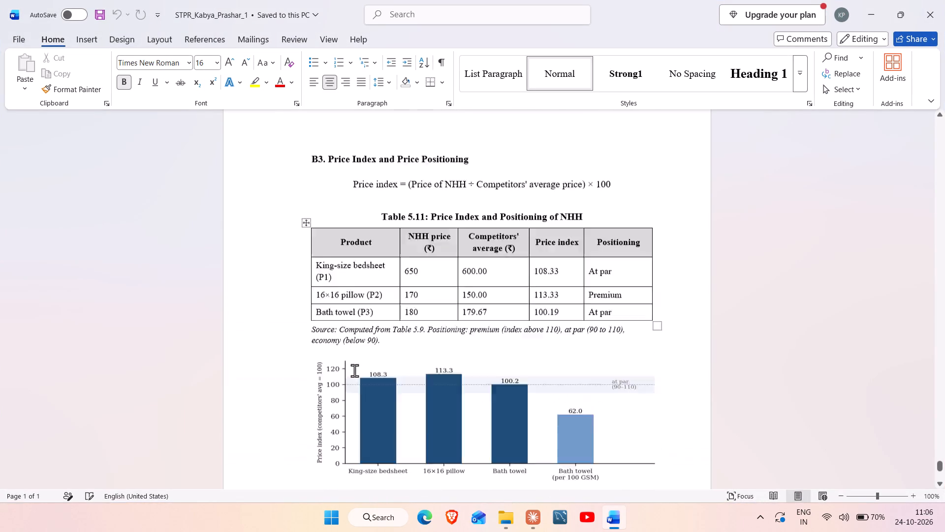
scroll(354, 370, down, 18)
scroll(354, 370, down, 8)
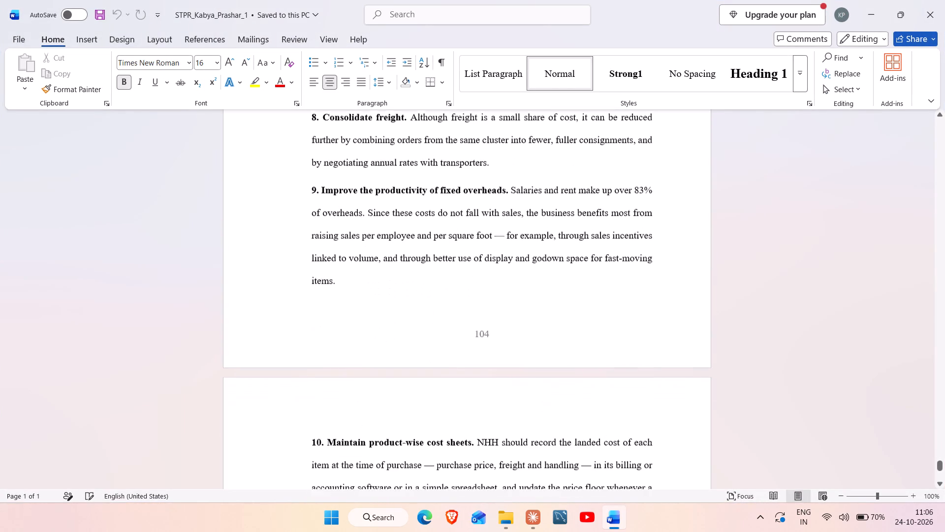
scroll(354, 370, down, 9)
scroll(354, 370, down, 12)
scroll(354, 370, down, 13)
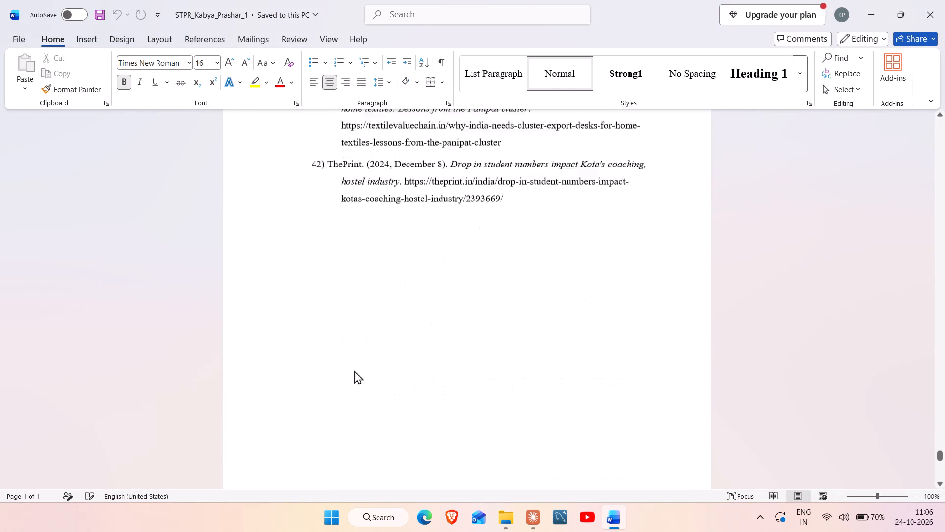
scroll(354, 370, down, 15)
scroll(354, 370, down, 16)
scroll(354, 370, down, 7)
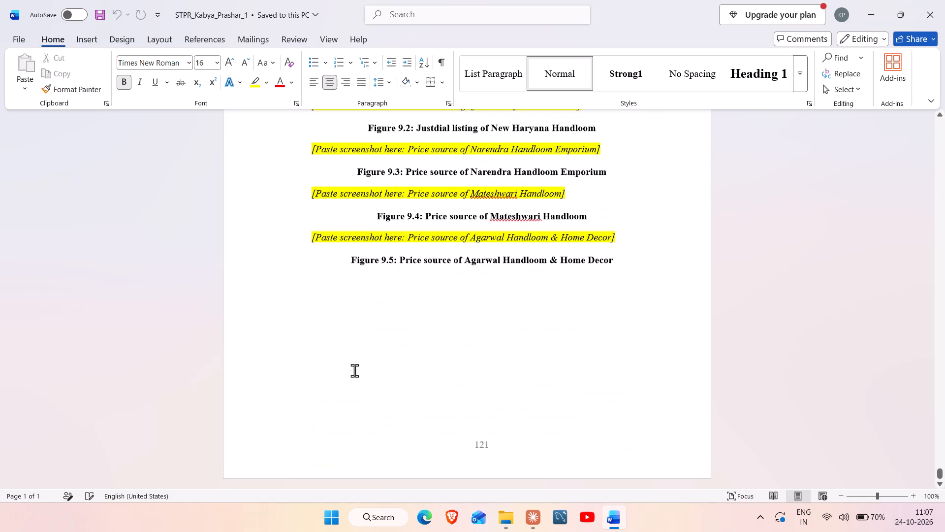
scroll(354, 370, down, 5)
Examine the highlighted screenshot placeholders in Annexure 6 and the daily activity record in Annexure 5.
scroll(354, 370, up, 4)
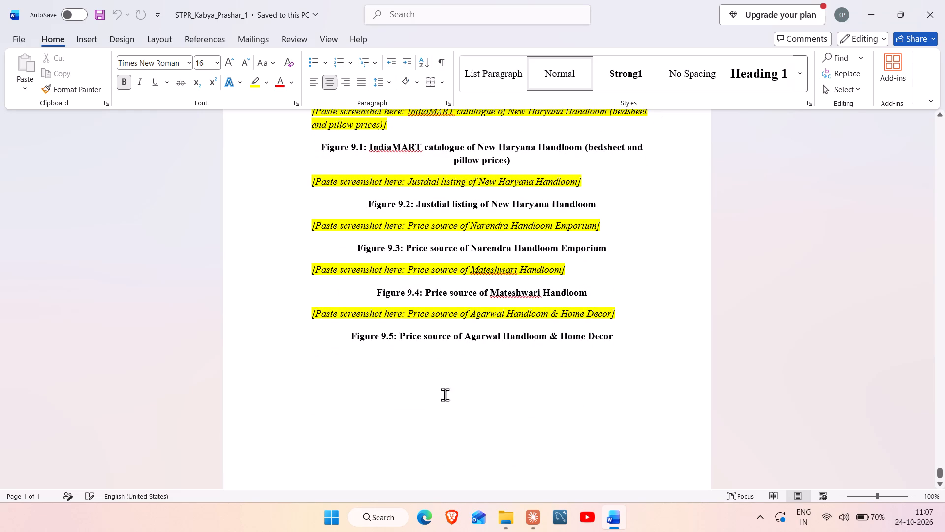
scroll(558, 340, up, 1)
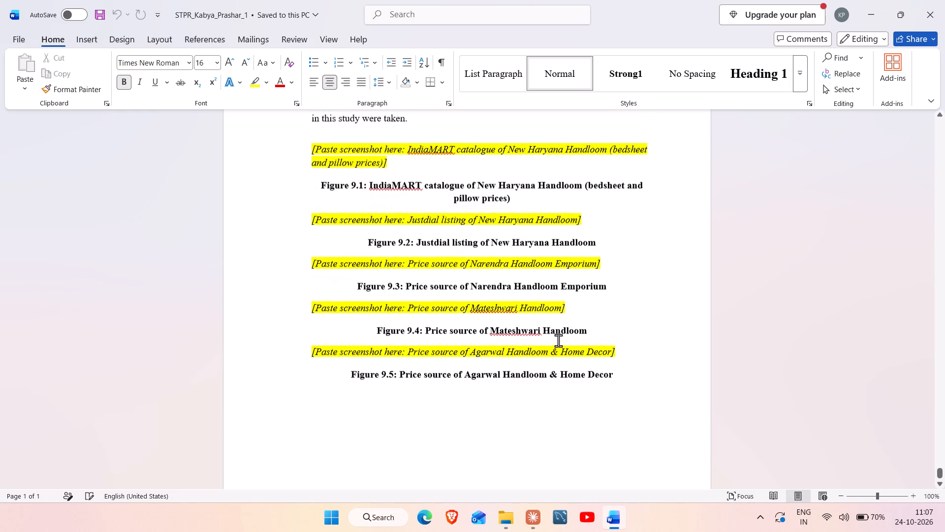
scroll(558, 340, up, 1)
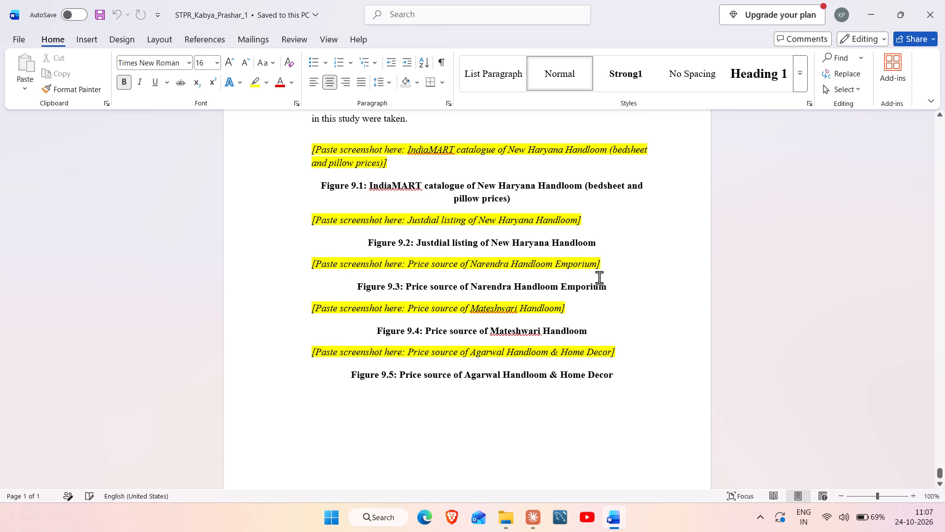
scroll(471, 183, up, 7)
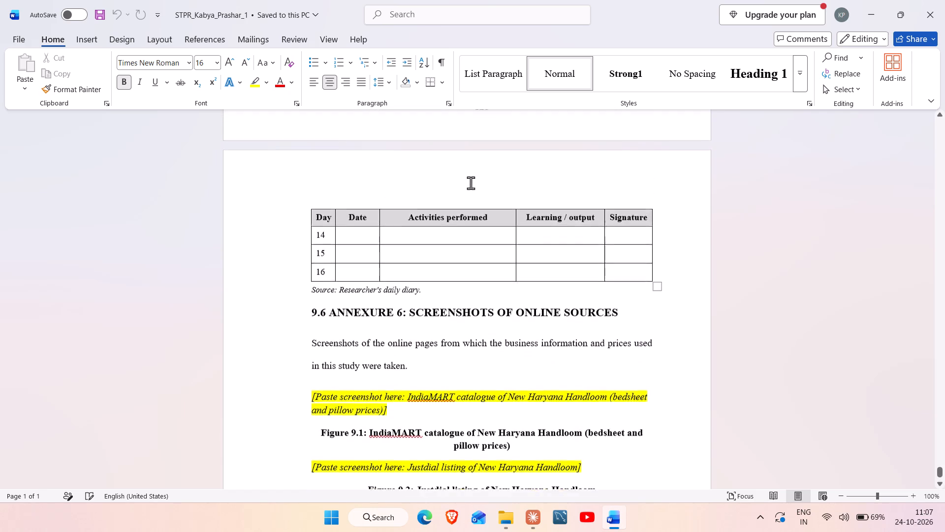
scroll(471, 183, up, 9)
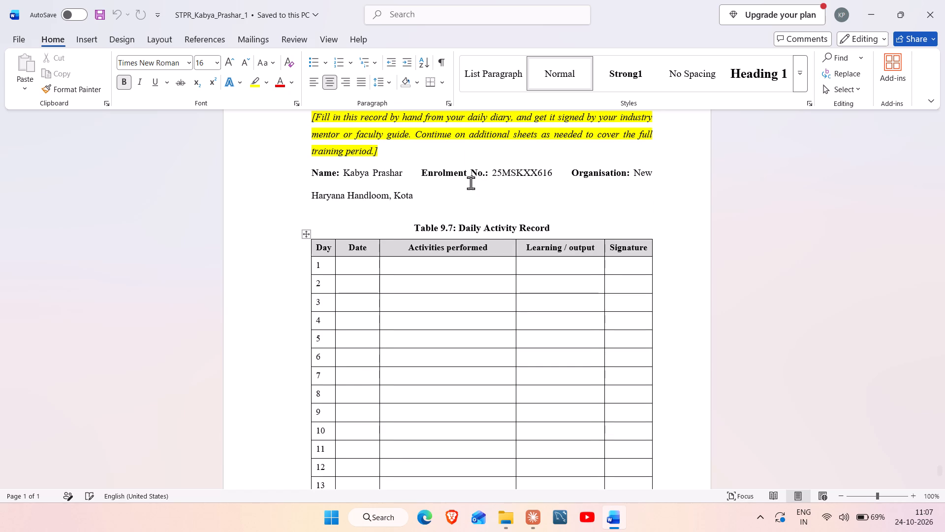
scroll(471, 183, down, 3)
scroll(471, 183, up, 12)
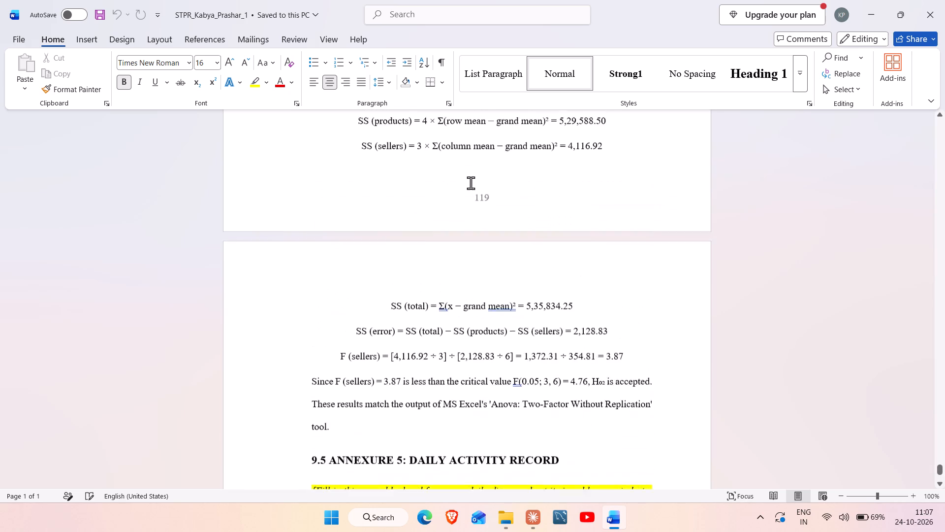
Examine the statistical test workings, the cost analysis workings and the collected price data in Annexures 4, 3 and 2.
scroll(471, 183, up, 17)
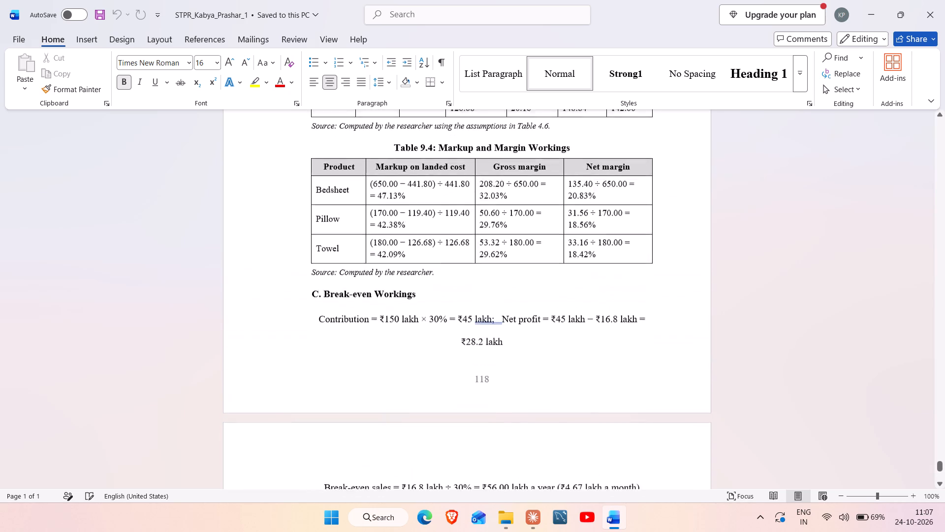
scroll(471, 183, up, 8)
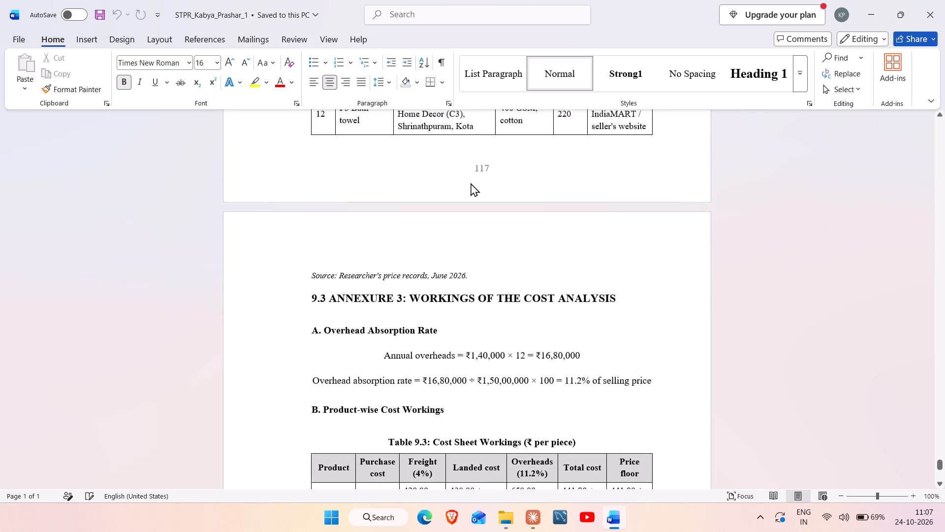
scroll(471, 183, up, 7)
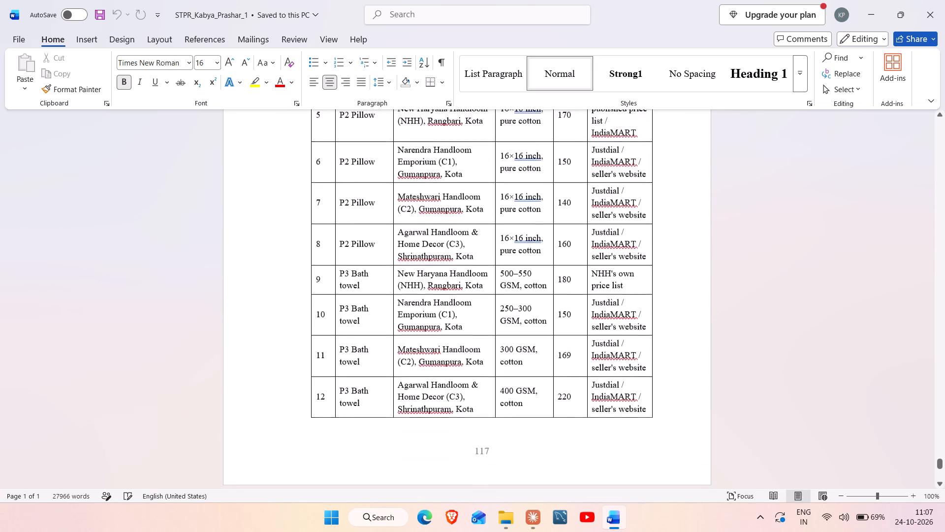
scroll(471, 183, up, 1)
right_click(471, 183)
scroll(471, 183, down, 6)
click(186, 280)
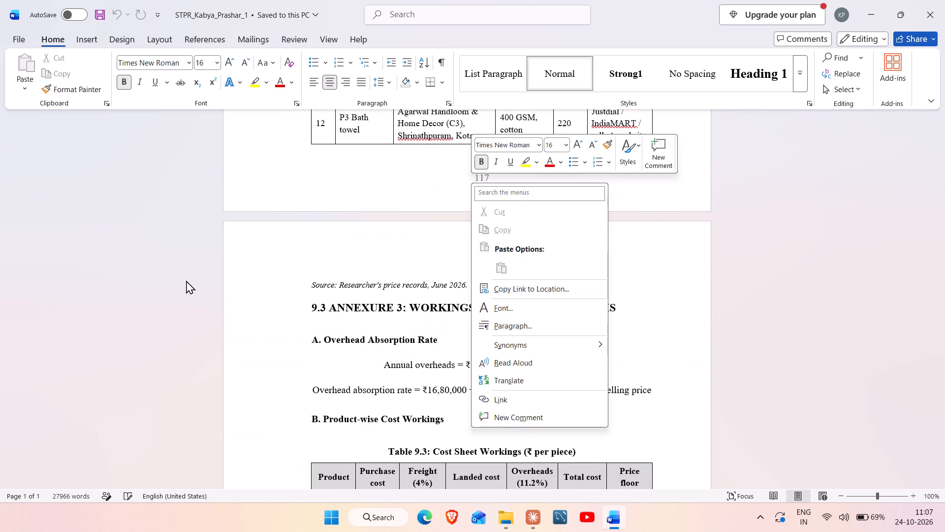
scroll(369, 425, down, 3)
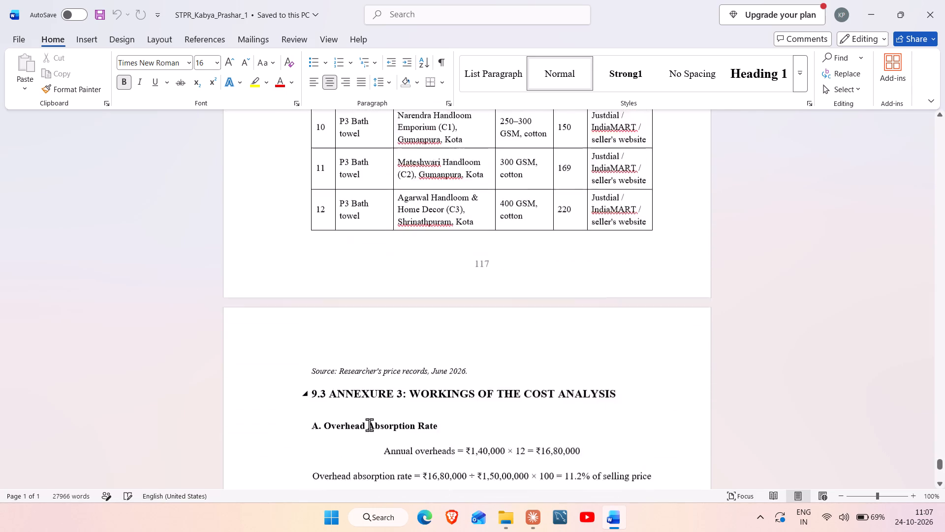
scroll(369, 425, down, 14)
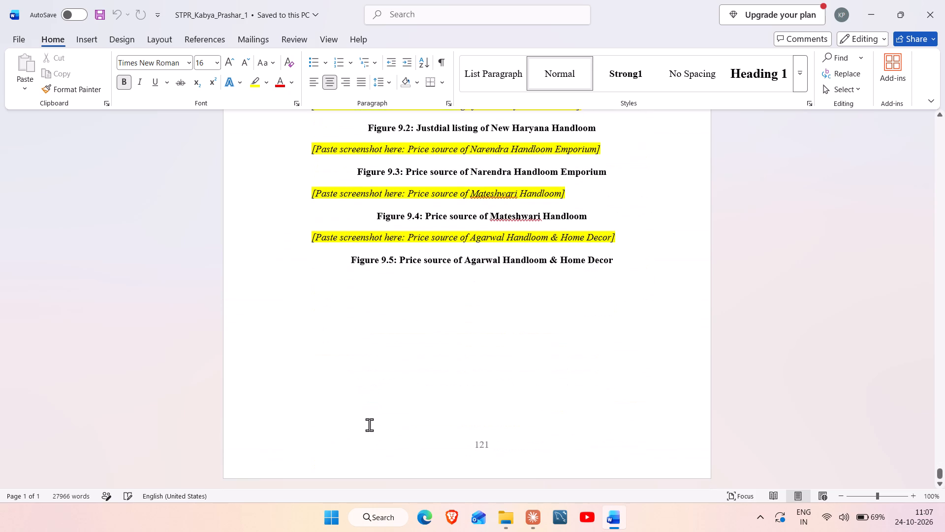
Review the annexures backwards from the report's last page through the price recording sheet to the Chapter 9 title page.
scroll(369, 425, up, 16)
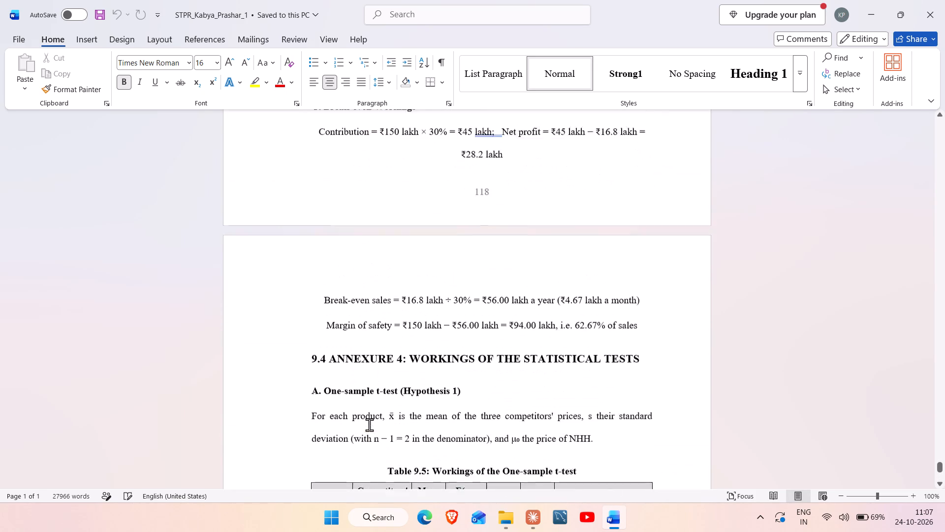
scroll(369, 425, up, 13)
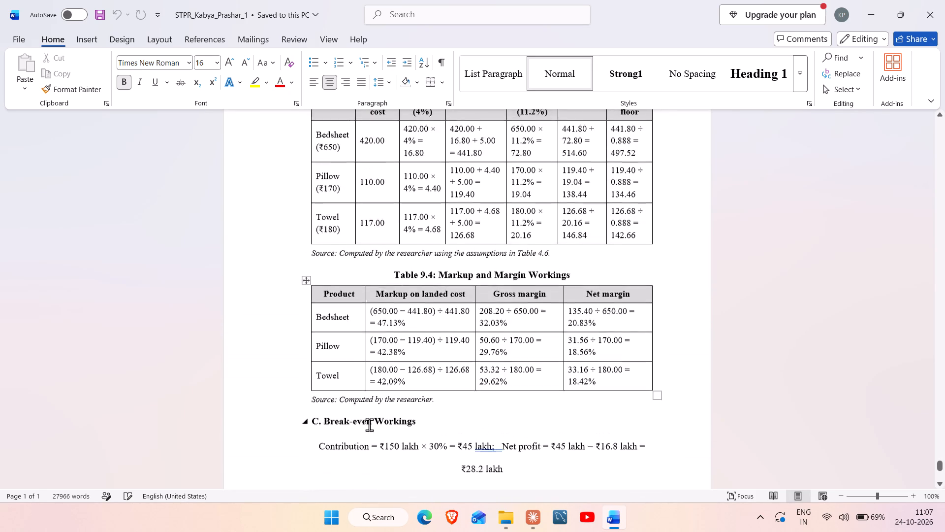
scroll(369, 425, up, 13)
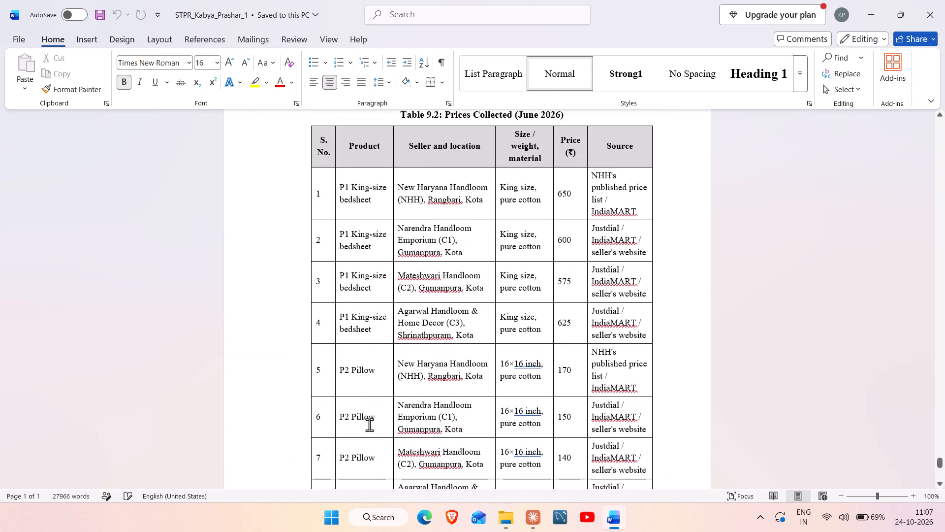
scroll(369, 425, up, 11)
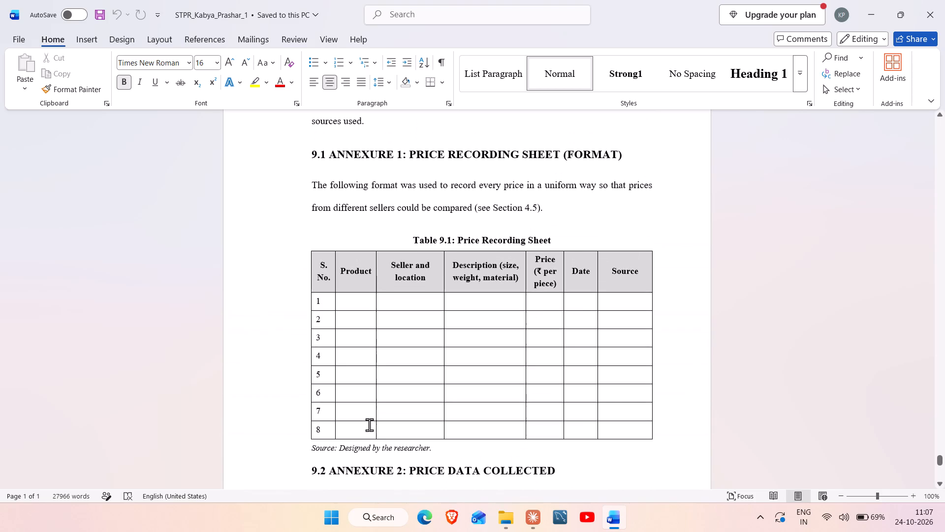
scroll(369, 425, up, 12)
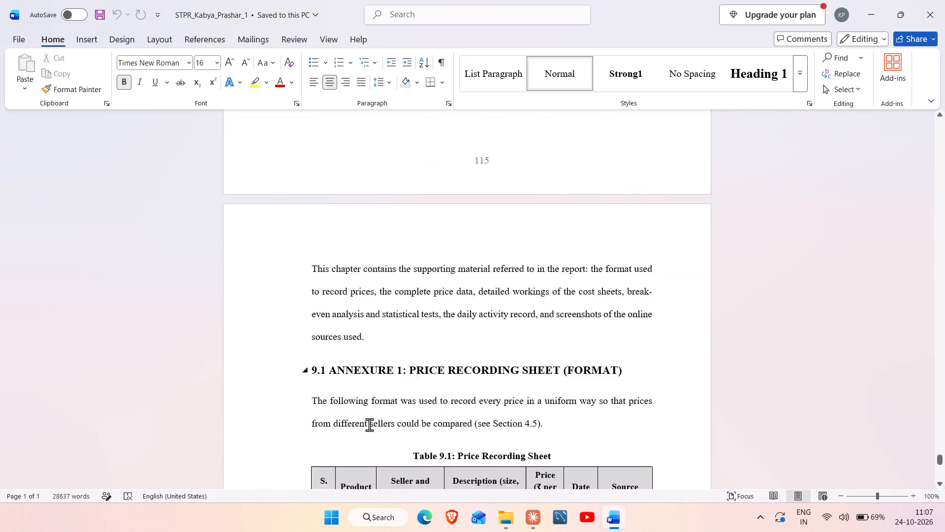
scroll(369, 425, up, 15)
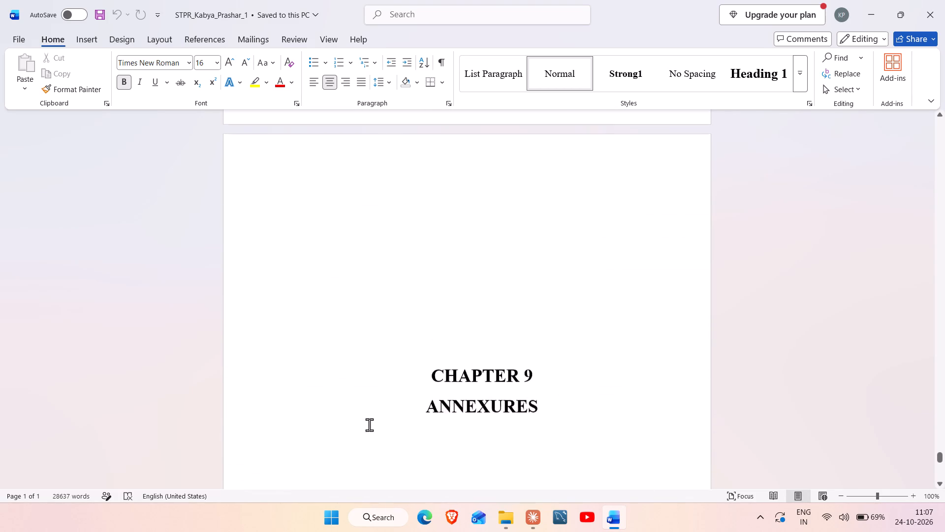
Look back through the Chapter 8 bibliography from its company and competitor sources to its title page, and on to the further-research suggestions.
scroll(369, 425, up, 14)
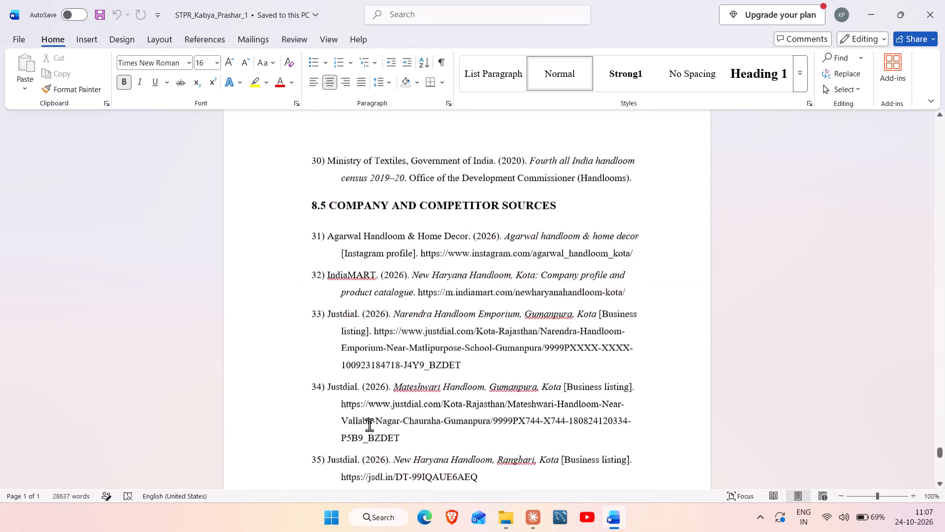
scroll(369, 425, up, 10)
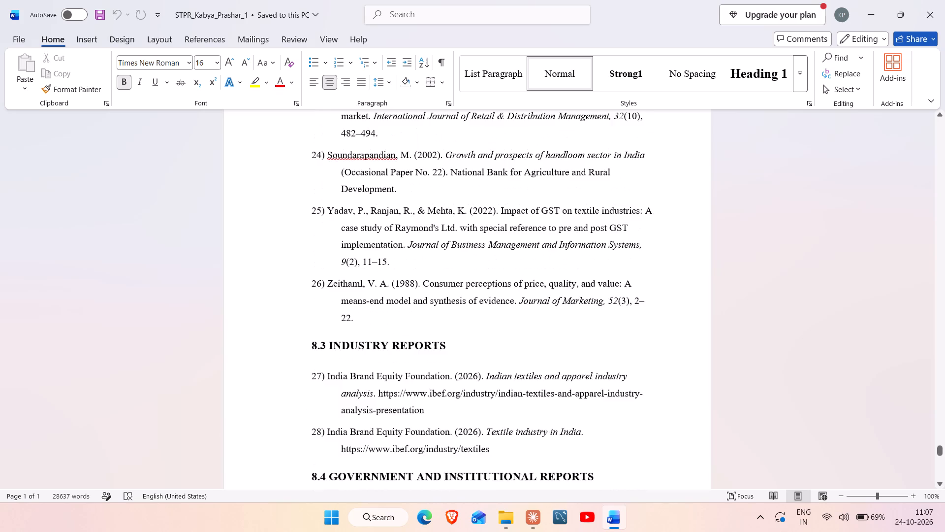
scroll(369, 425, up, 16)
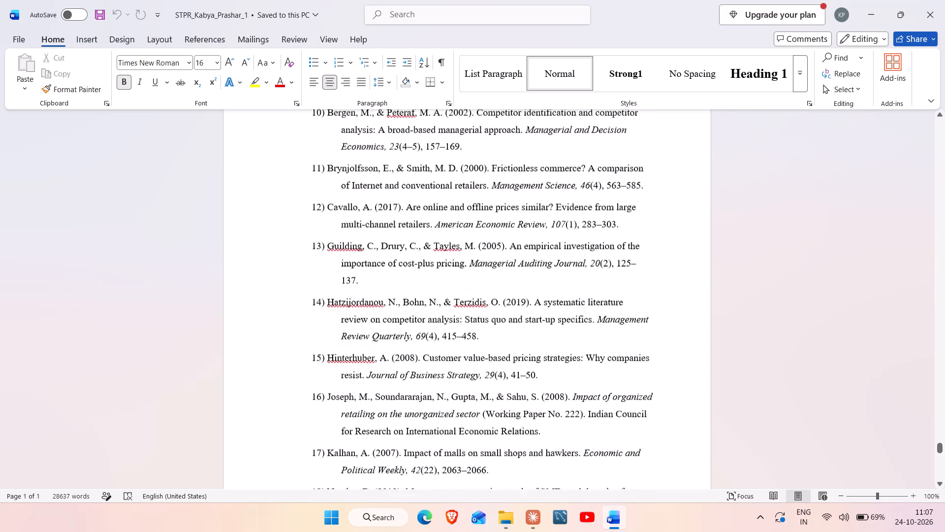
scroll(369, 425, up, 10)
scroll(369, 425, down, 1)
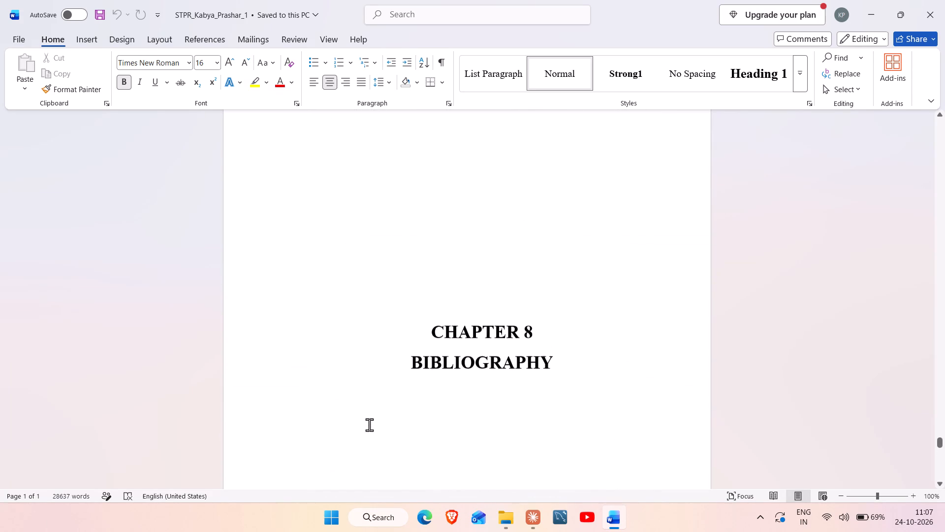
scroll(369, 425, down, 1)
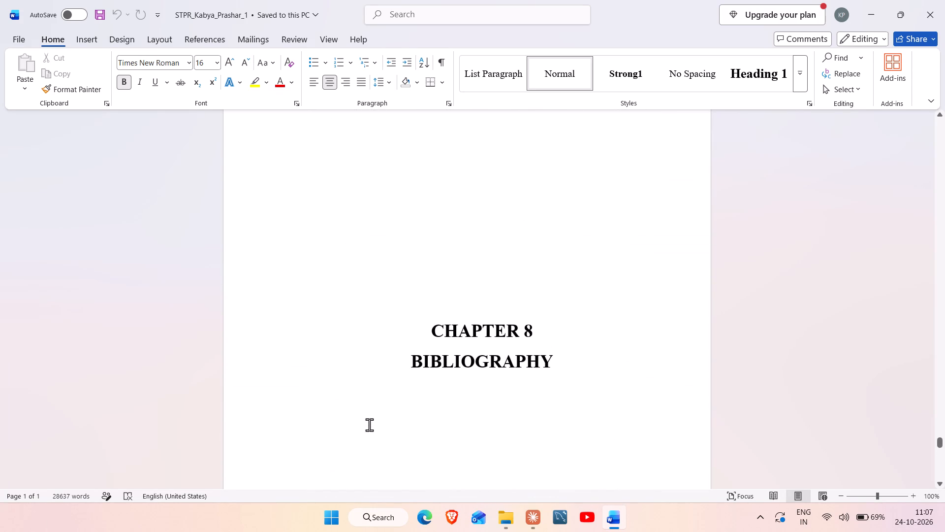
scroll(369, 425, up, 17)
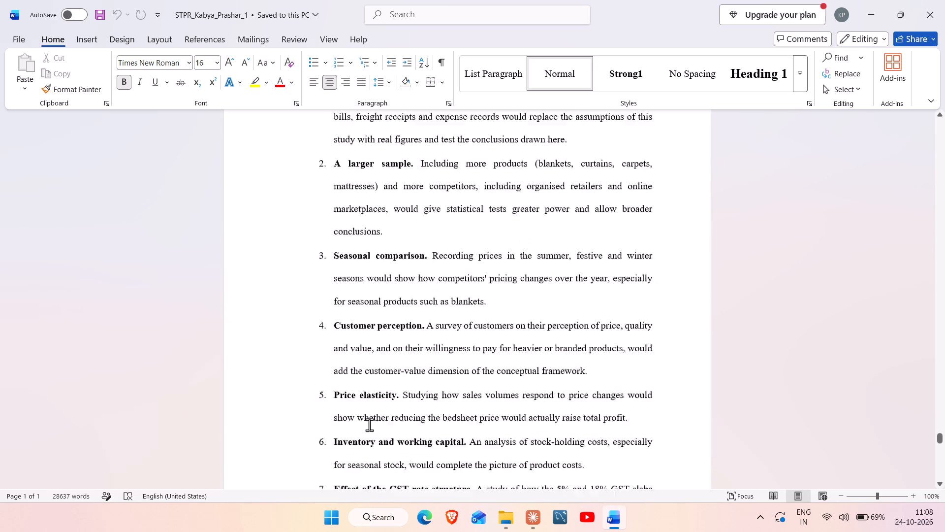
Look back through the Chapter 7 recommendations and the preceding conclusions, returning to the report's cover page.
scroll(369, 425, up, 15)
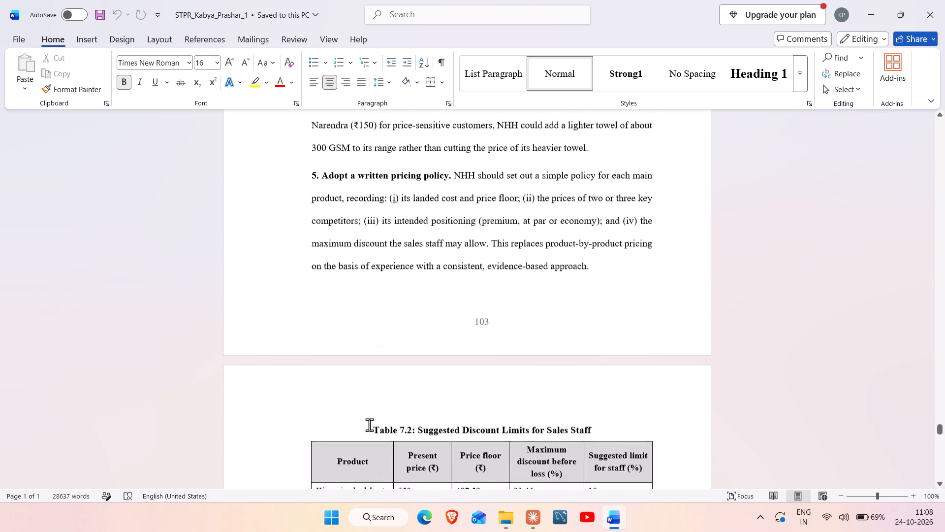
scroll(369, 425, up, 15)
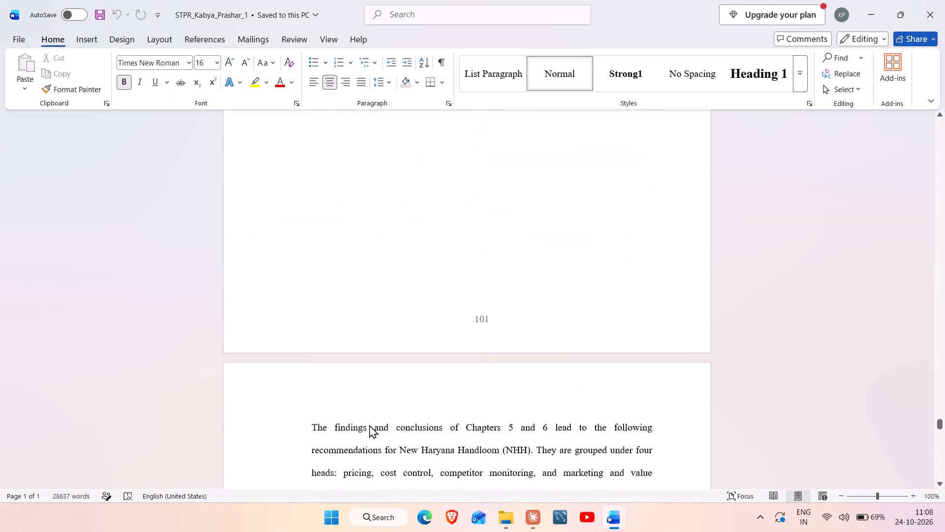
scroll(369, 425, up, 6)
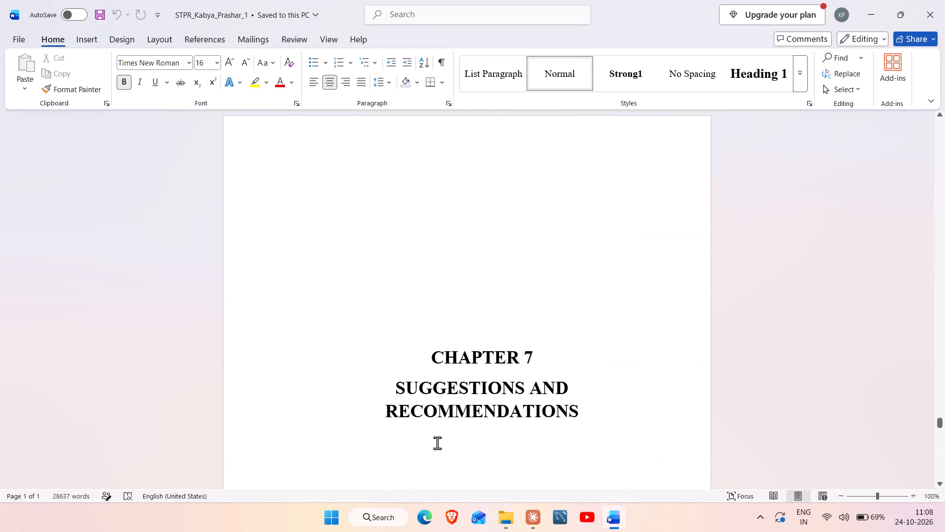
scroll(502, 459, up, 4)
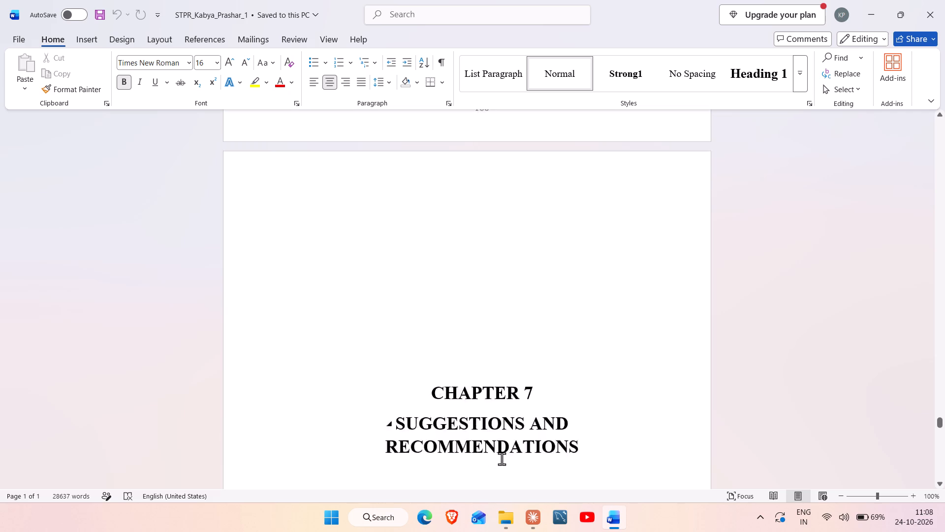
scroll(502, 459, up, 20)
scroll(502, 459, up, 20)
scroll(502, 459, up, 9)
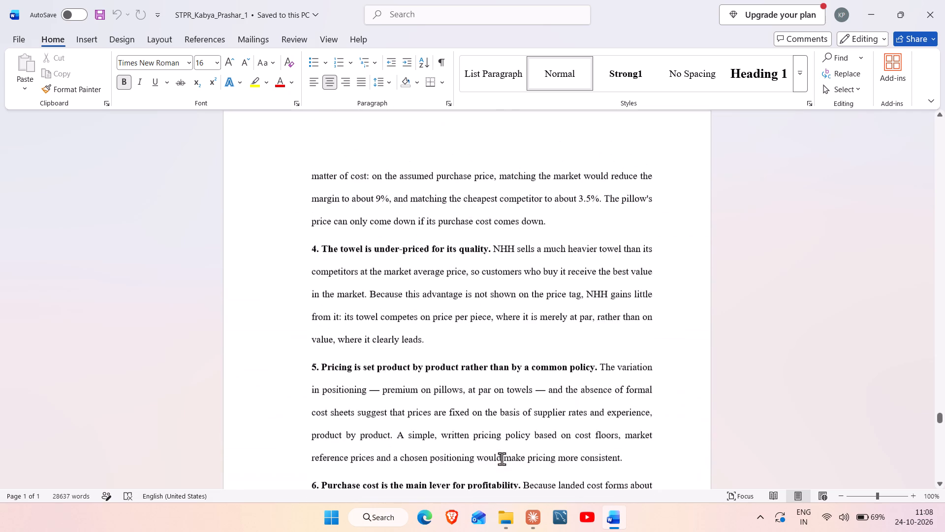
scroll(502, 459, up, 20)
scroll(502, 459, up, 20)
scroll(502, 459, up, 8)
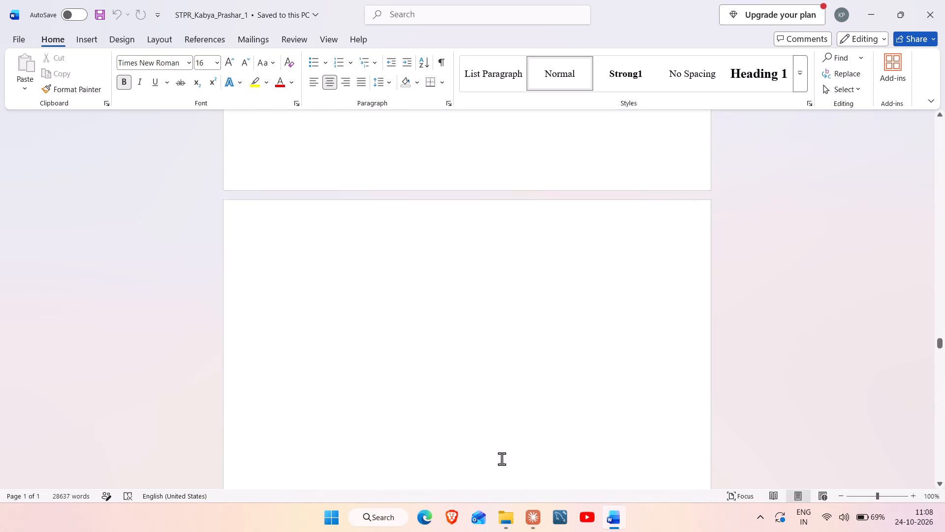
scroll(502, 459, up, 20)
scroll(502, 459, up, 12)
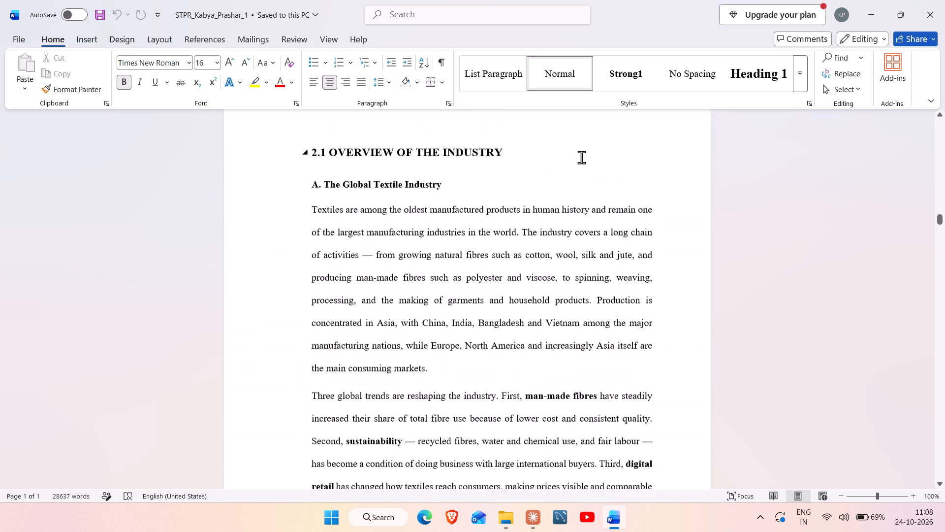
scroll(579, 155, up, 20)
scroll(579, 155, up, 20)
scroll(579, 155, up, 20)
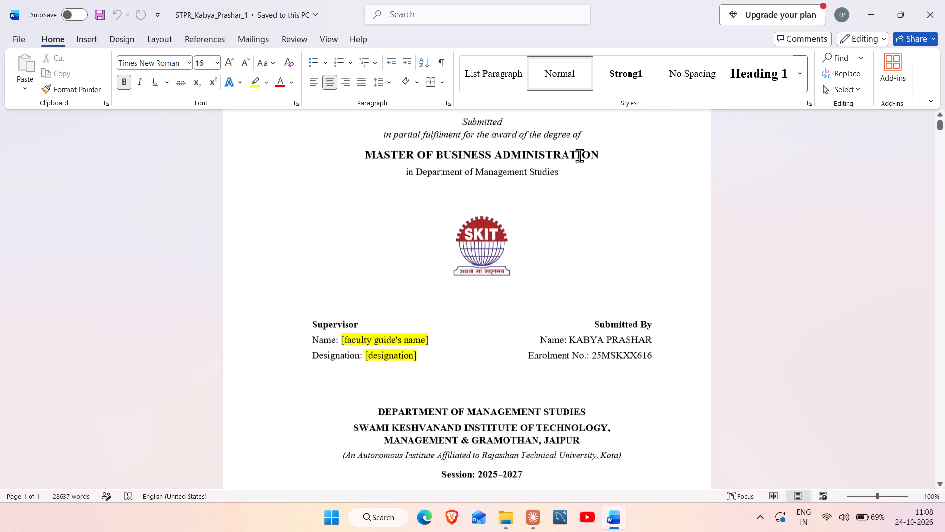
Review the front matter from the cover page through the department head's certificate, declaration and letter of transmittal to the preface.
scroll(579, 155, down, 10)
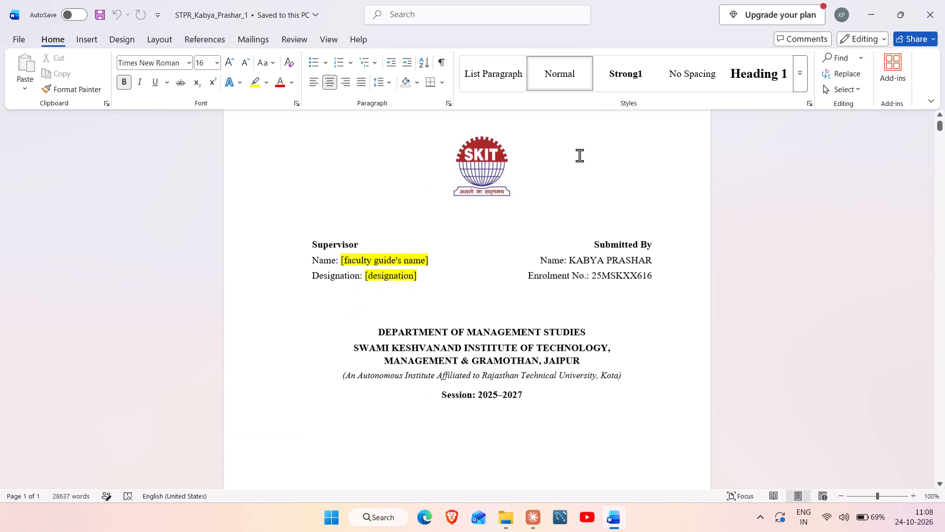
scroll(579, 155, down, 15)
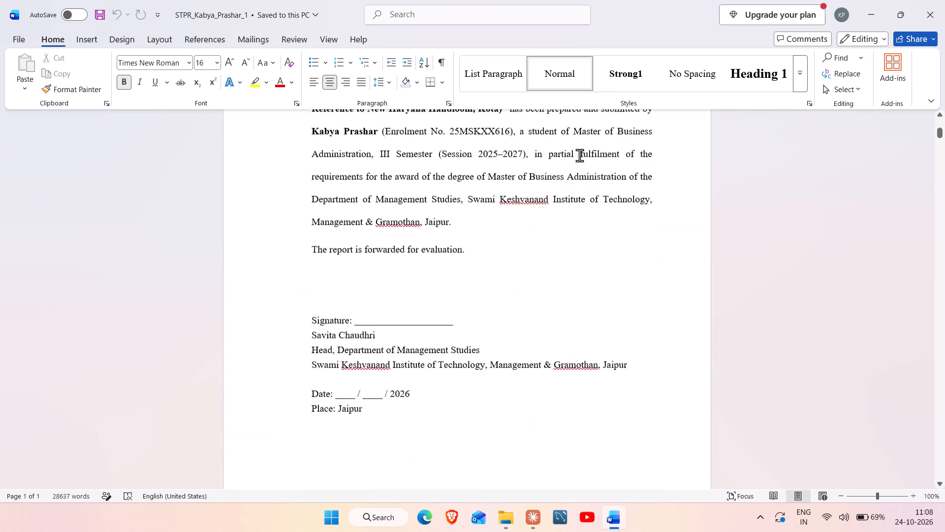
scroll(579, 155, down, 16)
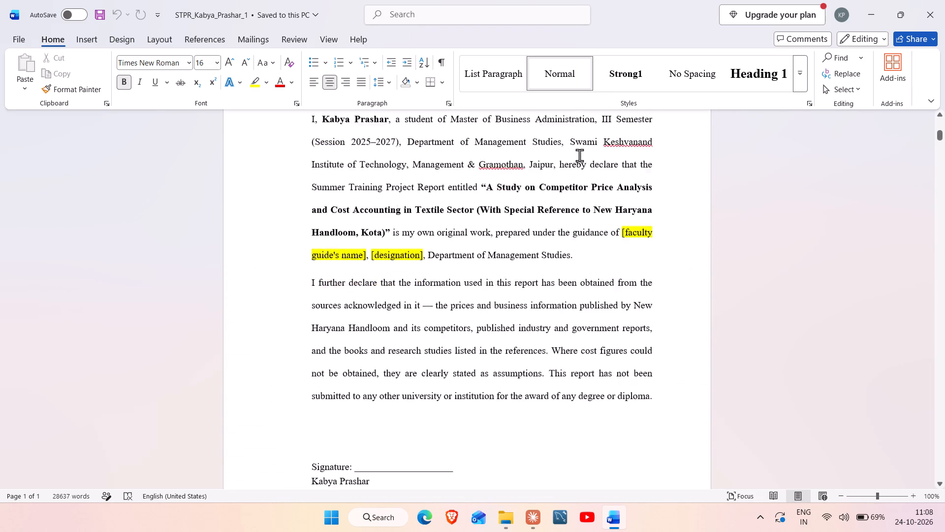
scroll(579, 155, down, 16)
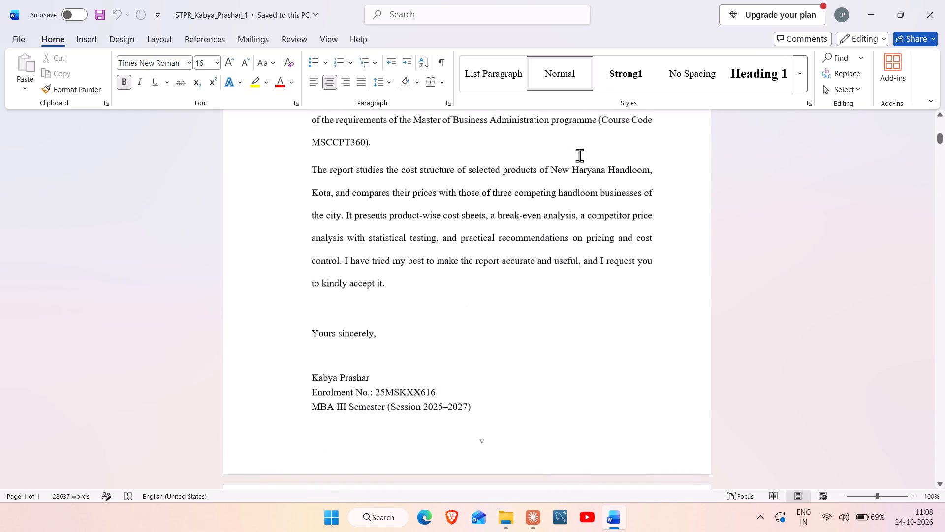
scroll(579, 155, down, 16)
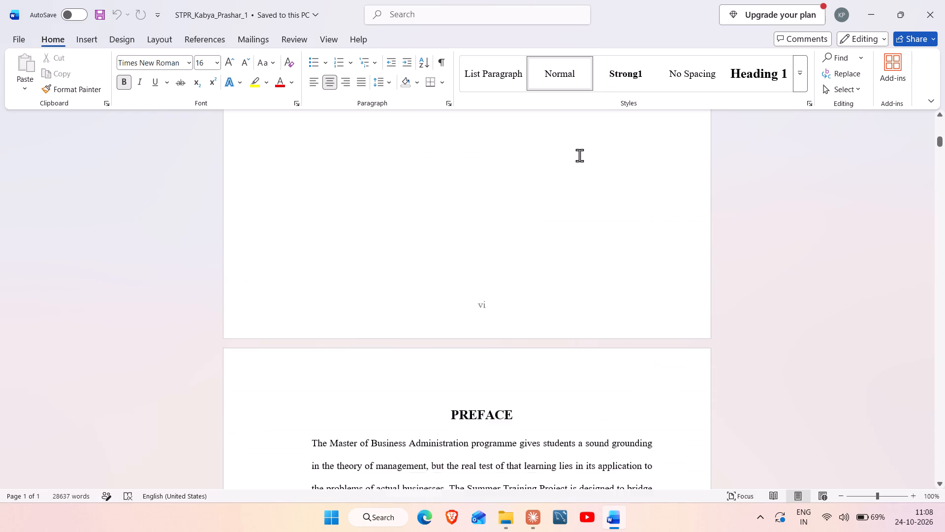
scroll(579, 155, down, 16)
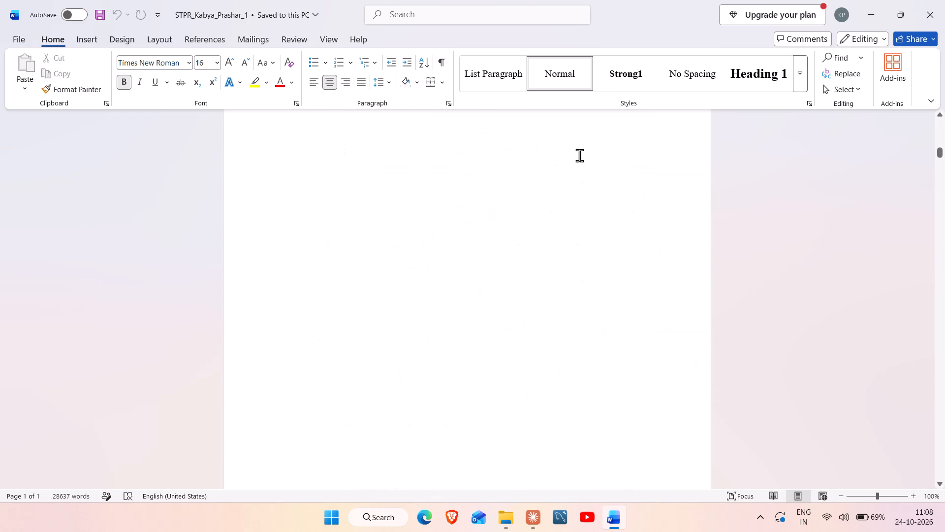
Examine the first page of the table of contents, from the preliminary pages through the Chapter 4 research design entry.
scroll(579, 155, down, 16)
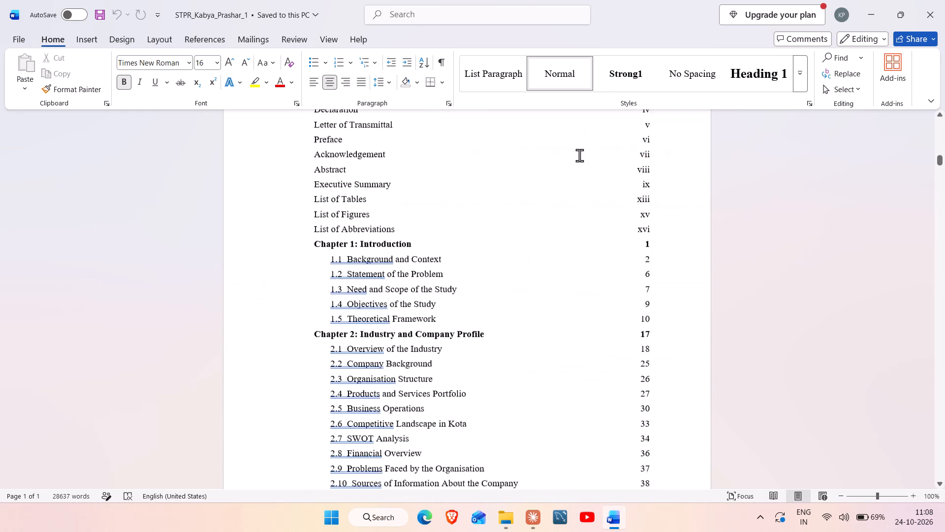
scroll(579, 155, up, 4)
scroll(579, 155, down, 4)
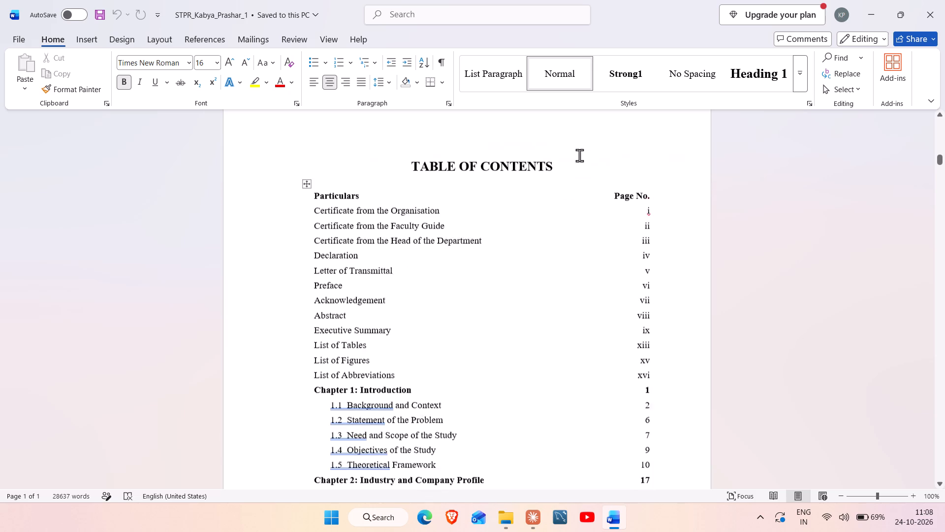
scroll(579, 155, down, 3)
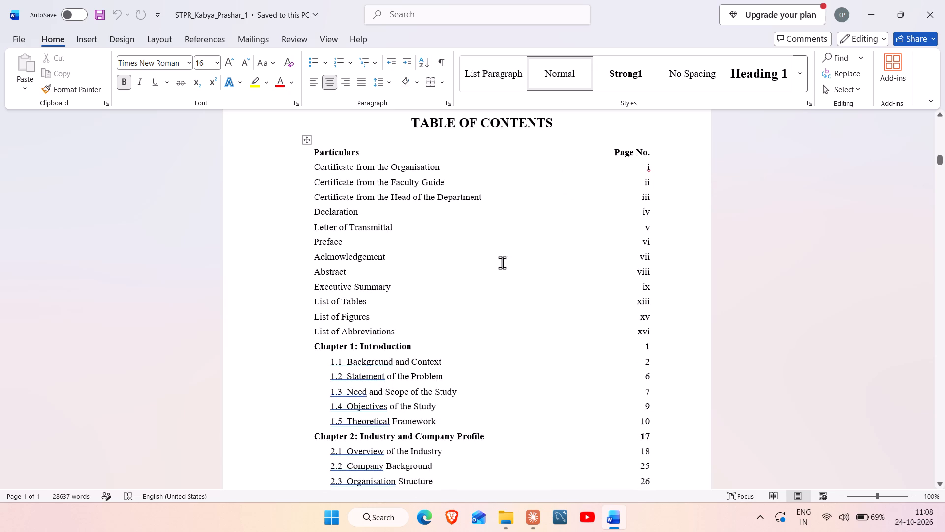
scroll(435, 425, down, 2)
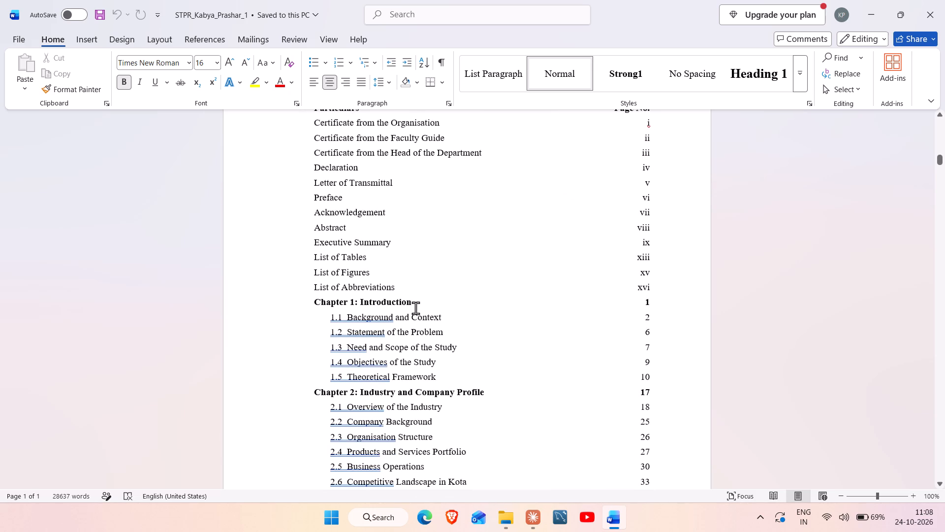
scroll(392, 404, down, 2)
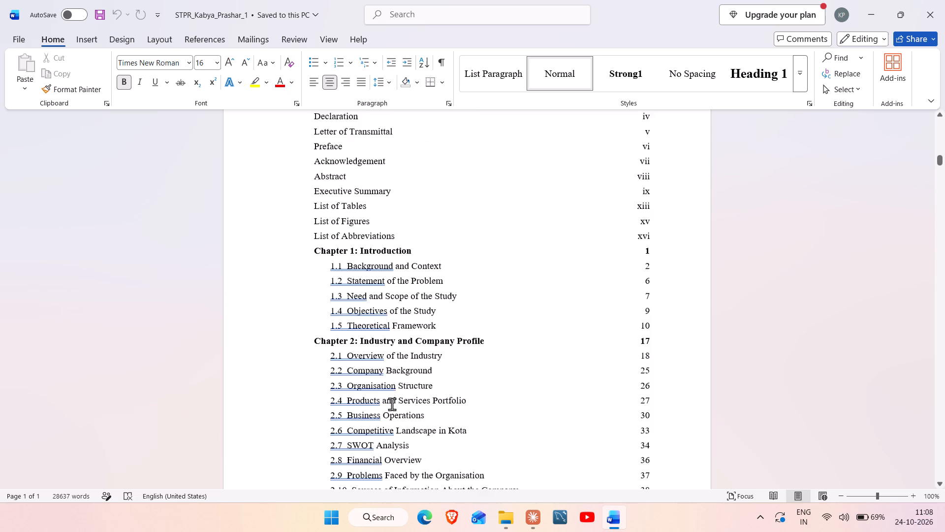
scroll(392, 404, down, 3)
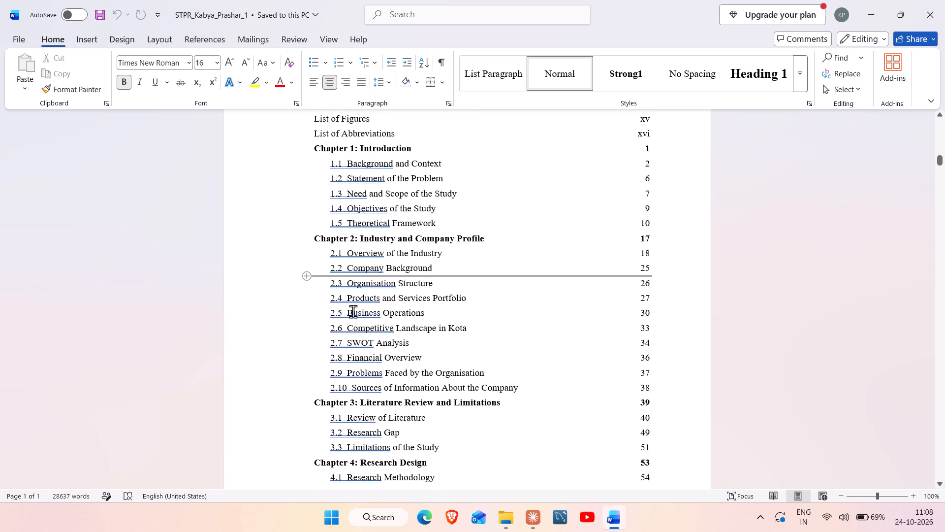
scroll(378, 378, down, 2)
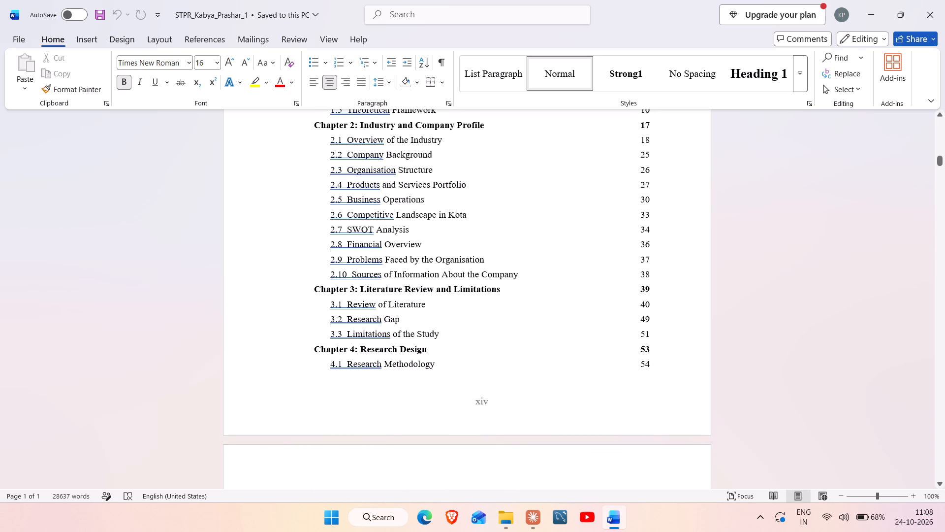
Examine the rest of the table of contents, from section 4.2 through the Chapter 8 bibliography and Chapter 9 annexure entries.
scroll(384, 338, down, 5)
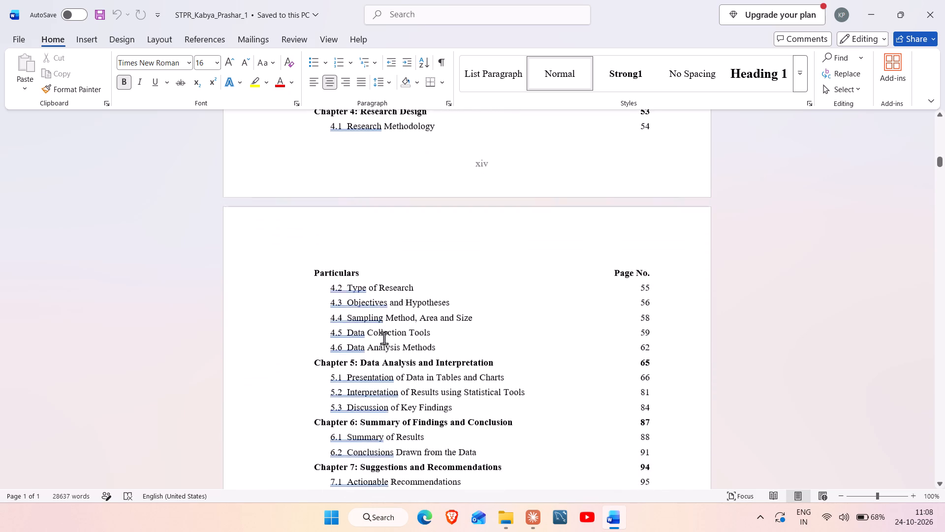
scroll(384, 338, down, 1)
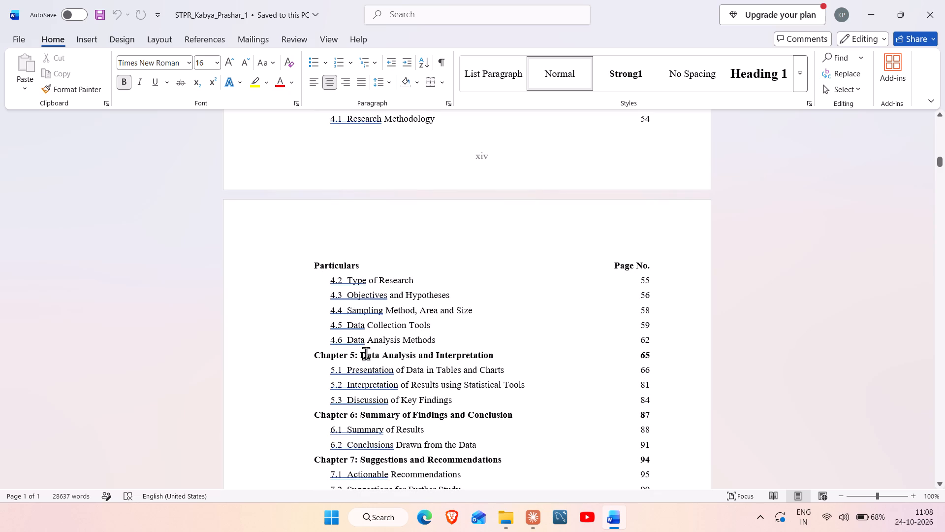
scroll(366, 353, down, 4)
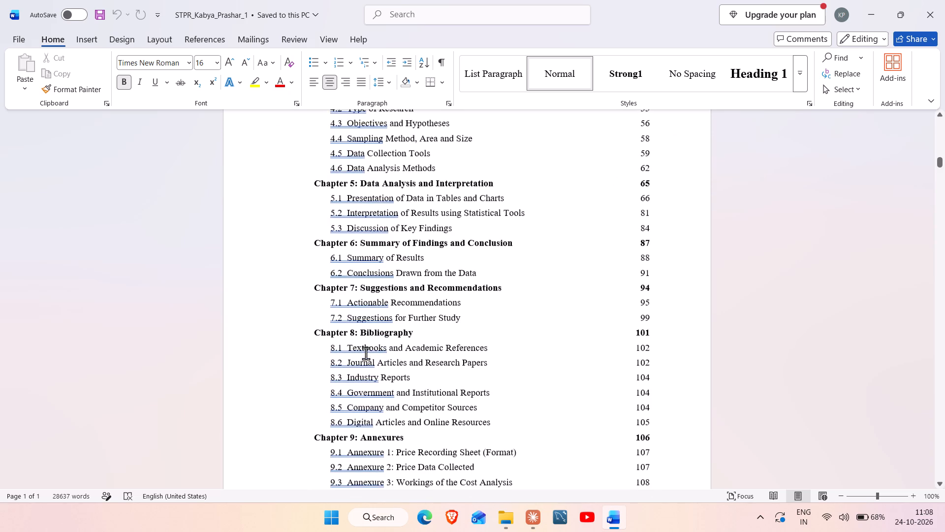
scroll(366, 353, down, 2)
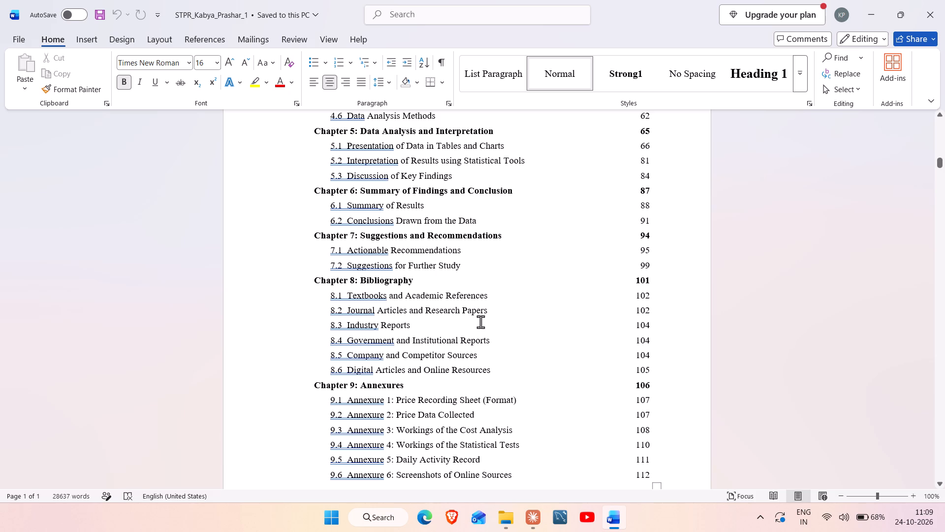
scroll(512, 331, down, 1)
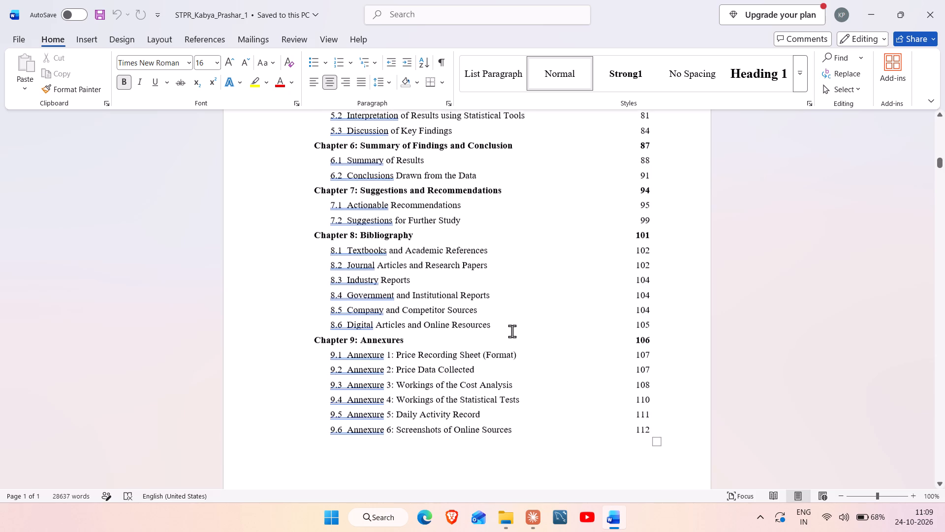
scroll(512, 331, down, 3)
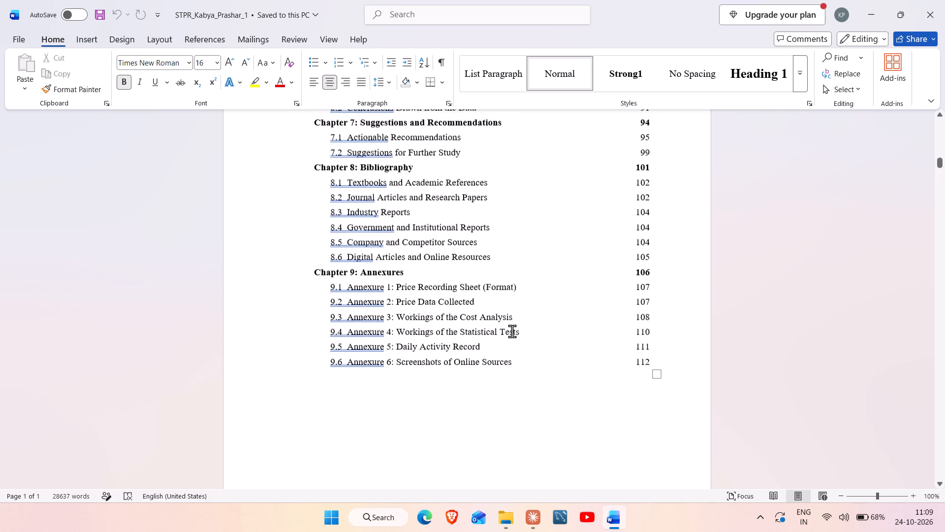
scroll(512, 331, down, 2)
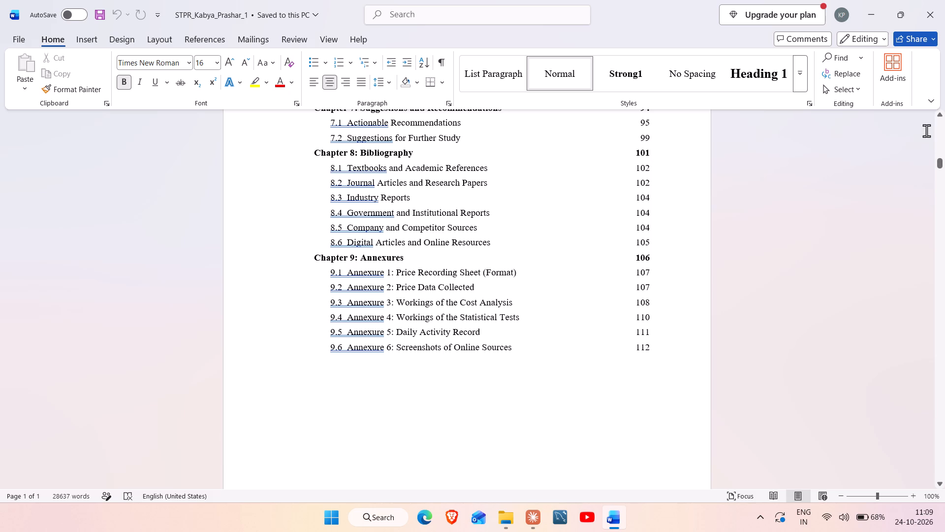
Go to the Chapter 8 bibliography and examine its journal article and textbook references back towards the start of section 8.1.
drag(943, 162, 909, 351)
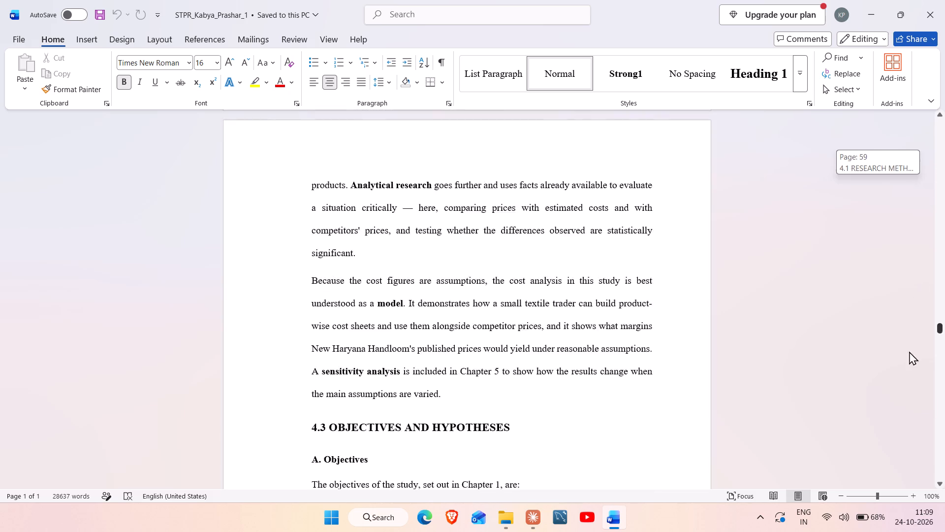
drag(909, 351, 898, 419)
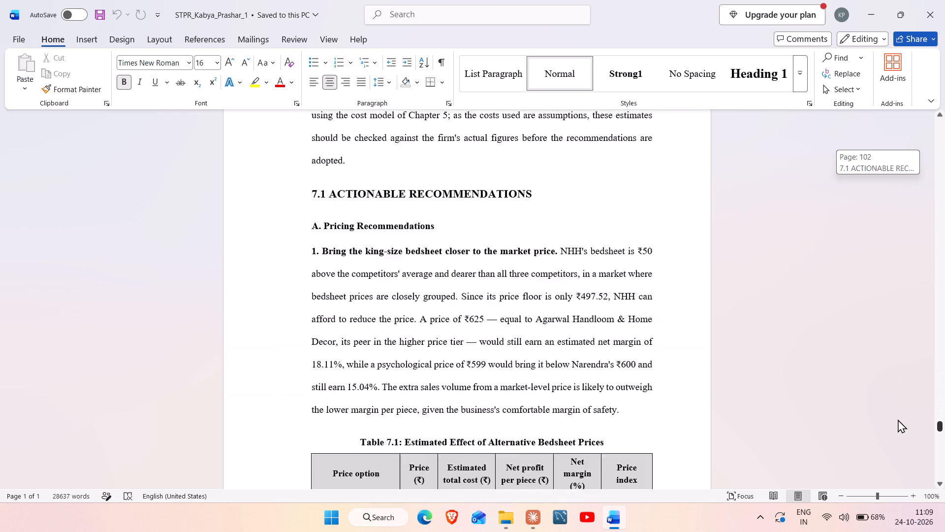
drag(898, 419, 898, 448)
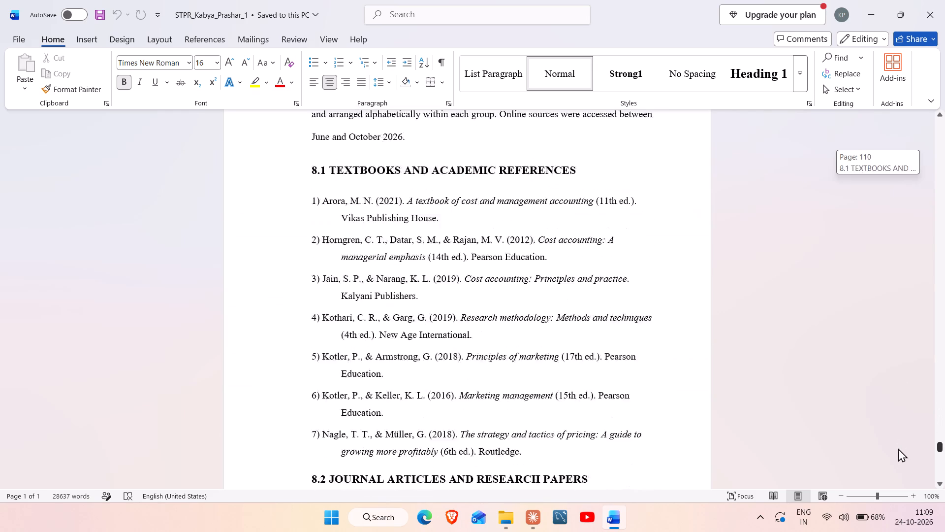
drag(898, 448, 894, 449)
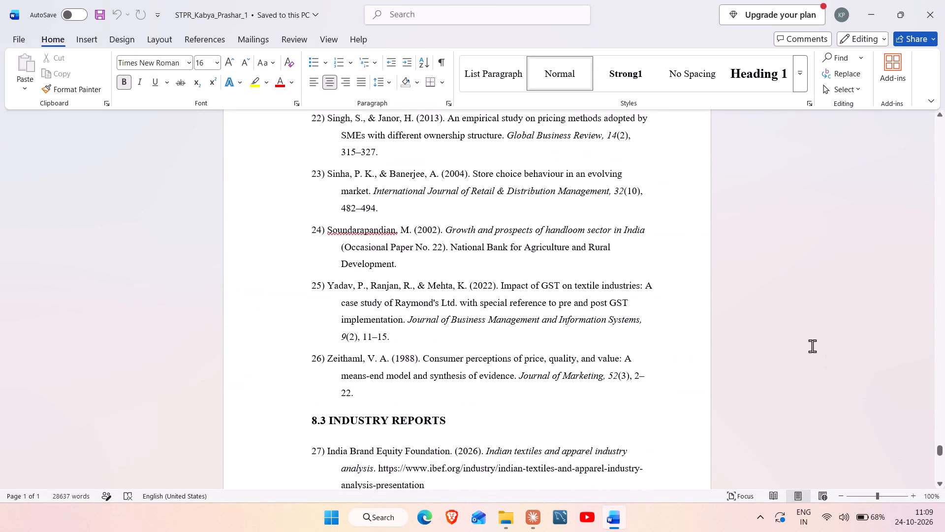
scroll(812, 346, up, 15)
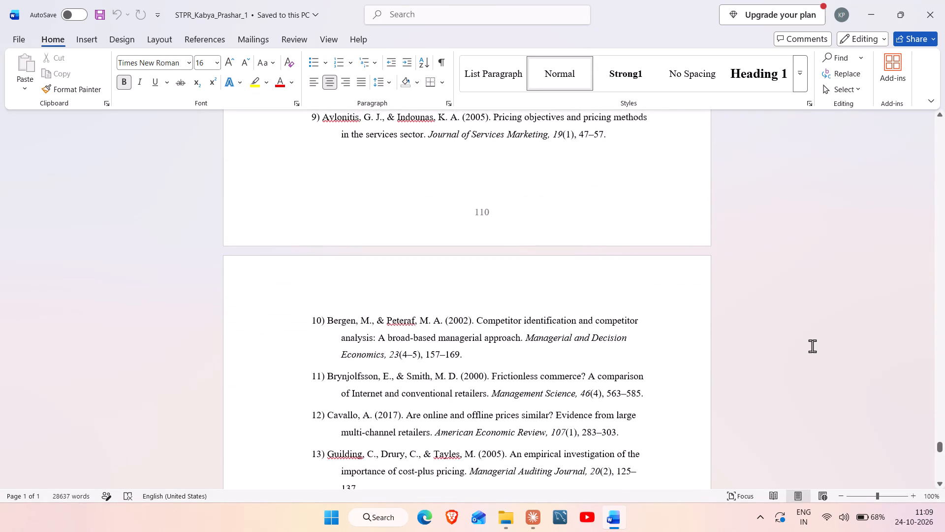
scroll(812, 346, up, 3)
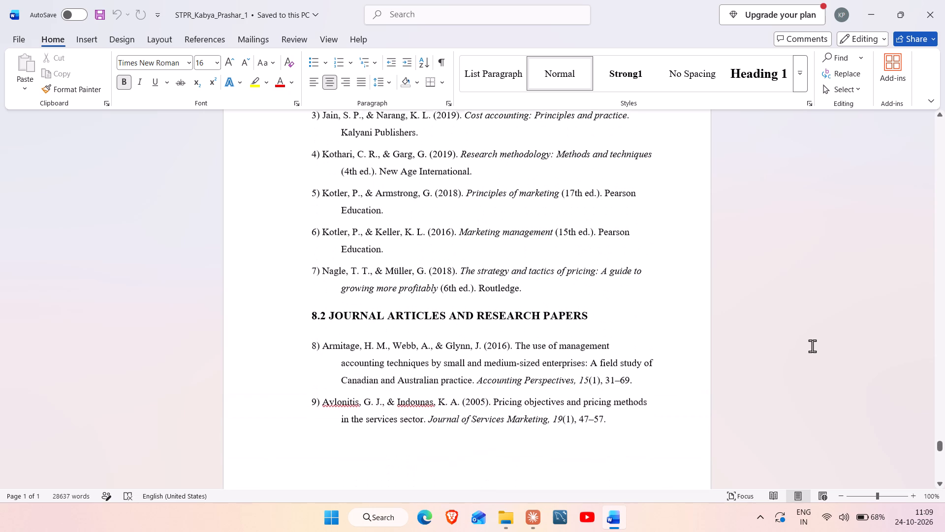
scroll(390, 267, up, 2)
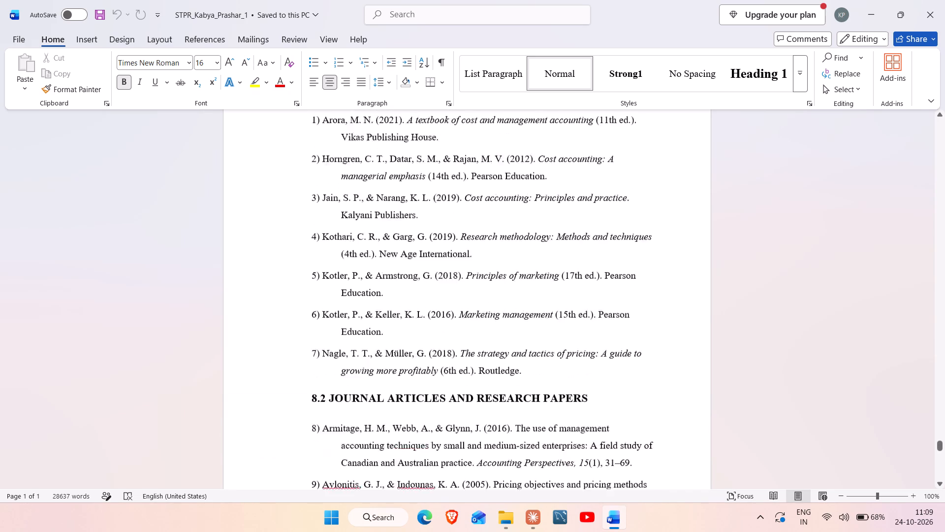
Go back from the Chapter 8 bibliography past the numbered recommendations and their summary table to the start of the report.
scroll(390, 267, up, 5)
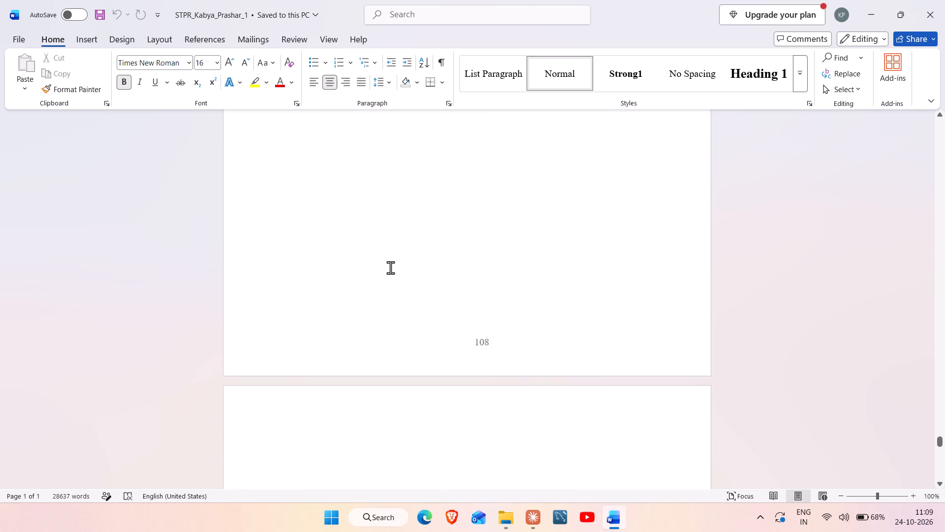
scroll(390, 267, down, 5)
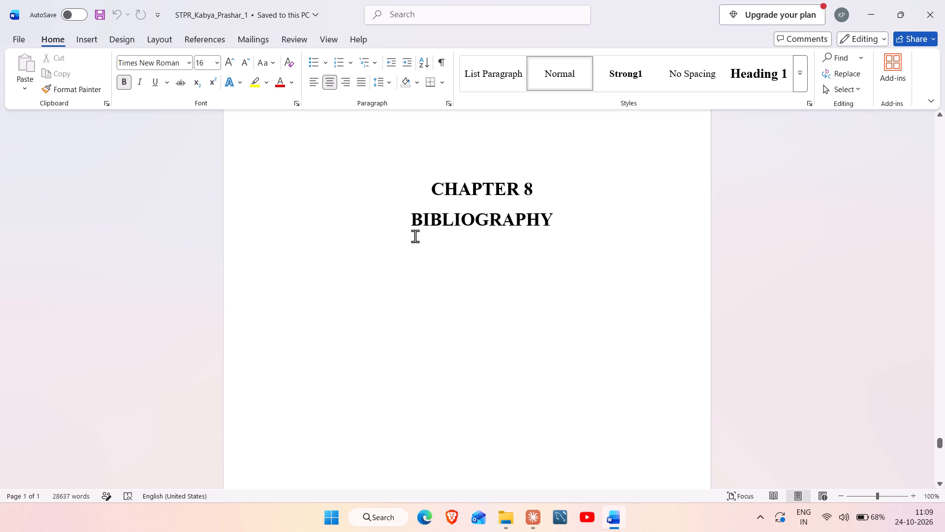
scroll(415, 236, up, 8)
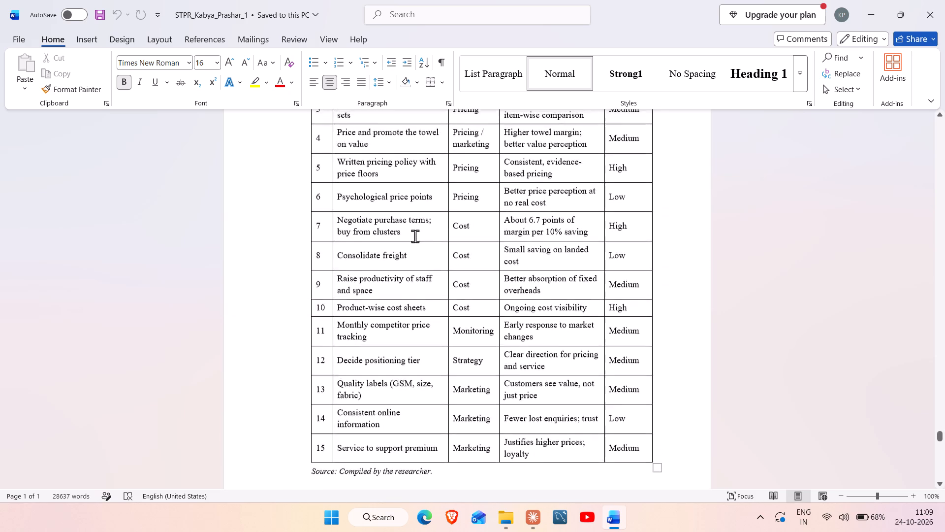
scroll(415, 236, up, 6)
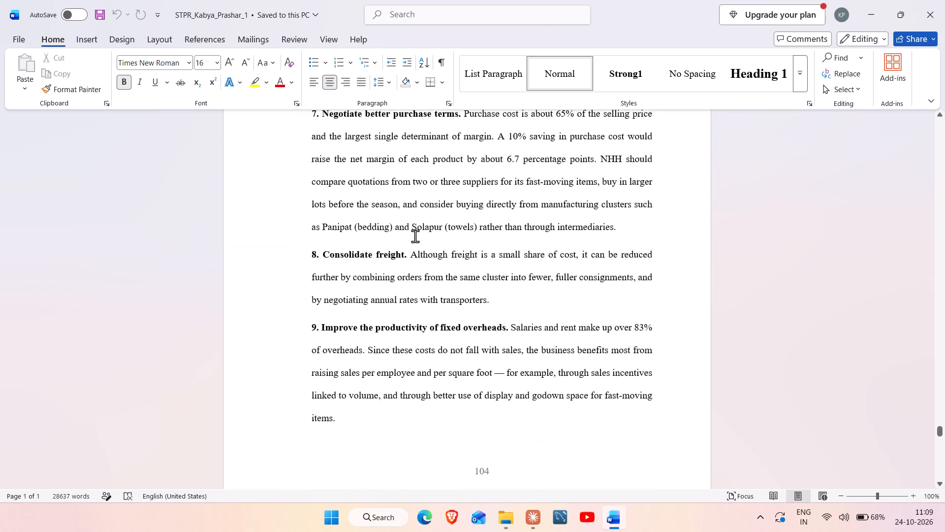
scroll(415, 236, up, 1)
scroll(415, 236, up, 20)
scroll(415, 236, up, 20)
scroll(415, 236, up, 1)
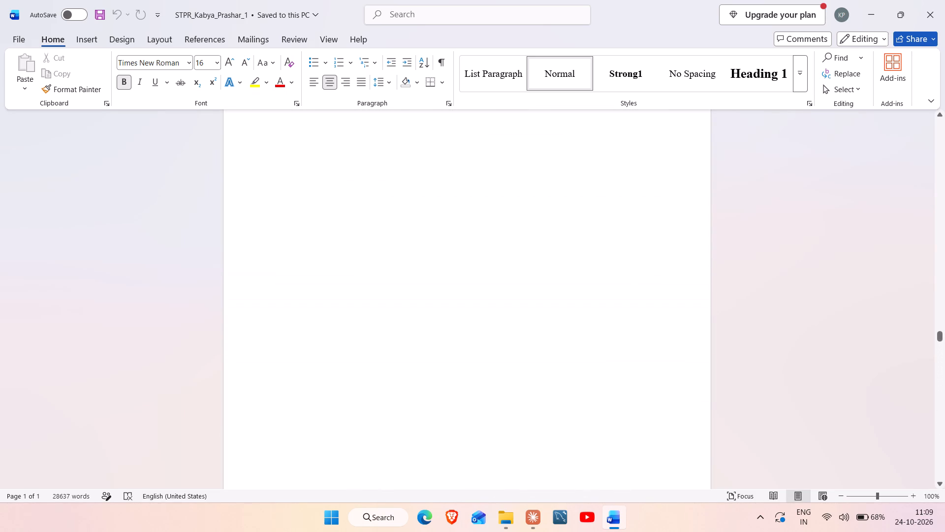
scroll(415, 236, up, 20)
scroll(415, 236, up, 20)
scroll(415, 236, up, 6)
scroll(415, 236, up, 20)
Examine the front matter from the cover page to the preface, rereading the letter of transmittal.
scroll(415, 236, down, 6)
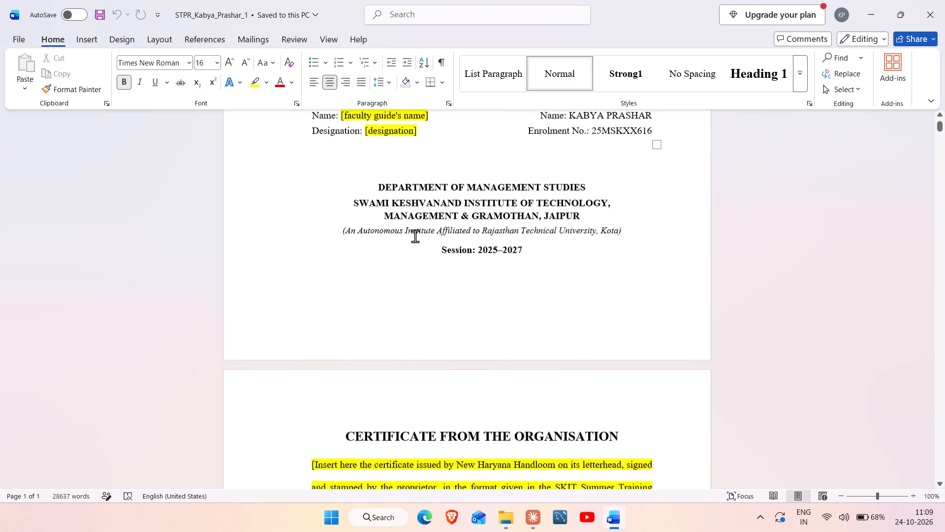
scroll(415, 236, down, 10)
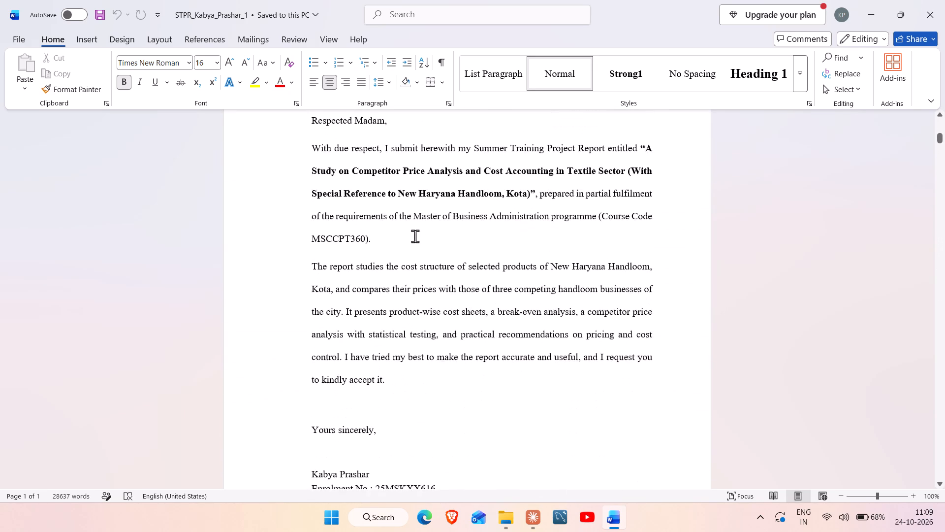
scroll(415, 236, up, 5)
scroll(415, 236, down, 1)
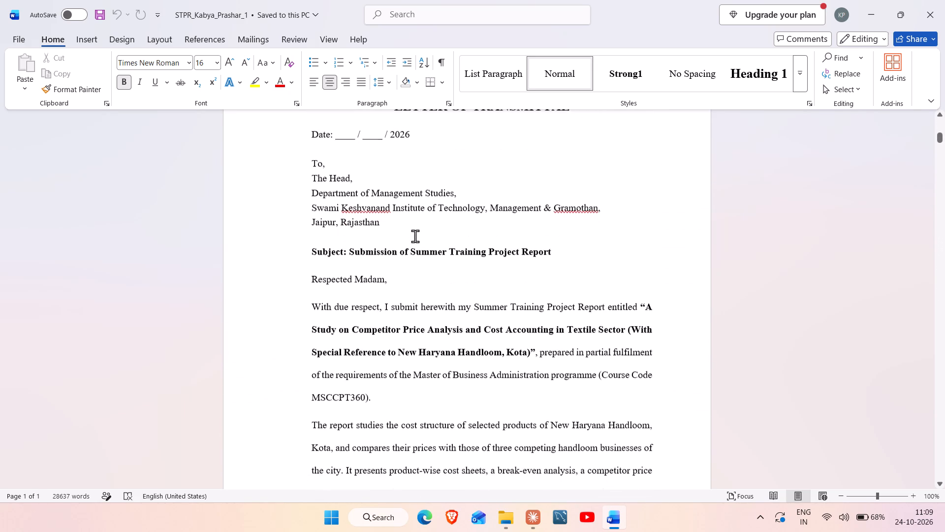
scroll(415, 236, down, 4)
click(415, 236)
scroll(415, 236, up, 2)
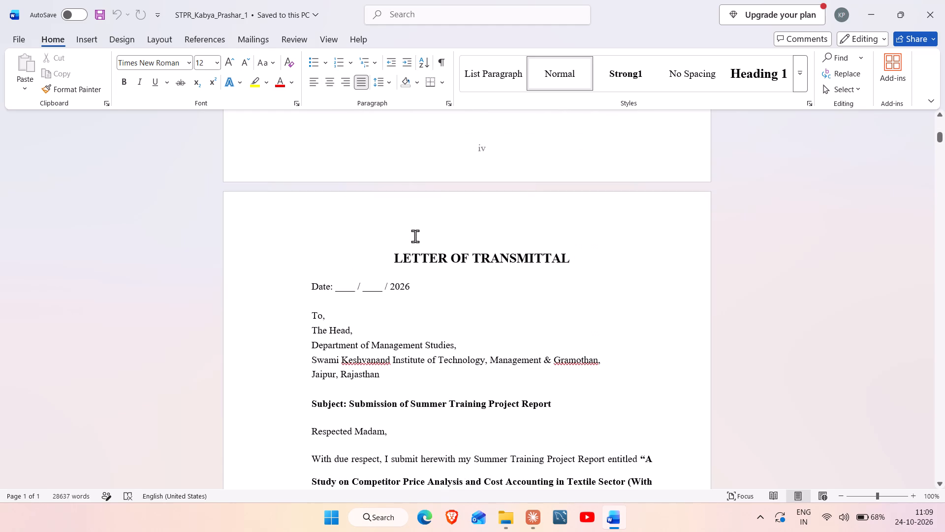
scroll(415, 236, down, 7)
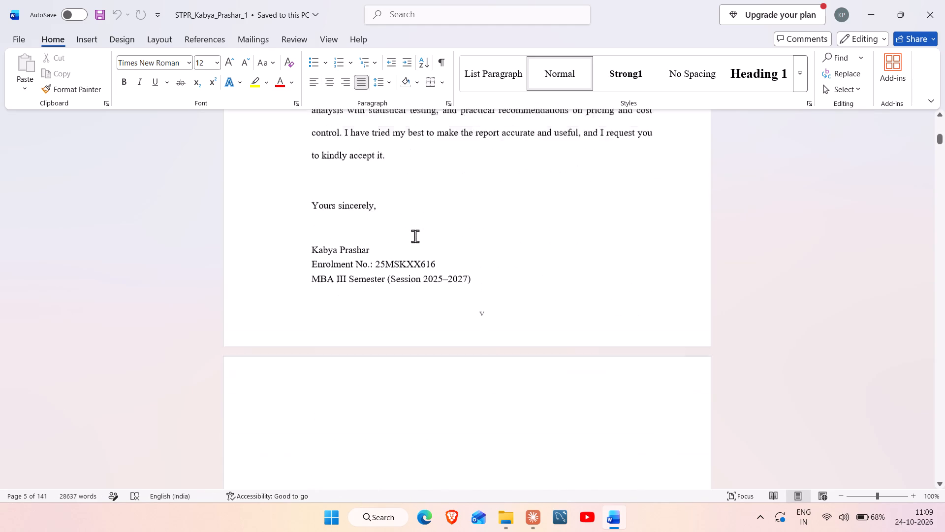
scroll(415, 236, down, 2)
scroll(415, 236, up, 4)
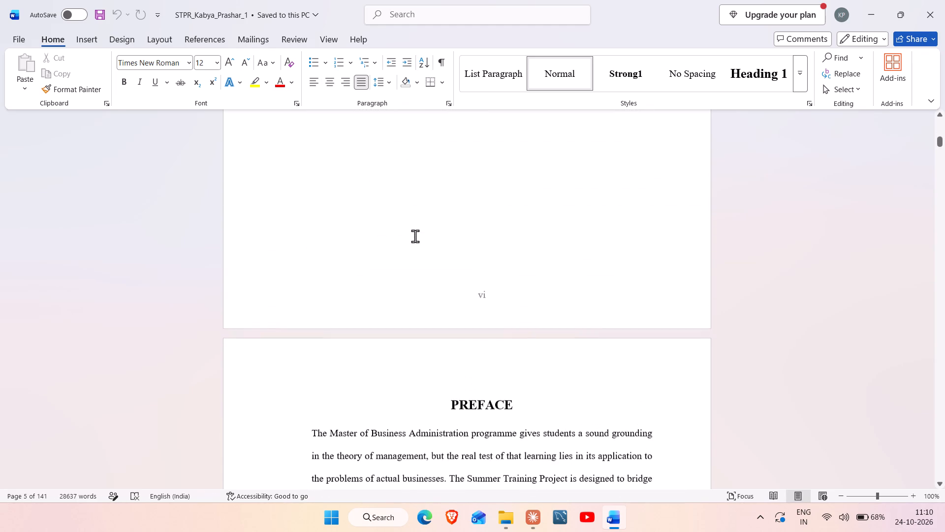
scroll(415, 236, up, 8)
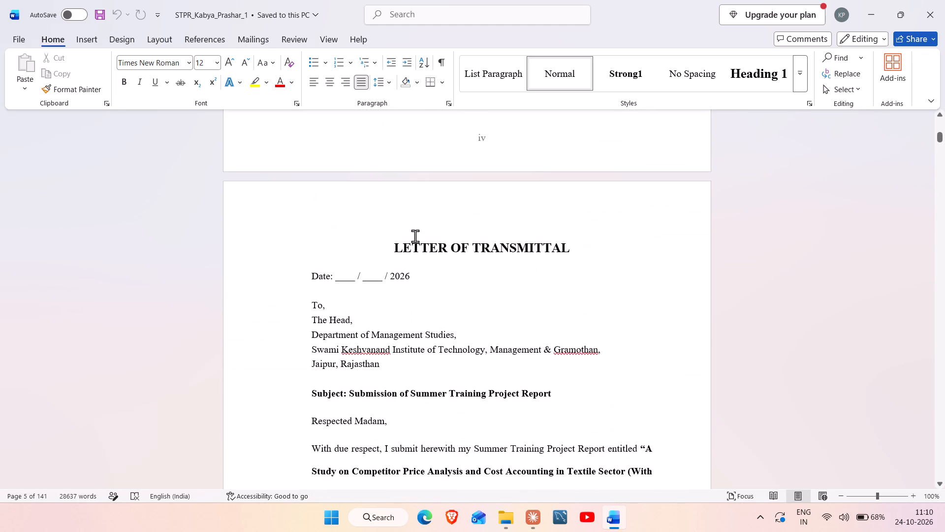
Review the pages before the letter of transmittal, from the declaration back through the certificates to the cover page.
scroll(493, 514, up, 2)
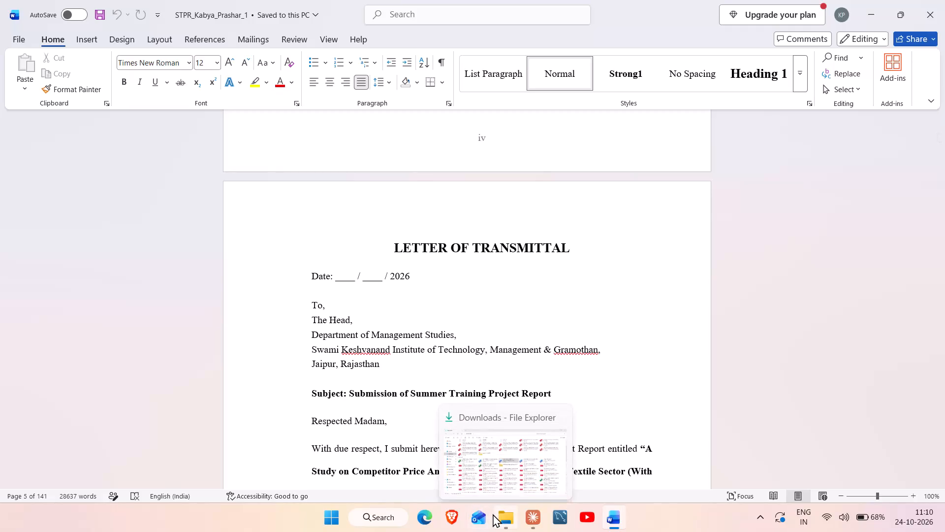
scroll(493, 514, up, 4)
scroll(652, 226, up, 9)
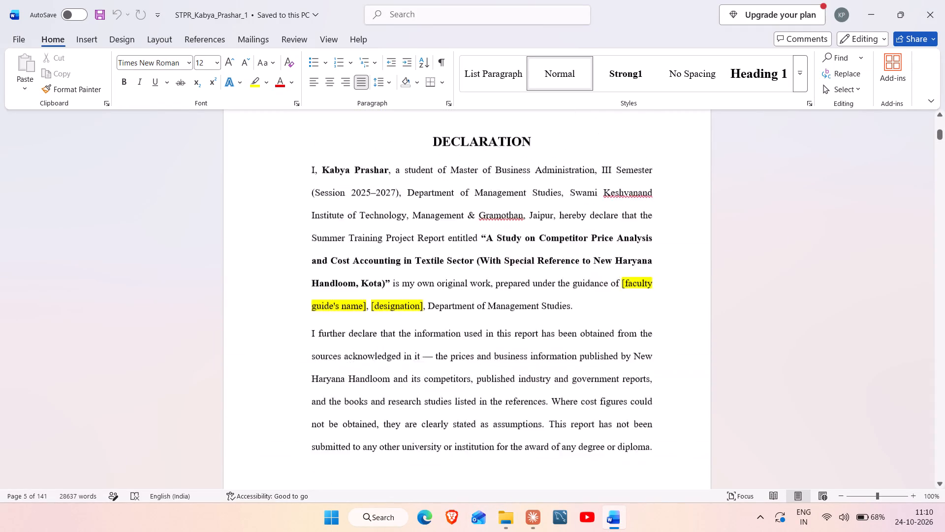
scroll(652, 226, up, 11)
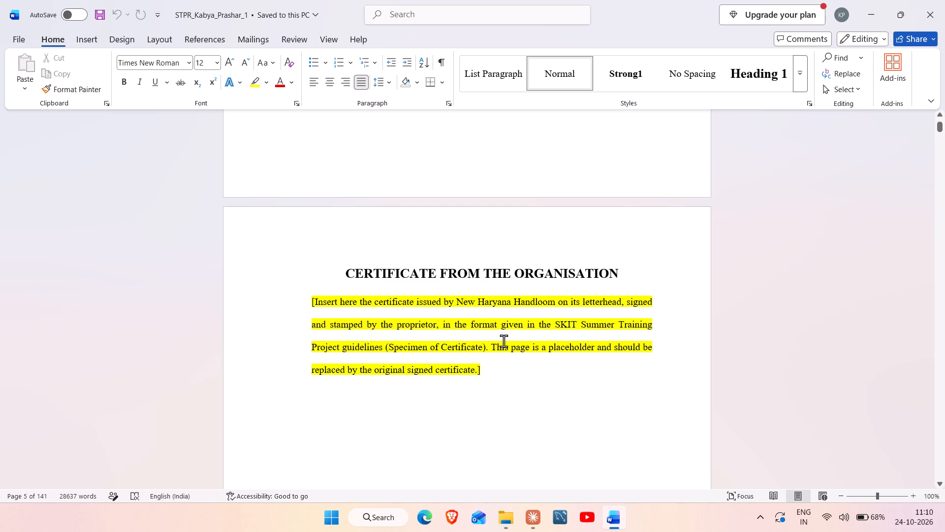
scroll(504, 341, up, 4)
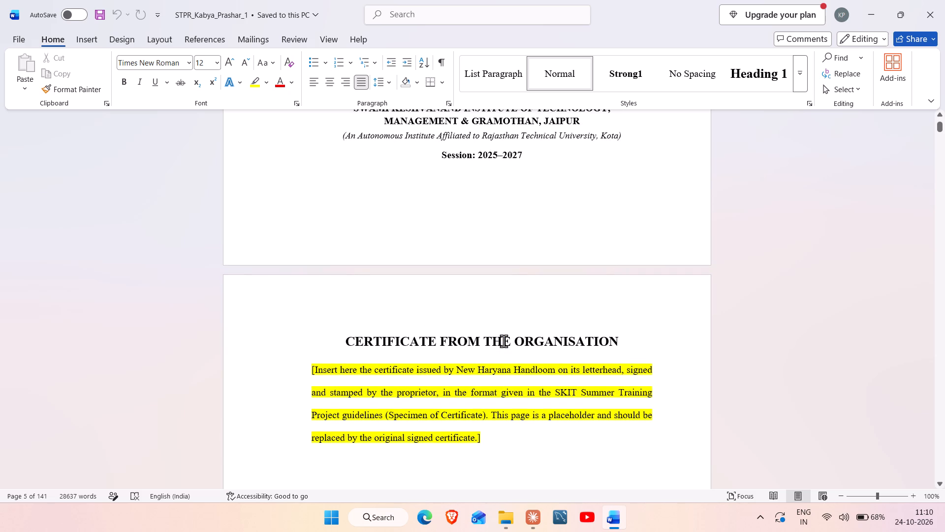
scroll(504, 341, up, 5)
Check the organisation, faculty guide and department head certificates and the declaration for placeholders, down to the letter of transmittal.
scroll(504, 341, down, 3)
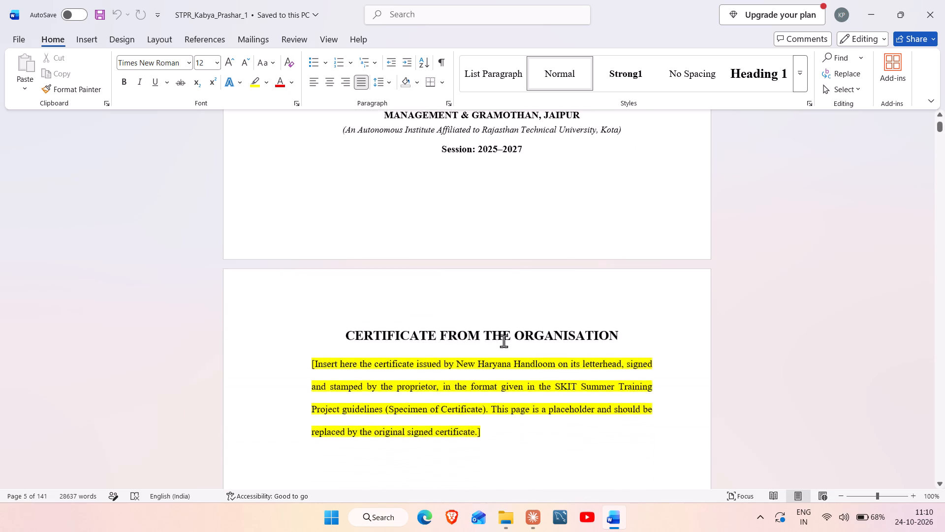
scroll(504, 341, down, 8)
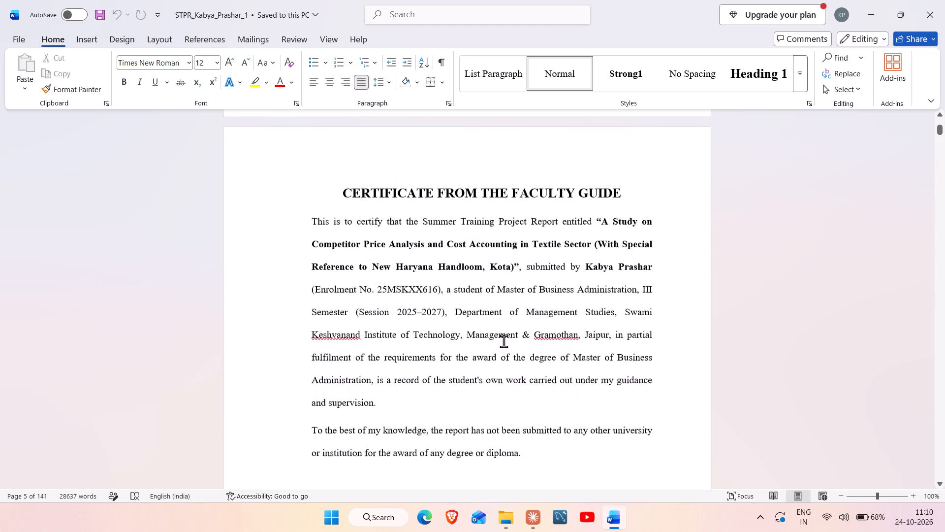
scroll(504, 341, down, 12)
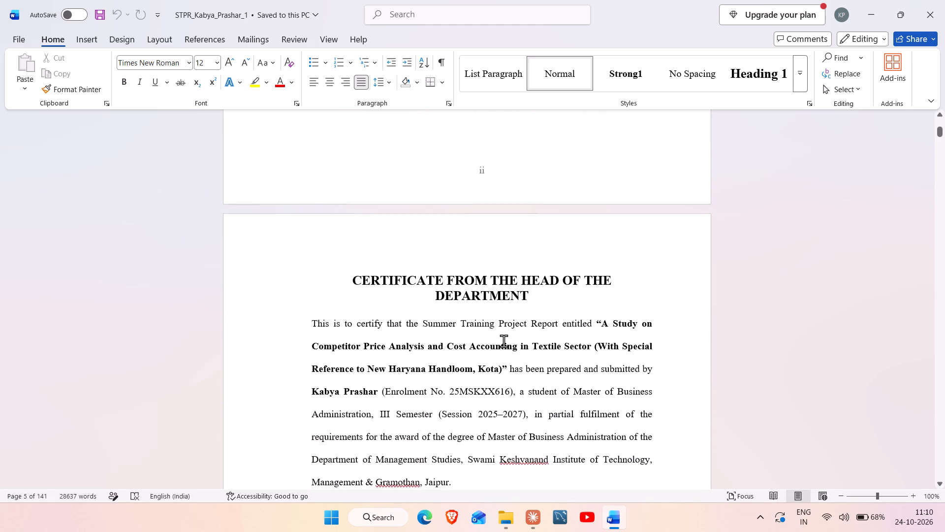
scroll(504, 341, down, 1)
scroll(526, 398, down, 3)
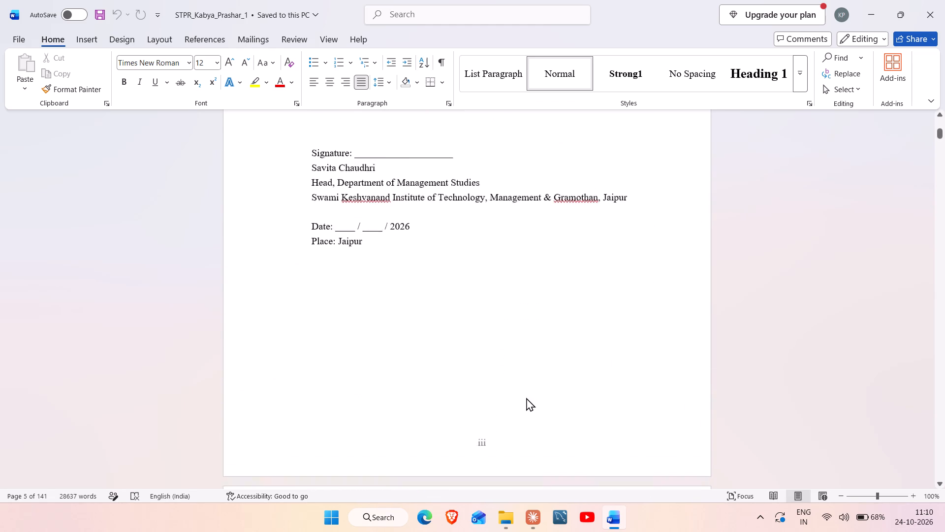
scroll(526, 398, down, 6)
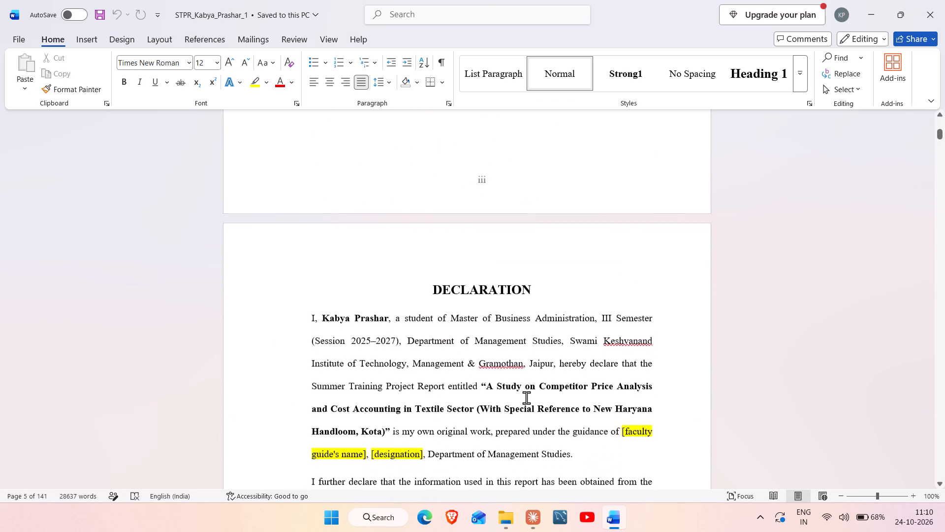
scroll(526, 398, down, 6)
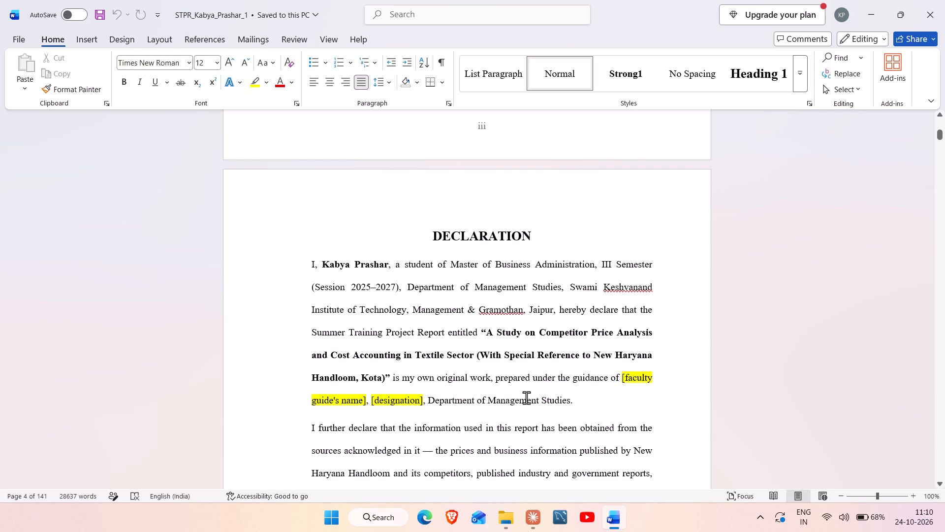
scroll(526, 398, down, 4)
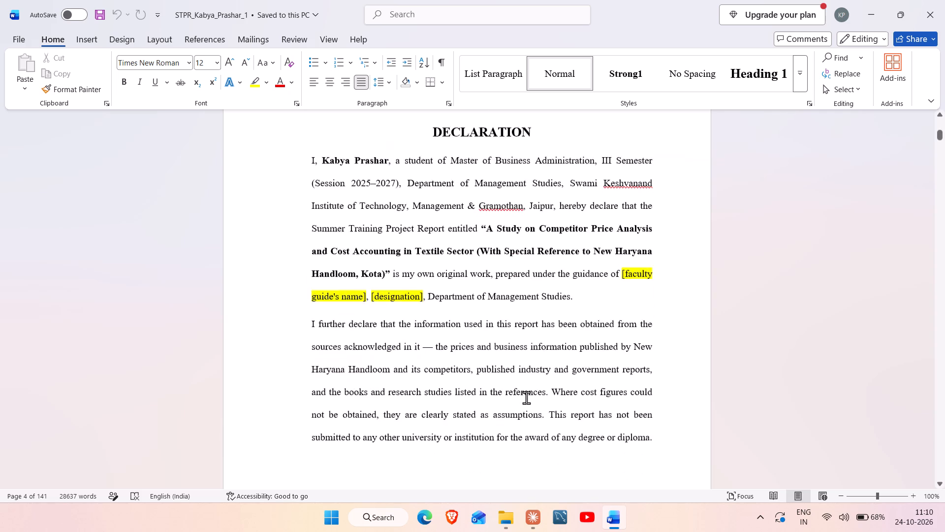
scroll(526, 398, down, 7)
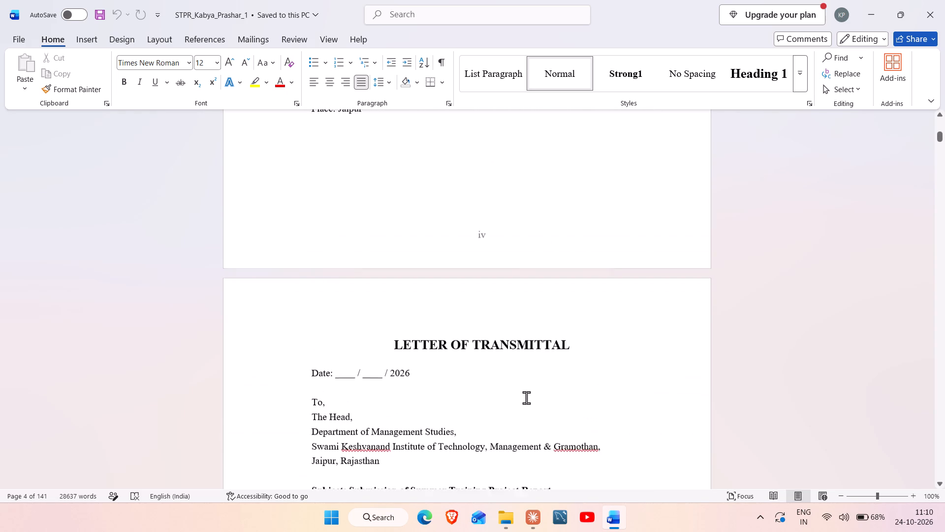
Return to the cover page's supervisor details and examine the placeholder on the Certificate from the Organisation page.
scroll(526, 398, up, 10)
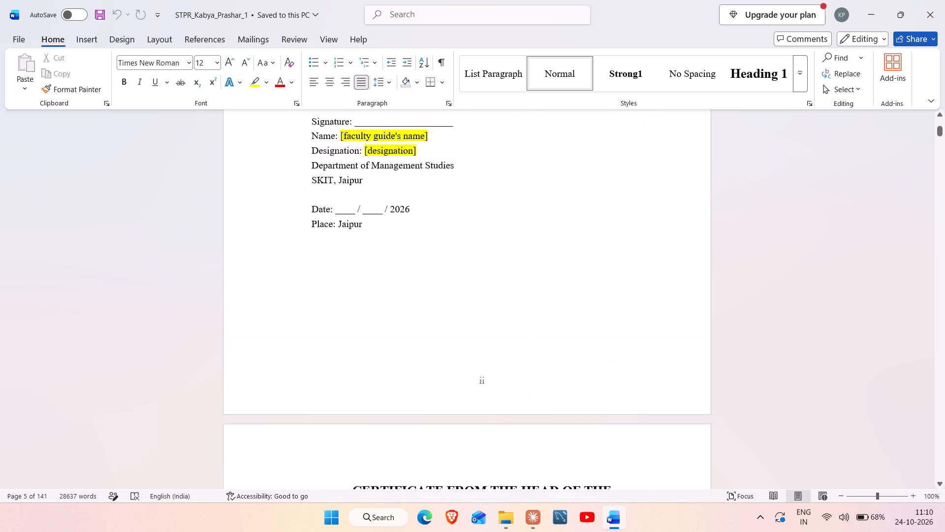
scroll(526, 398, up, 10)
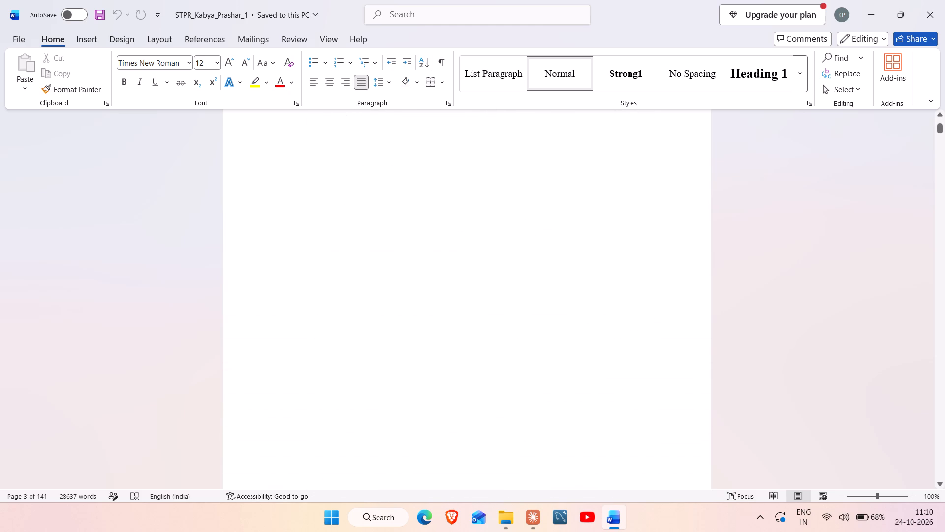
scroll(526, 398, up, 5)
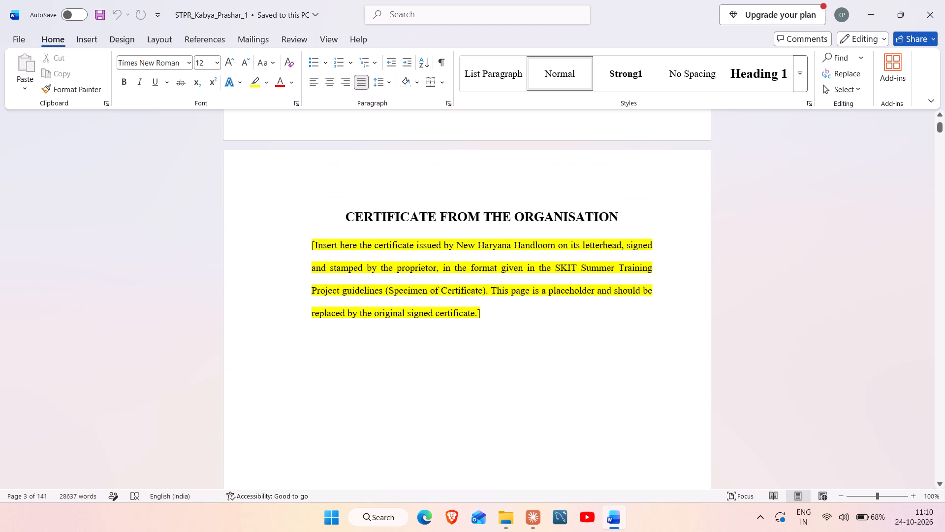
scroll(526, 398, up, 8)
scroll(526, 398, down, 1)
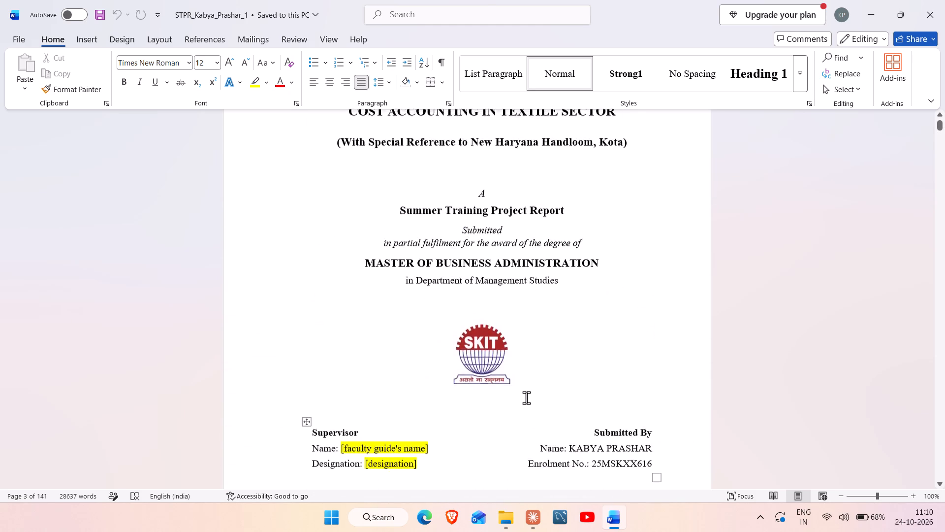
scroll(526, 398, down, 4)
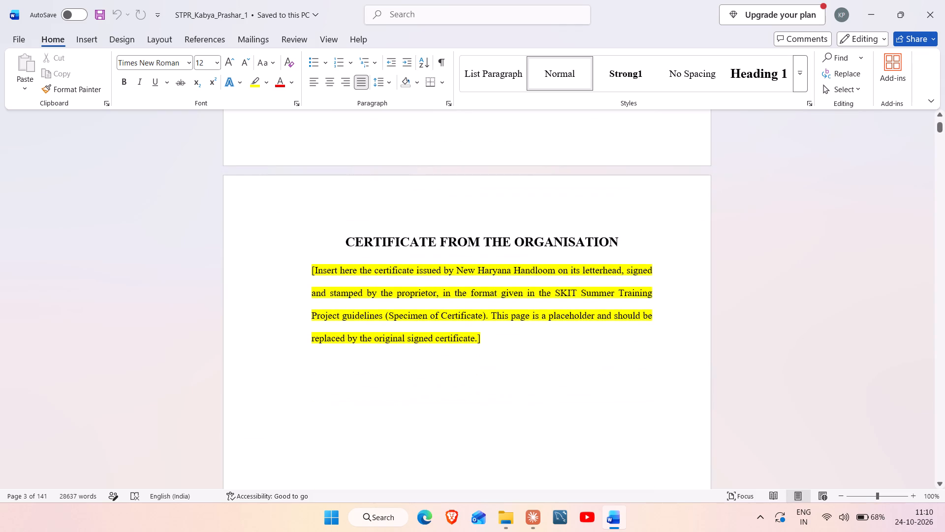
Find the extensionless internship certificate file in the Downloads folder in File Explorer, view it in Word just once, and close it.
click(507, 518)
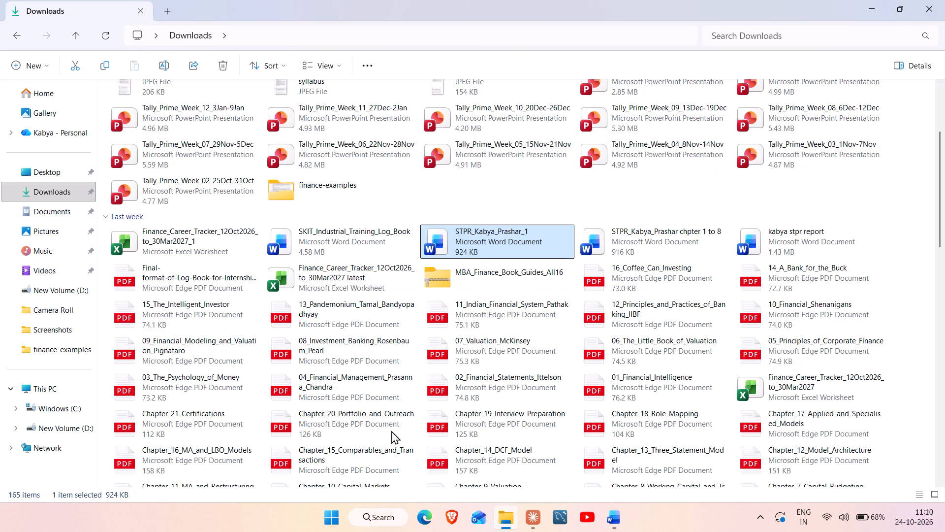
scroll(391, 430, down, 4)
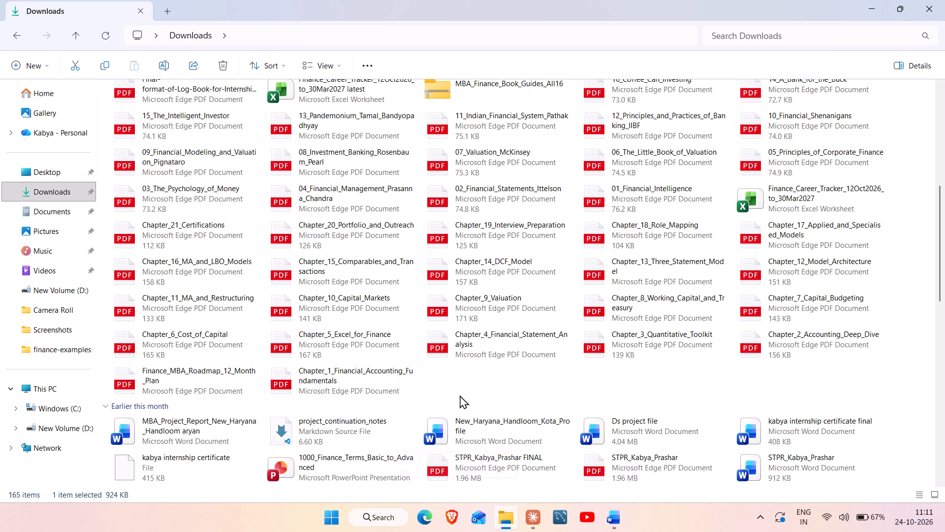
scroll(460, 395, down, 3)
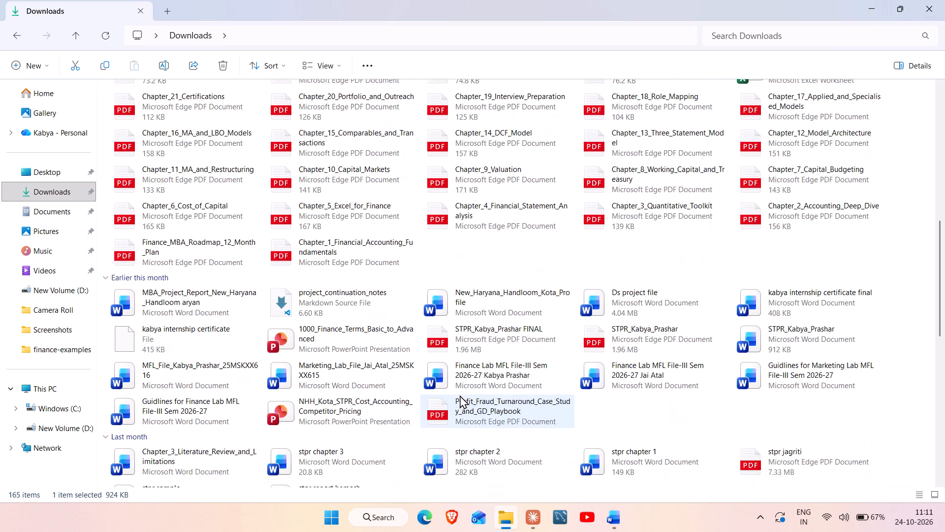
scroll(460, 395, down, 1)
click(177, 318)
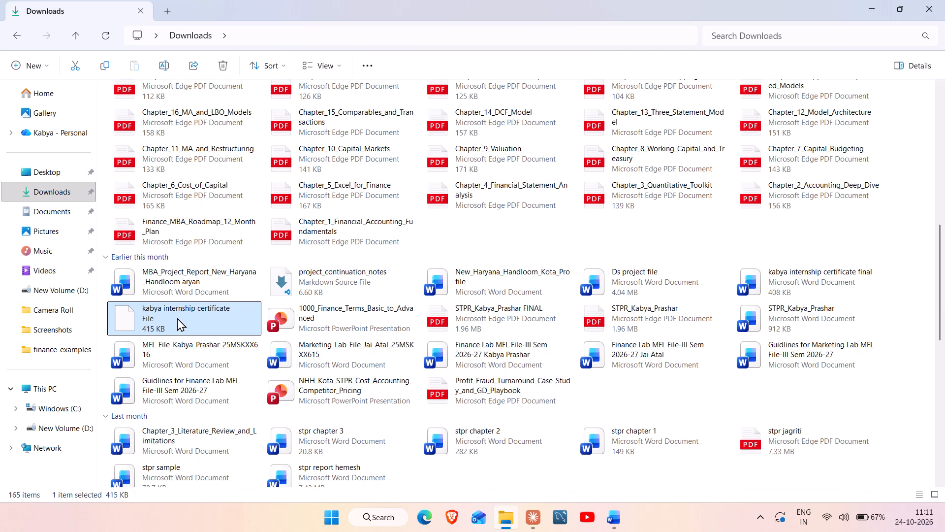
double_click(177, 318)
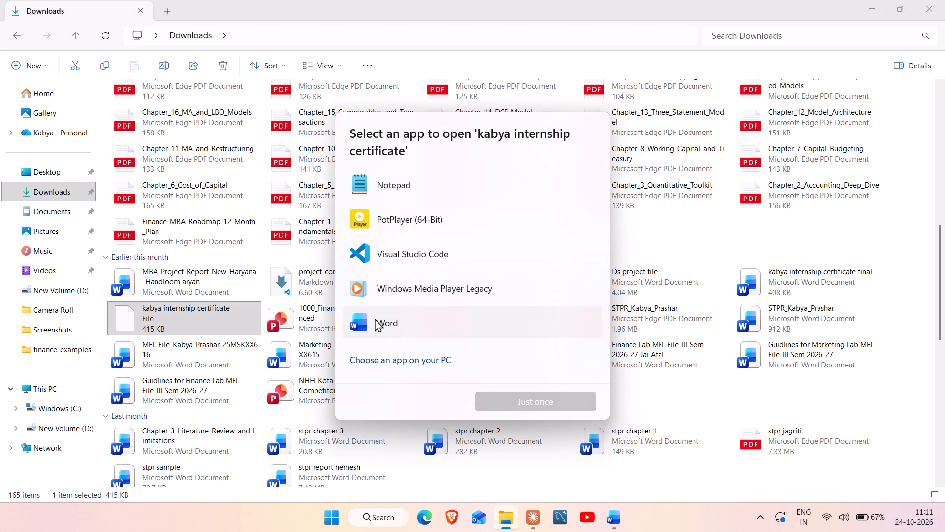
click(375, 319)
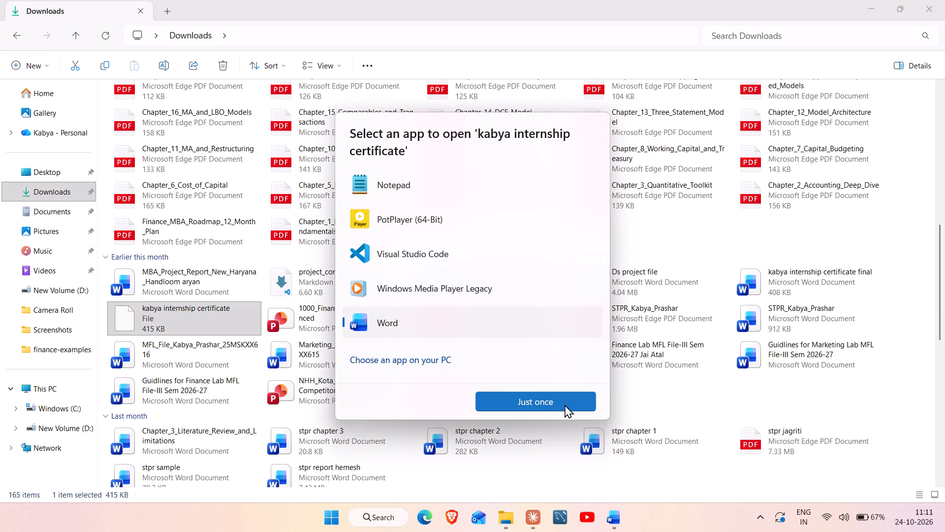
click(557, 397)
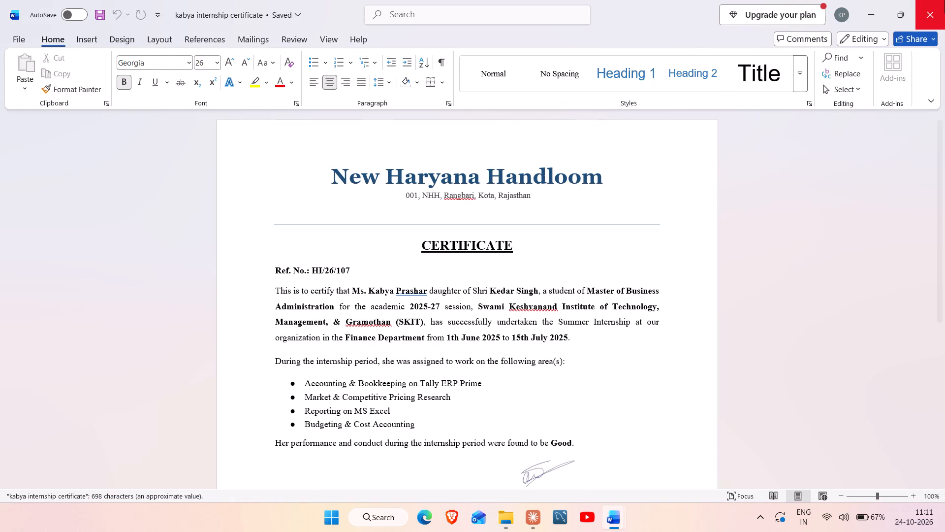
click(944, 0)
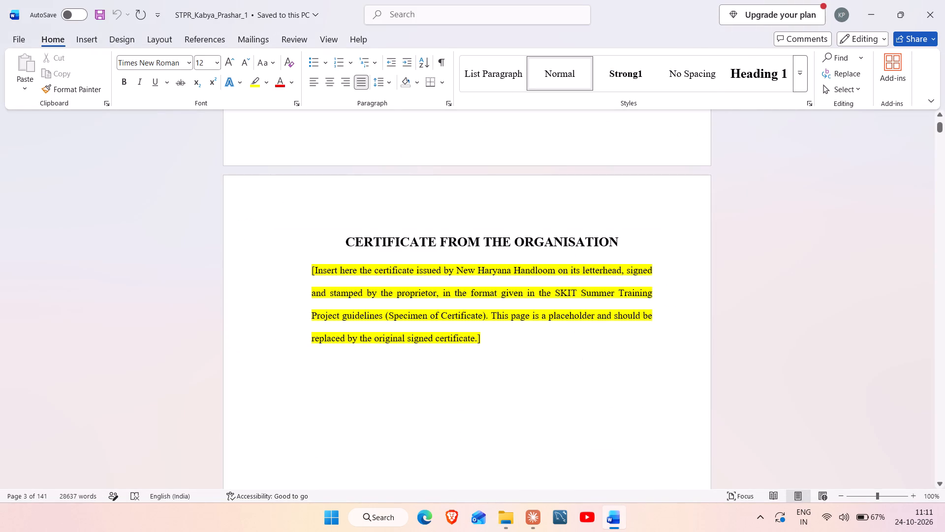
Open the final version of the internship certificate from Downloads, read it through, and copy its entire content.
click(494, 520)
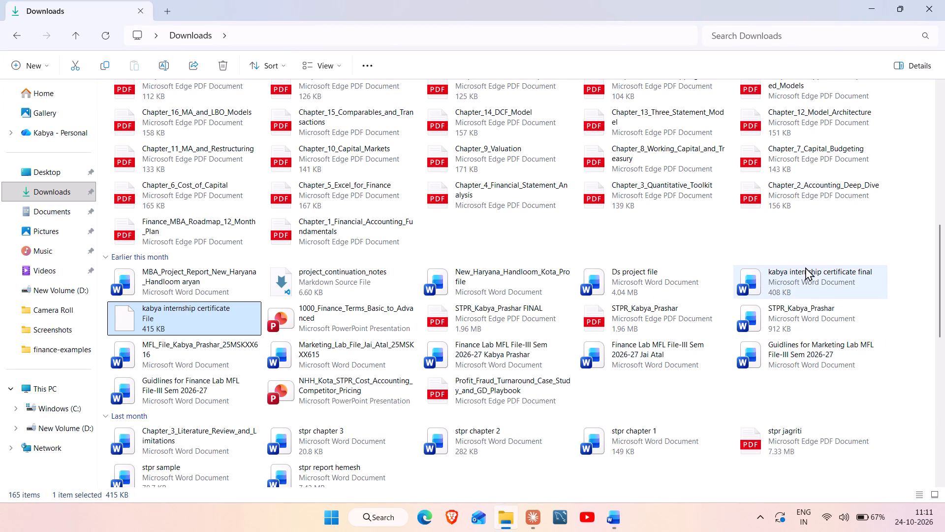
double_click(805, 266)
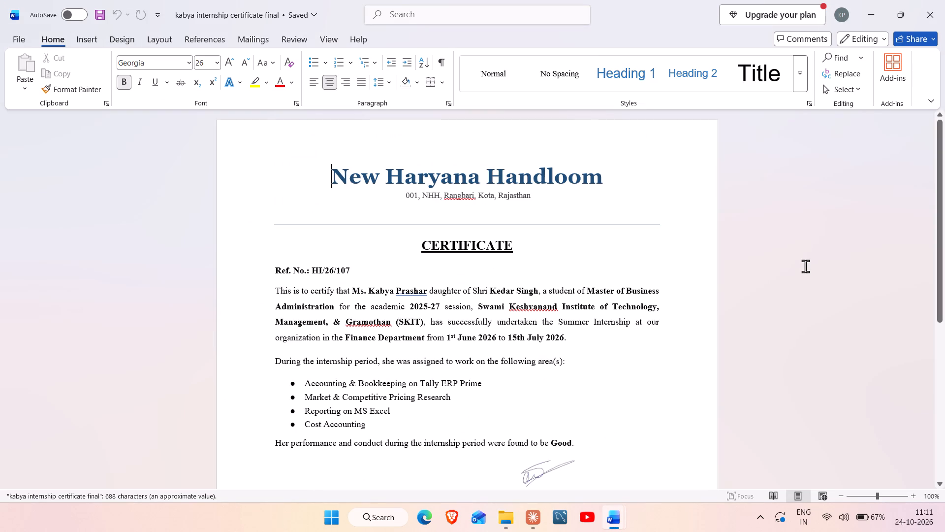
scroll(798, 217, down, 2)
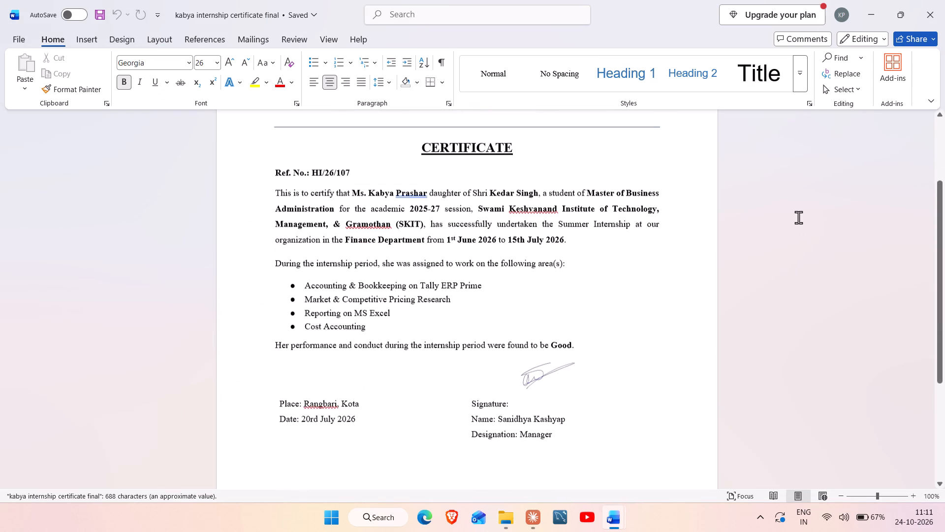
scroll(798, 217, down, 1)
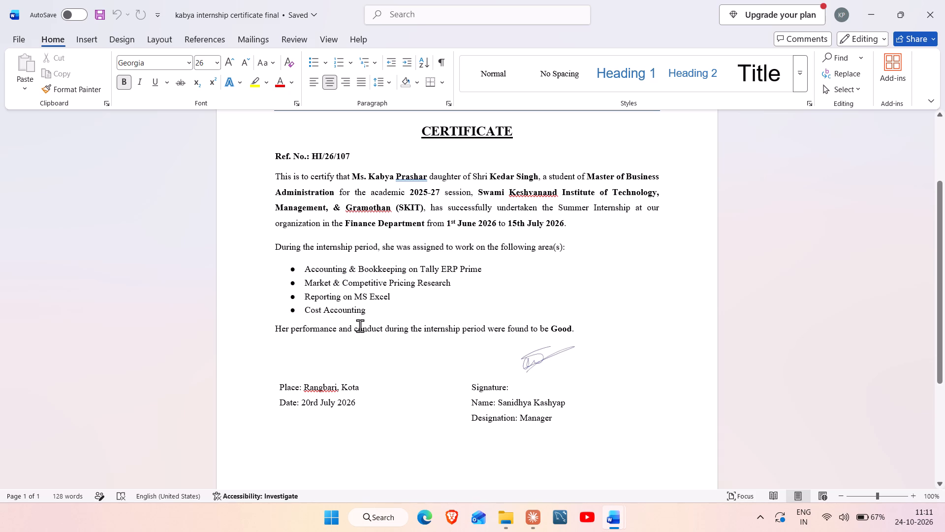
scroll(294, 342, down, 2)
scroll(294, 342, up, 3)
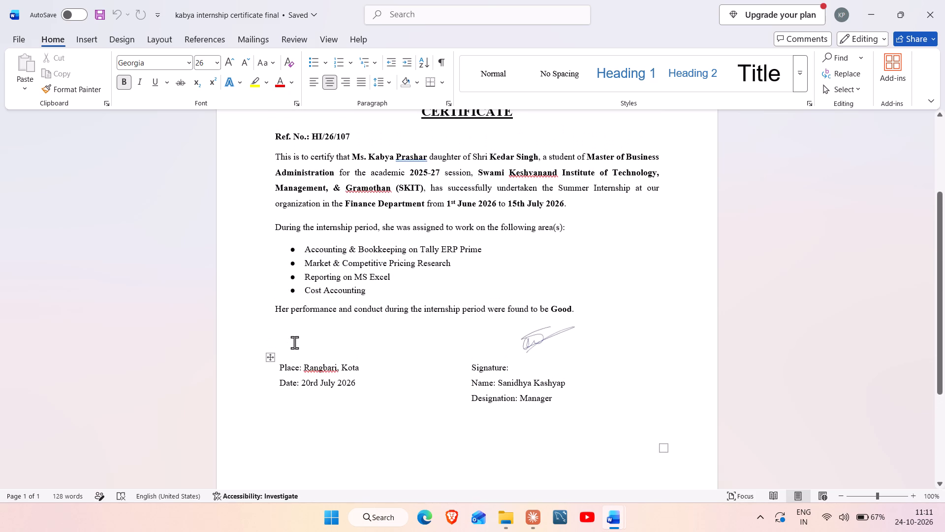
scroll(294, 342, up, 3)
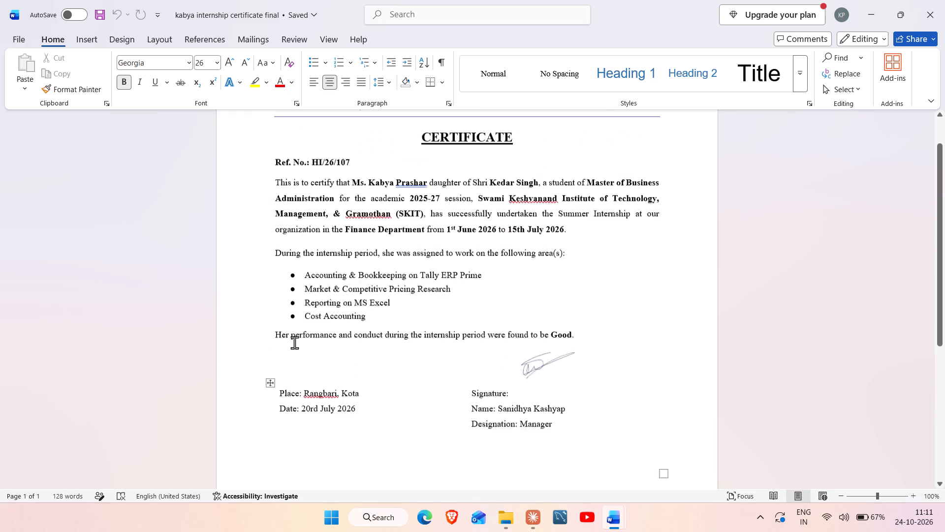
scroll(294, 342, up, 3)
key(ctrl+a)
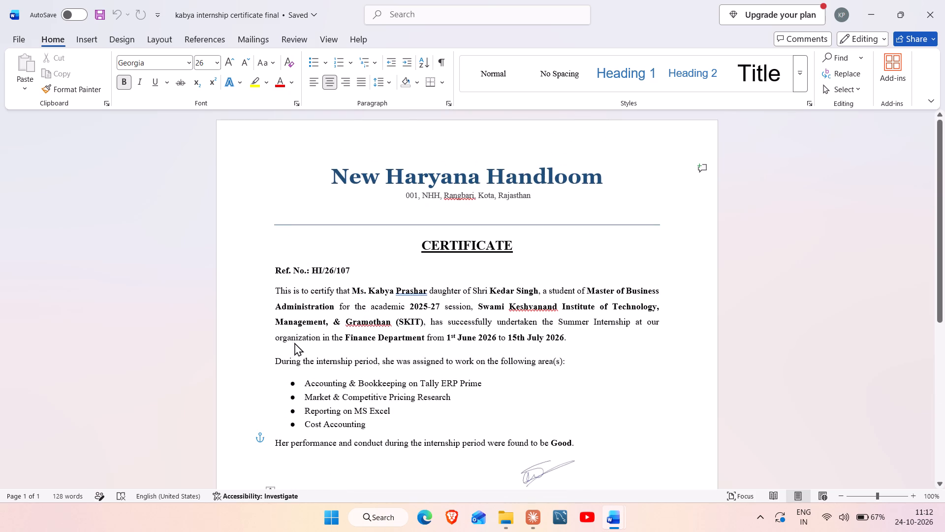
key(ctrl+c)
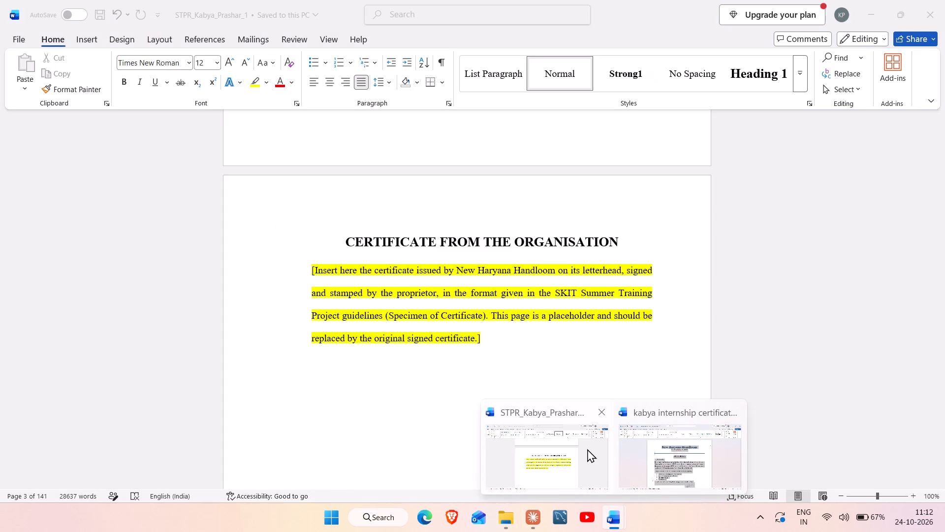
Replace the Certificate from the Organisation heading and highlighted placeholder in the project report with the copied certificate.
click(587, 449)
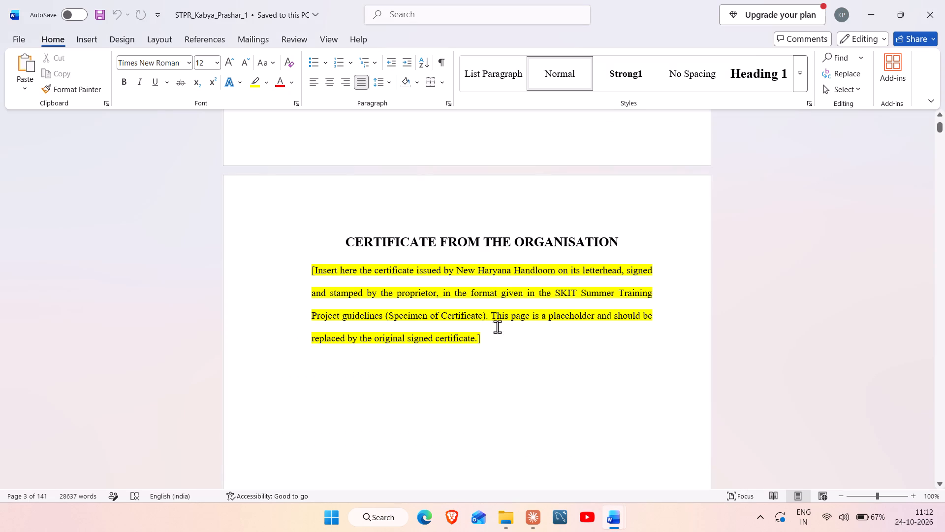
drag(501, 340, 376, 223)
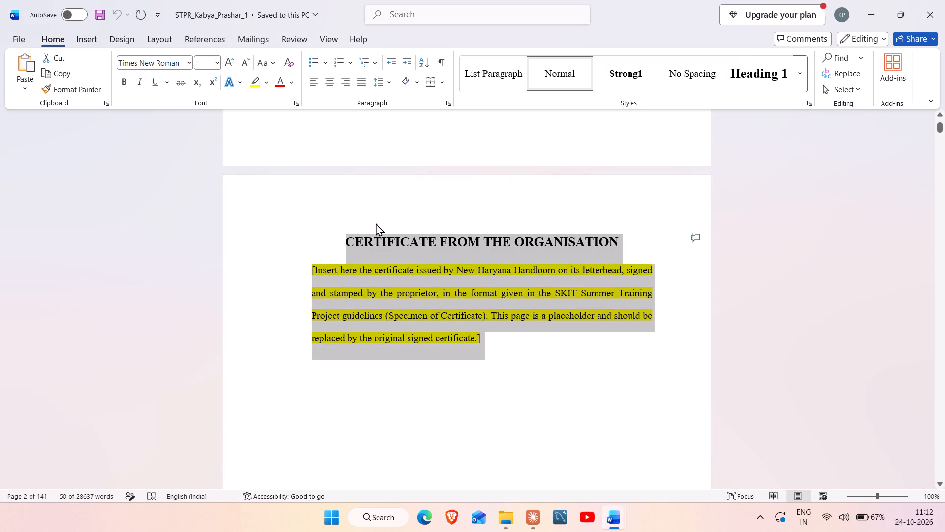
key(ctrl+v)
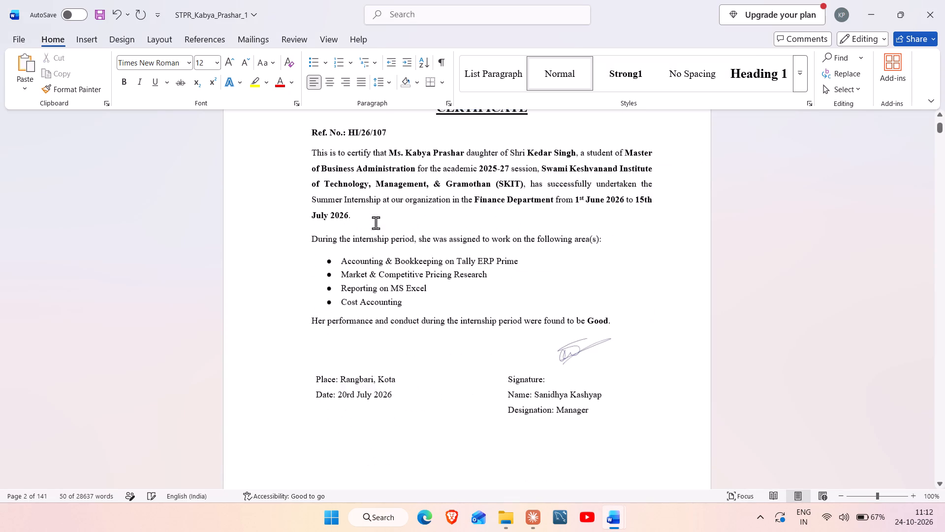
Check the pasted certificate's placement between the cover page and the faculty guide certificate, and save the report.
scroll(376, 223, up, 5)
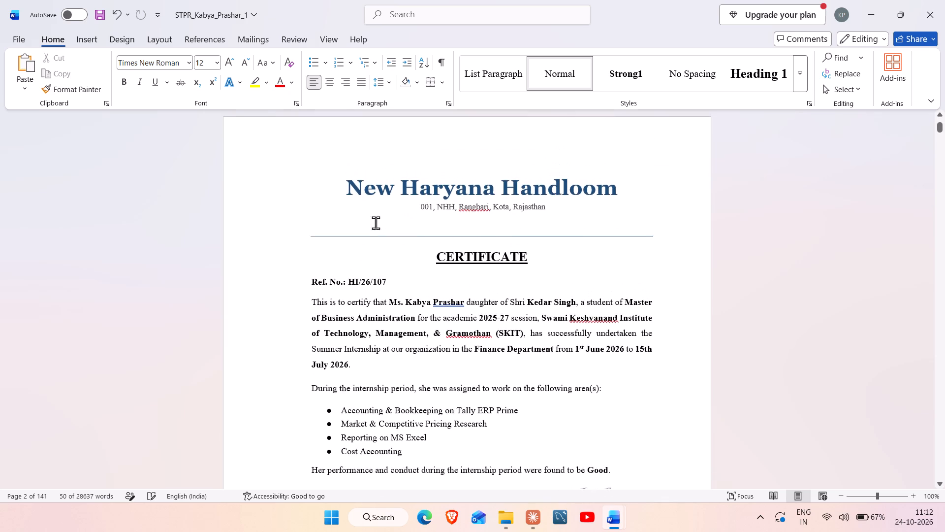
scroll(376, 223, up, 7)
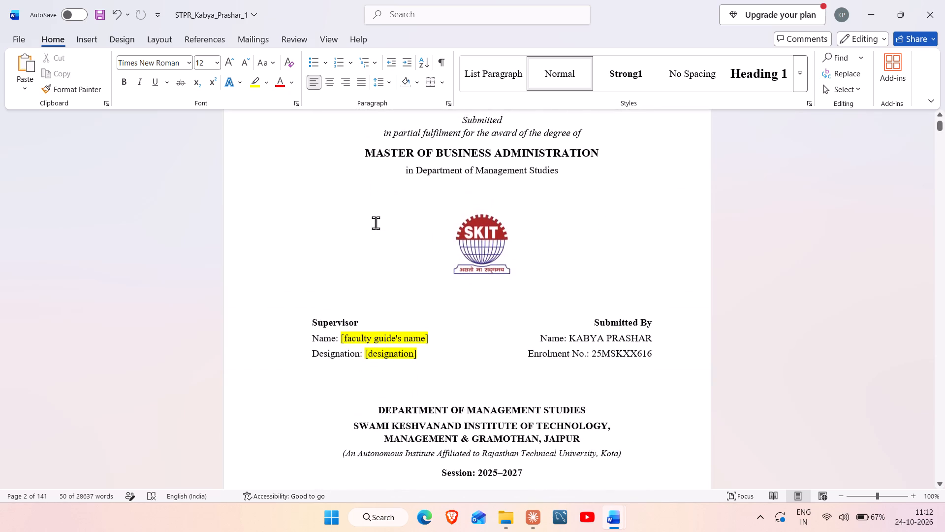
scroll(376, 223, up, 1)
scroll(376, 223, down, 6)
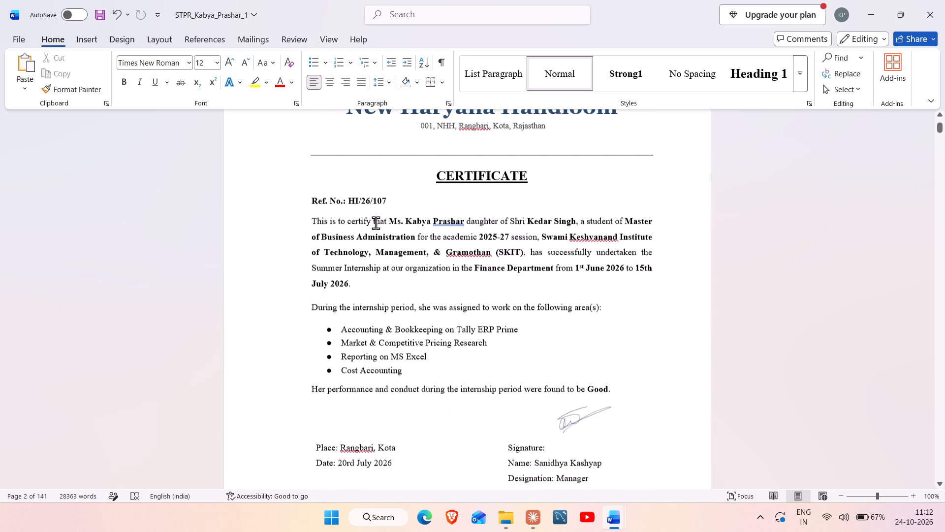
scroll(376, 223, down, 7)
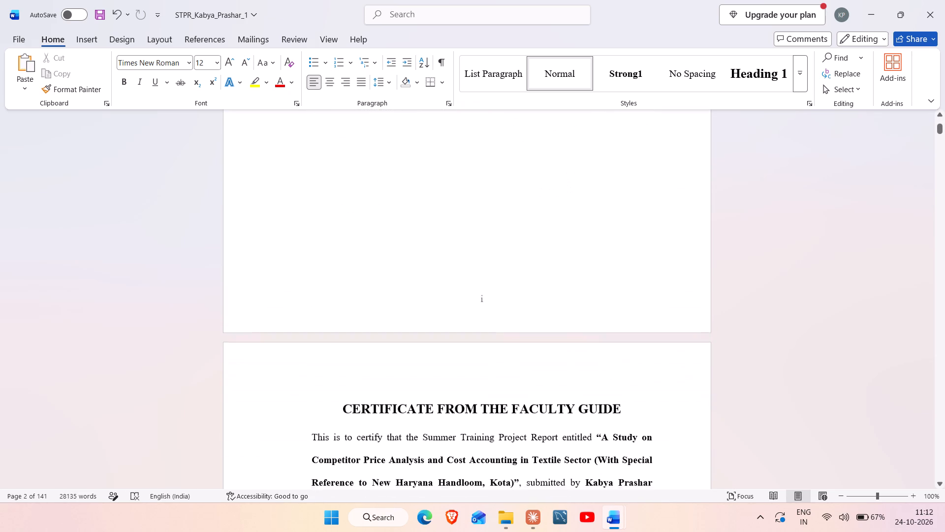
key(ctrl+s)
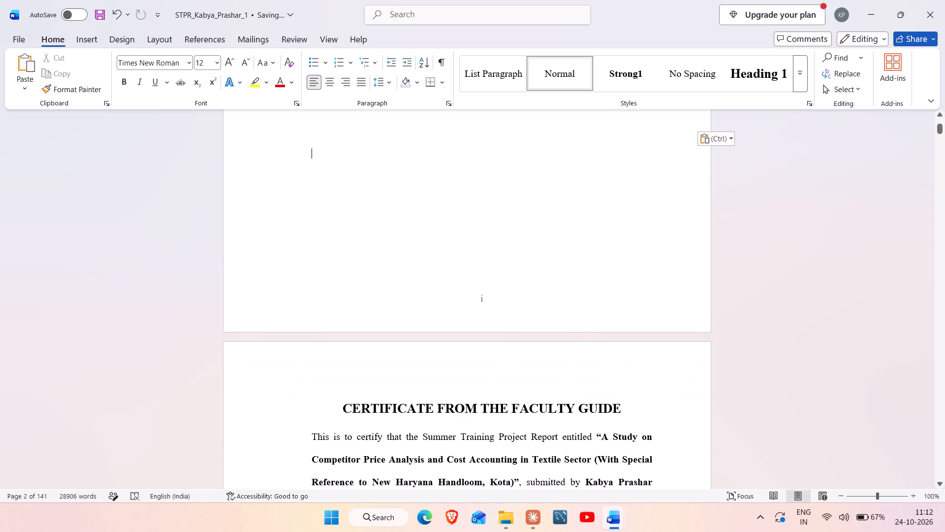
Delete the whole Certificate from the Head of the Department, from its heading through the signature, date and place lines.
scroll(376, 223, down, 4)
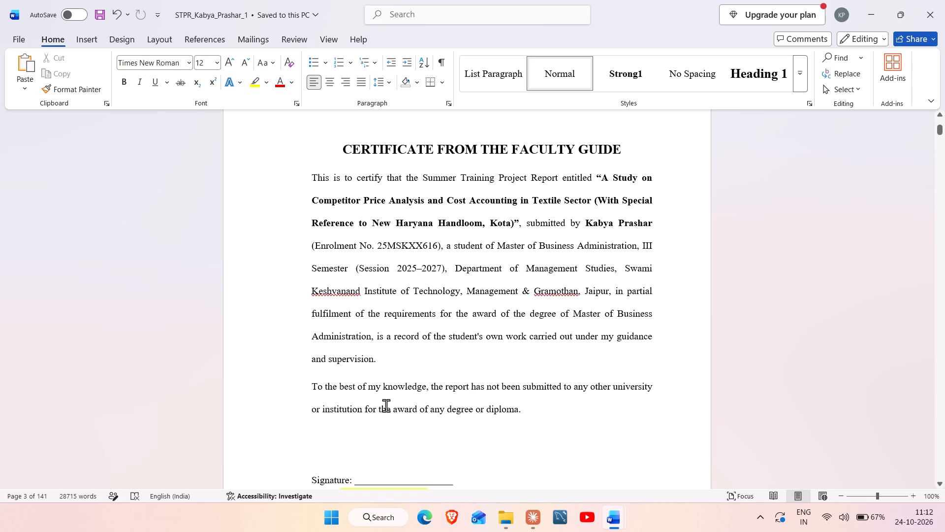
scroll(393, 405, down, 5)
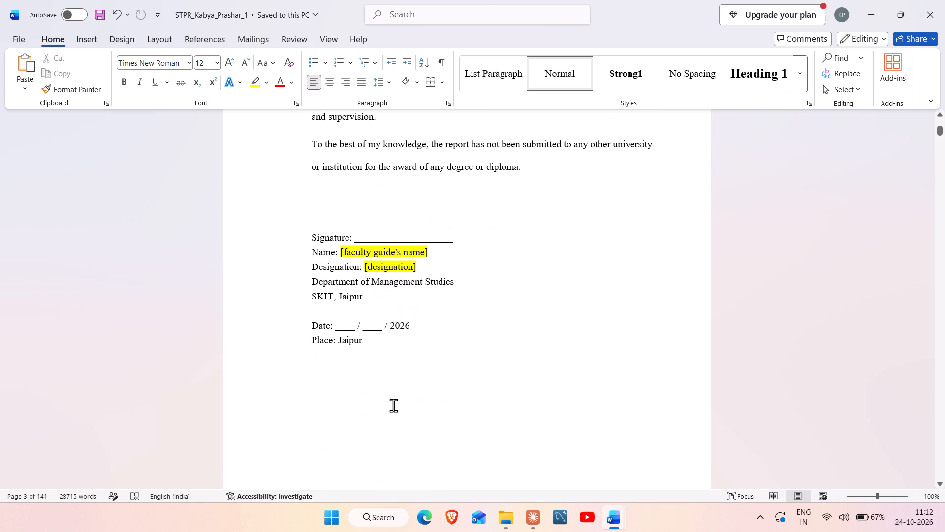
scroll(393, 405, down, 4)
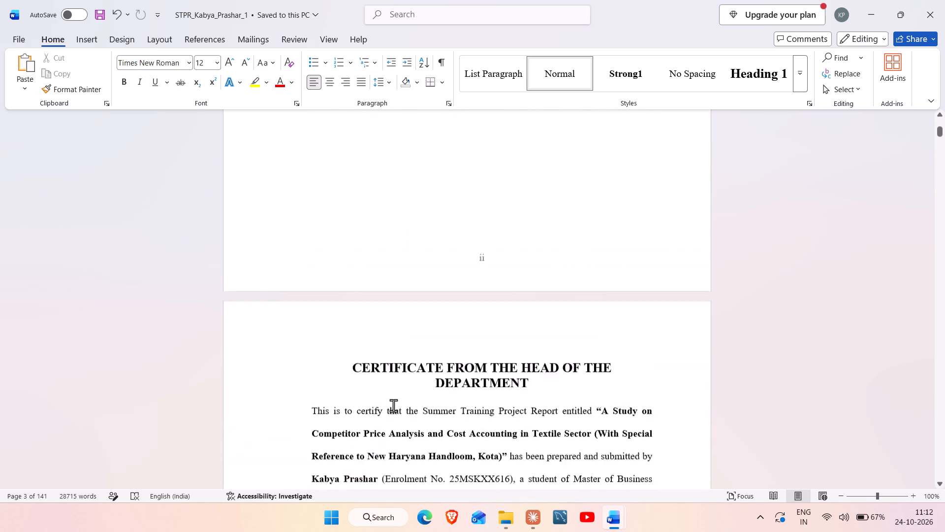
scroll(393, 405, down, 3)
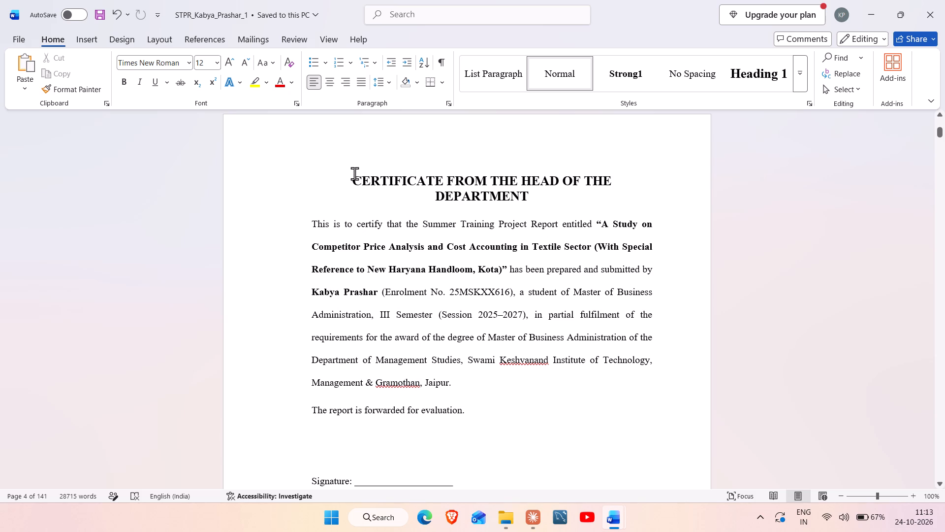
drag(353, 173, 376, 504)
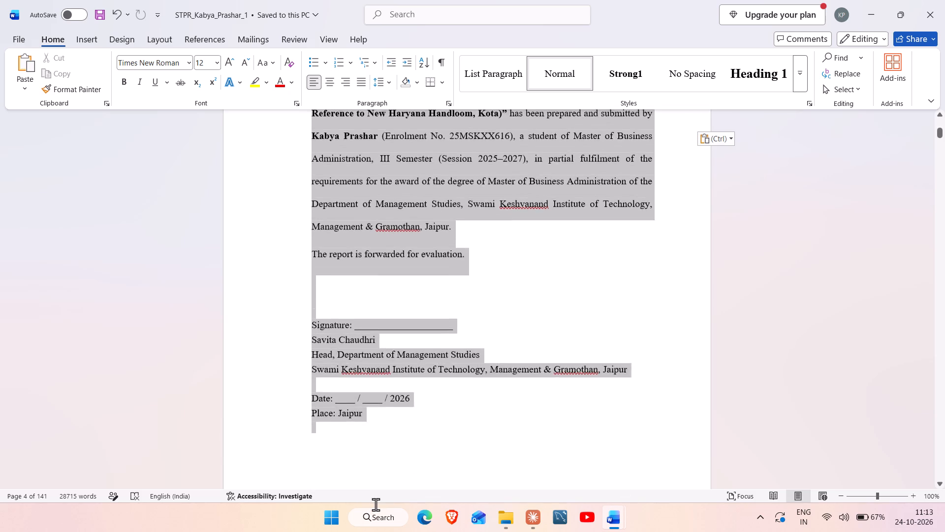
drag(376, 504, 360, 269)
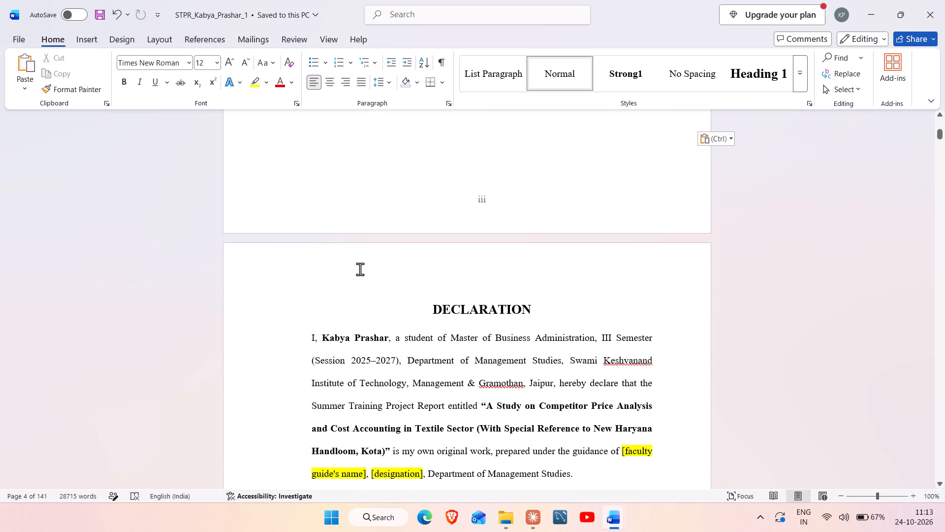
drag(360, 269, 551, 242)
scroll(551, 242, up, 6)
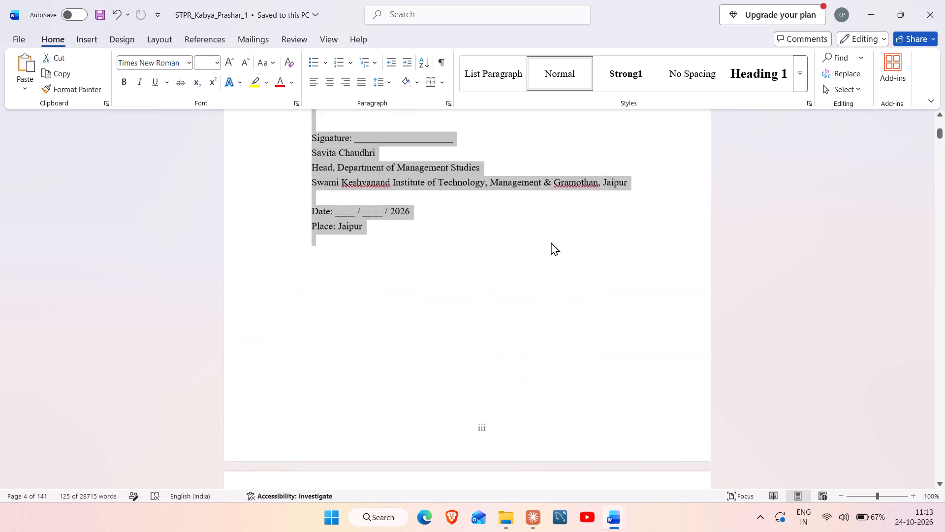
key(BackSpace)
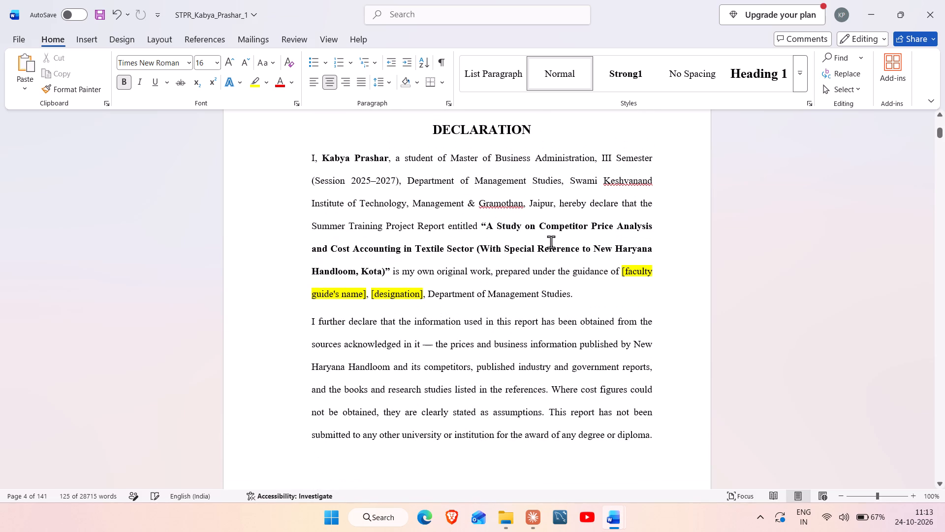
Review the front matter from the faculty guide certificate through the Declaration to the Letter of Transmittal.
scroll(551, 242, up, 5)
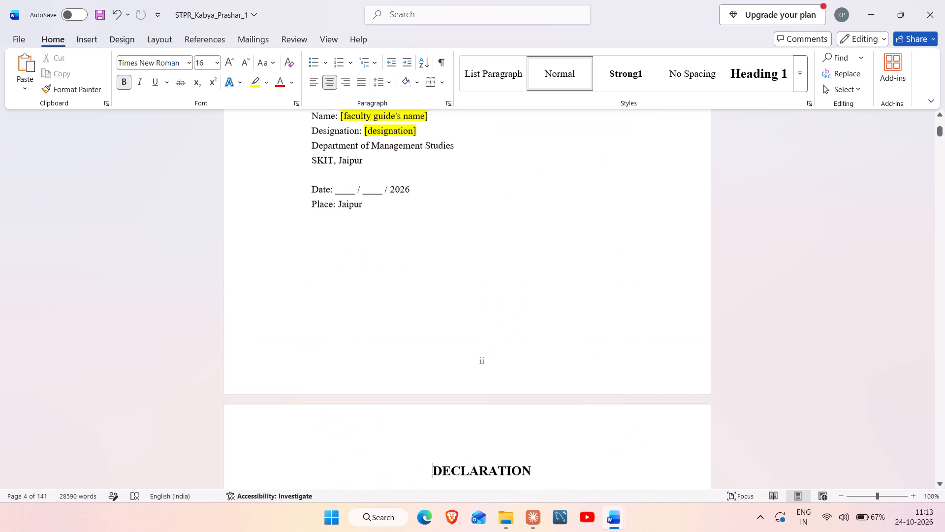
scroll(551, 242, up, 6)
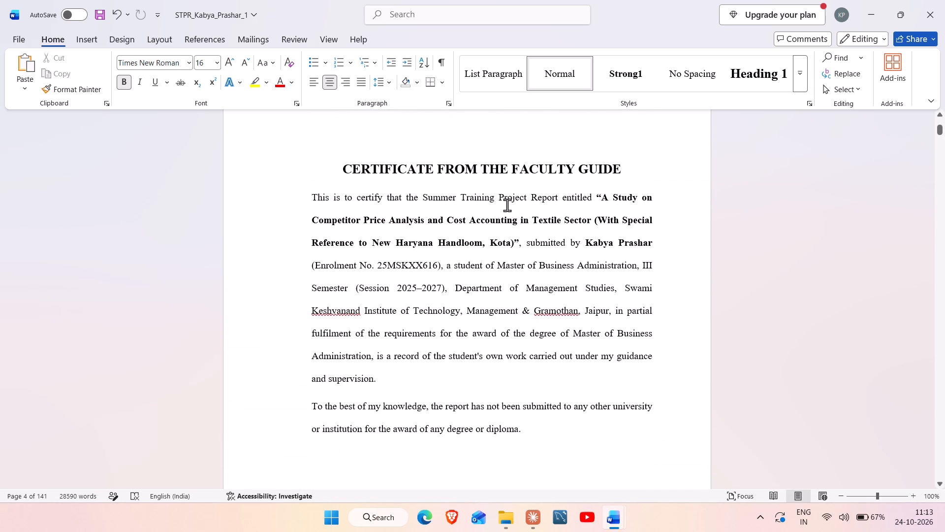
scroll(401, 225, down, 3)
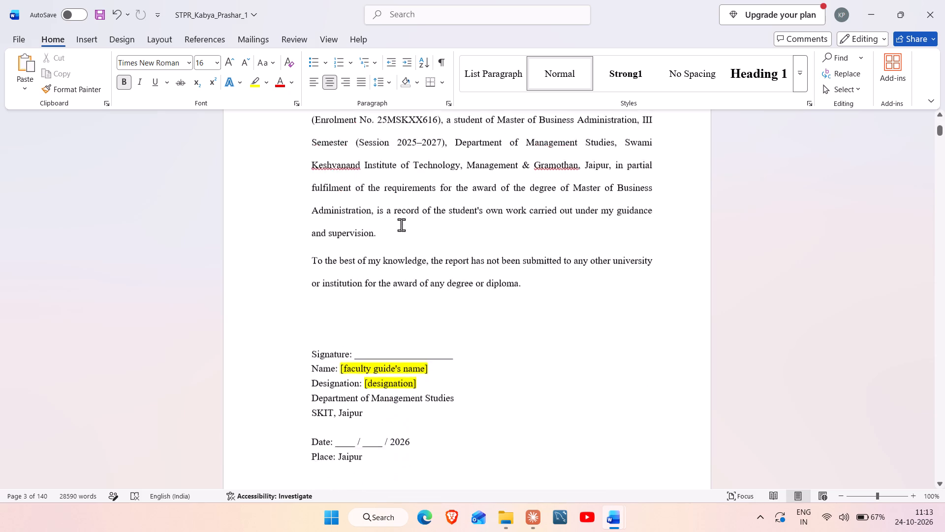
scroll(401, 225, down, 7)
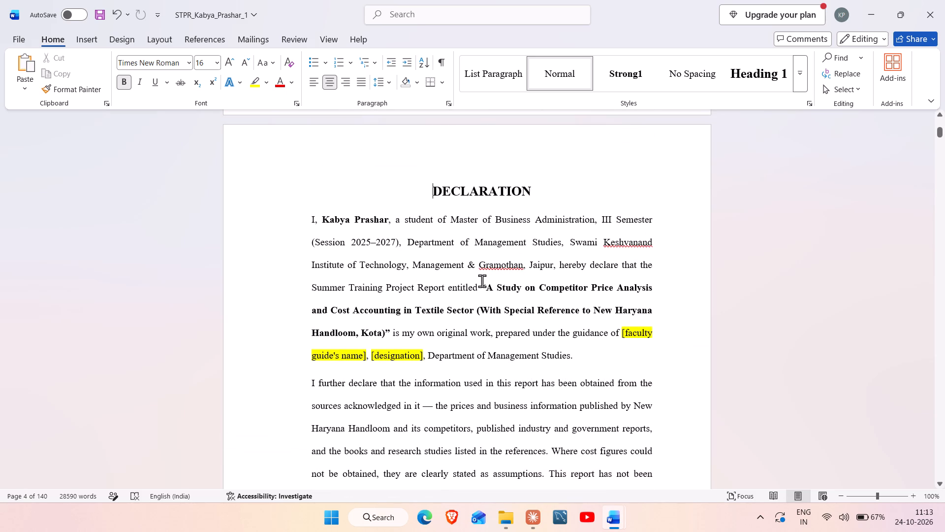
scroll(482, 281, down, 4)
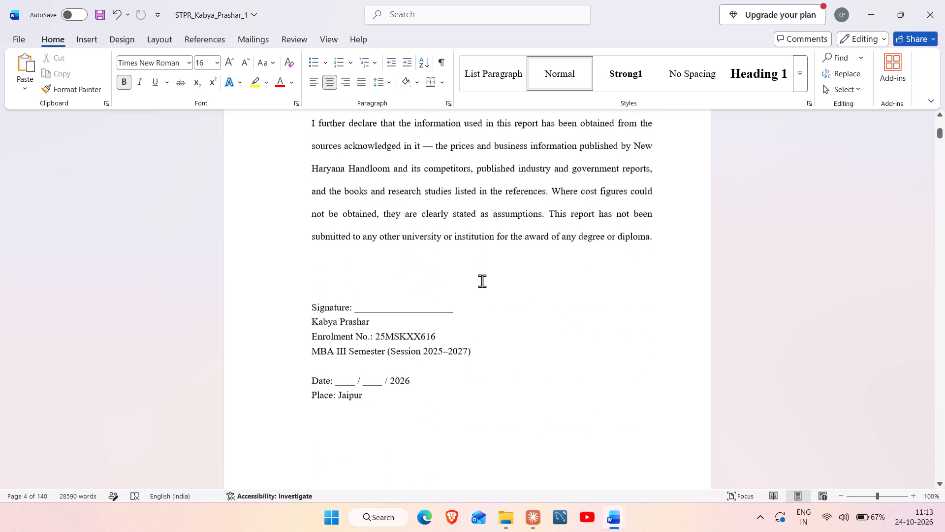
scroll(482, 281, down, 5)
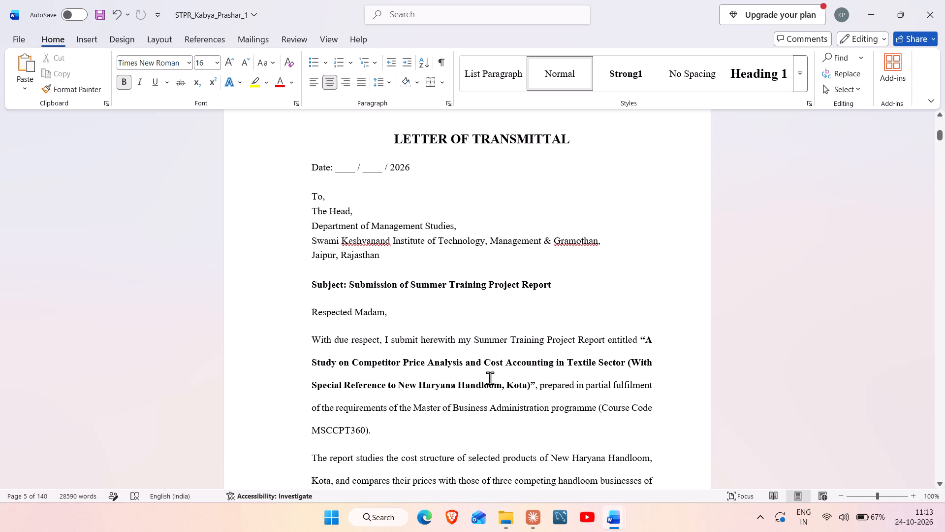
scroll(490, 378, down, 1)
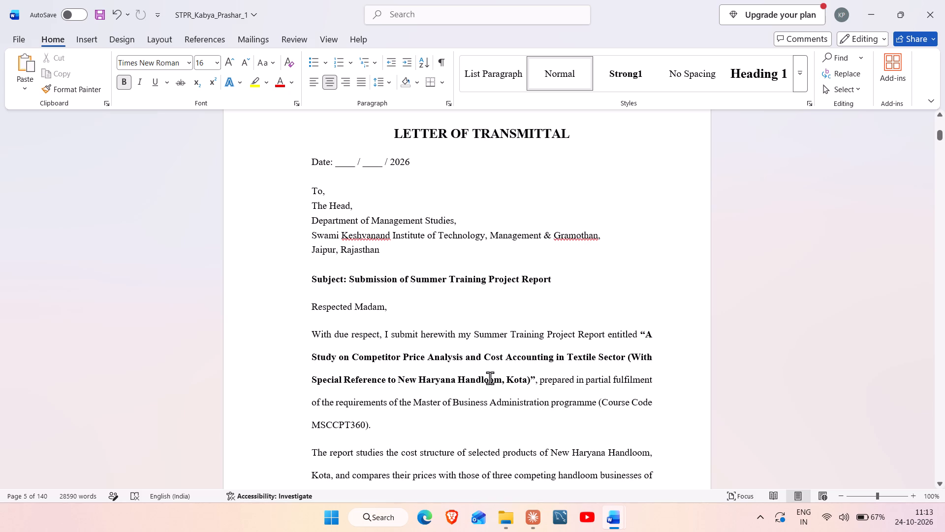
scroll(490, 378, down, 3)
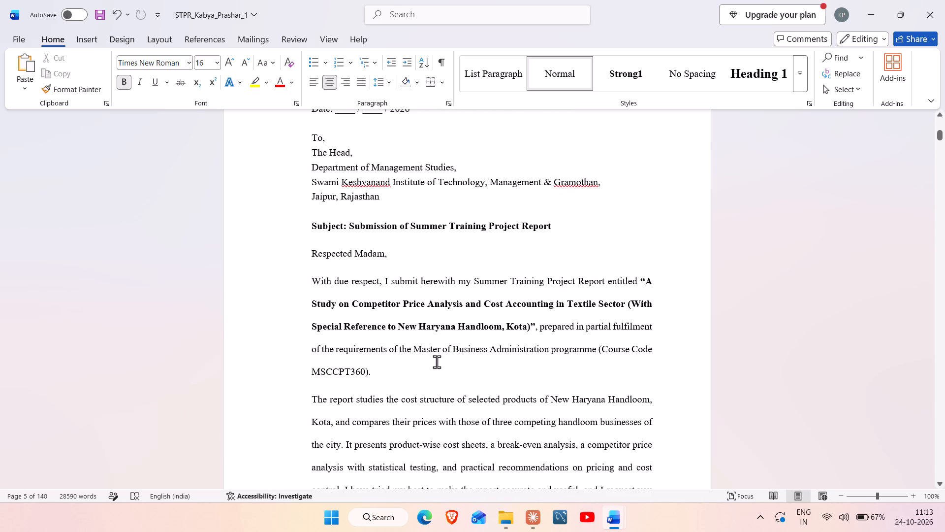
scroll(619, 370, down, 2)
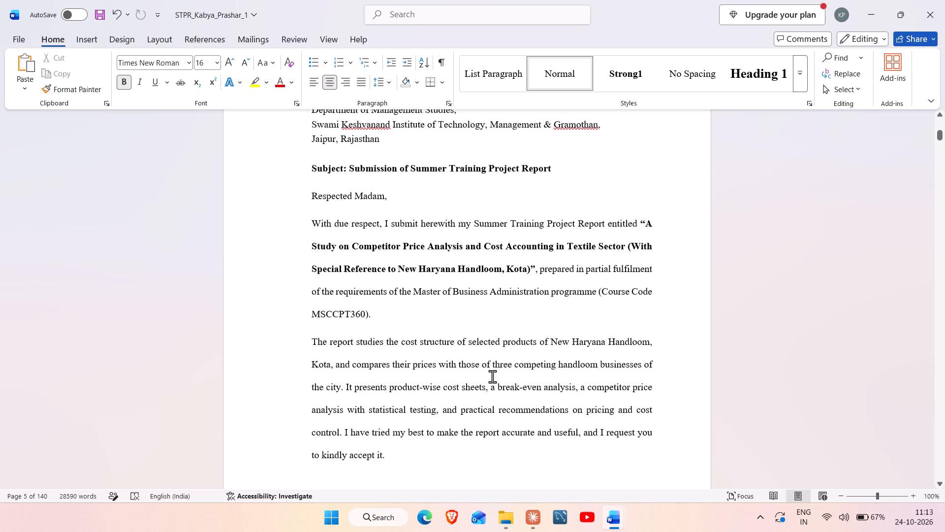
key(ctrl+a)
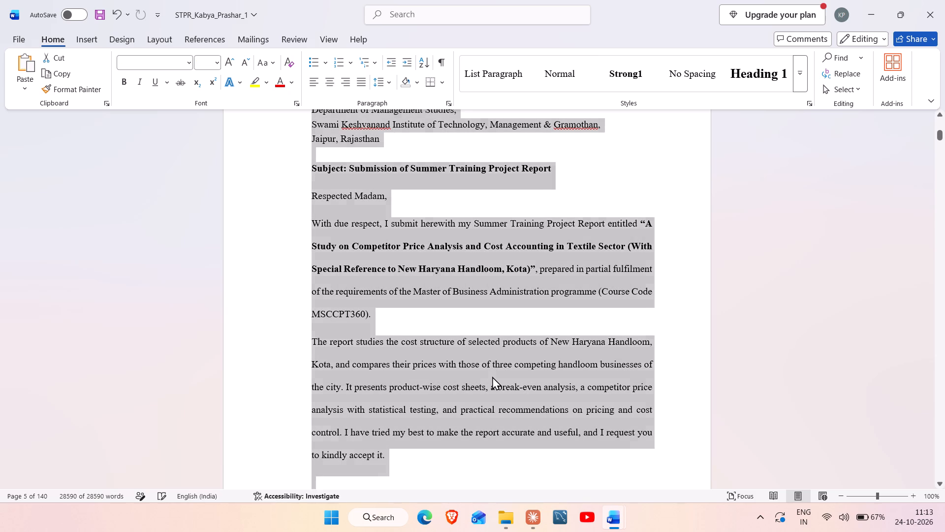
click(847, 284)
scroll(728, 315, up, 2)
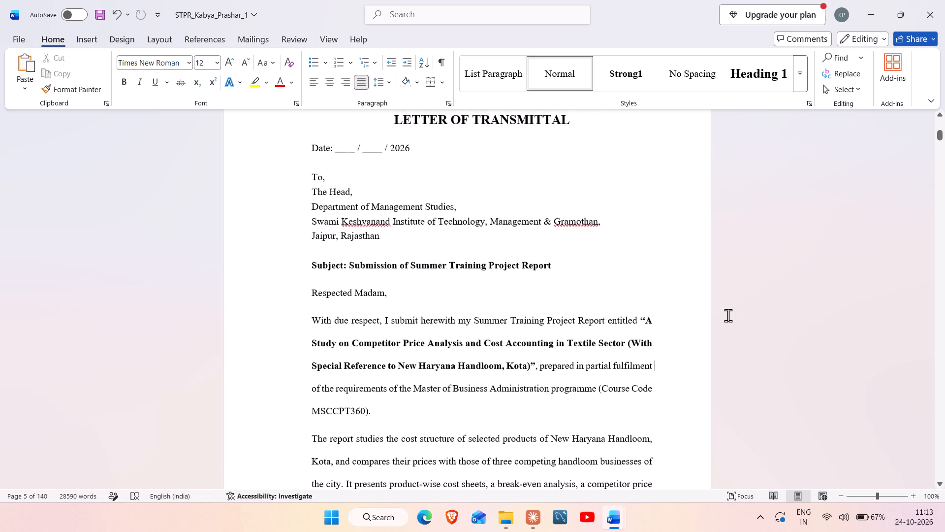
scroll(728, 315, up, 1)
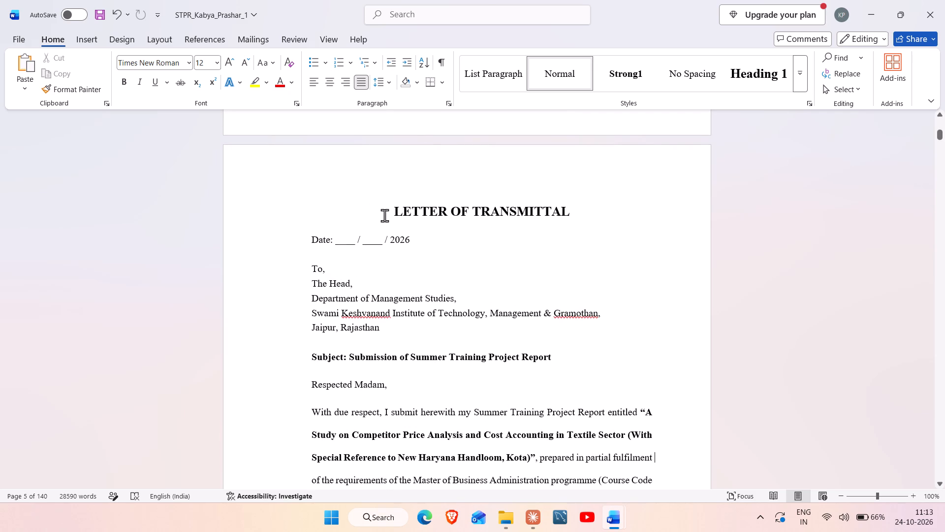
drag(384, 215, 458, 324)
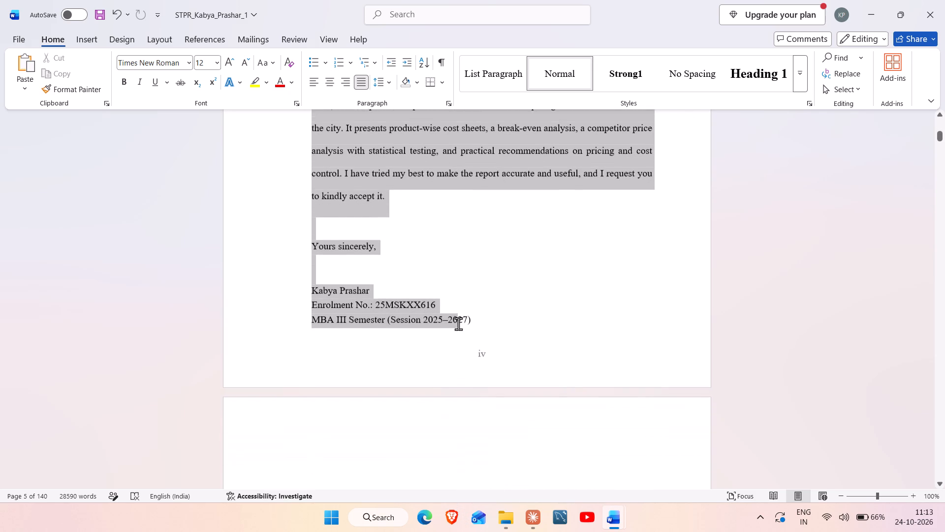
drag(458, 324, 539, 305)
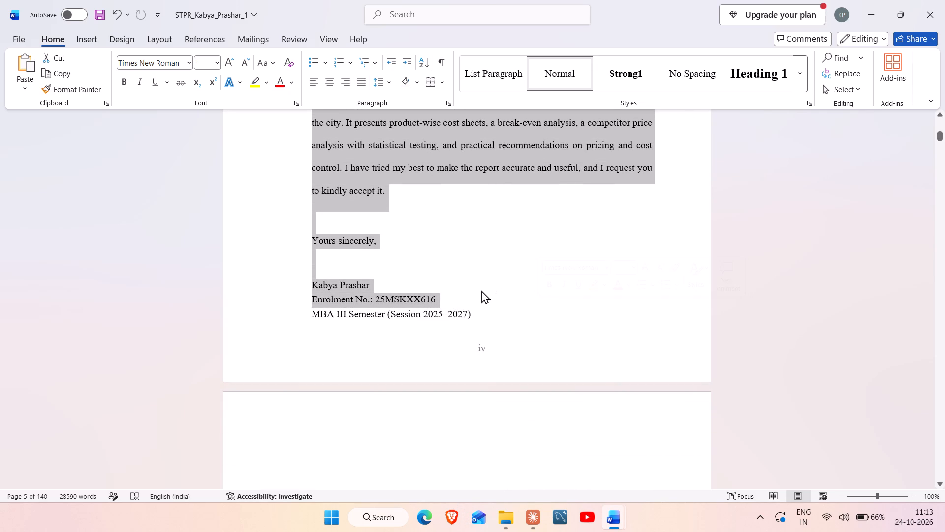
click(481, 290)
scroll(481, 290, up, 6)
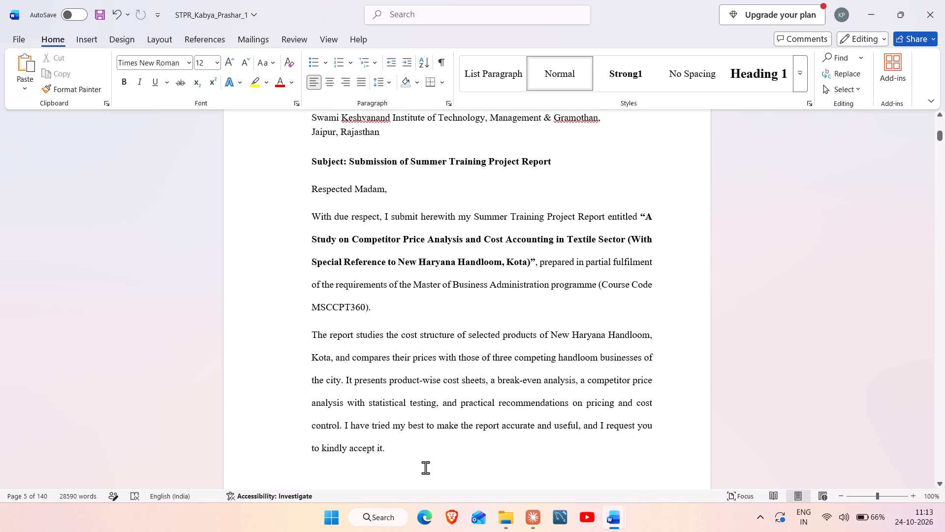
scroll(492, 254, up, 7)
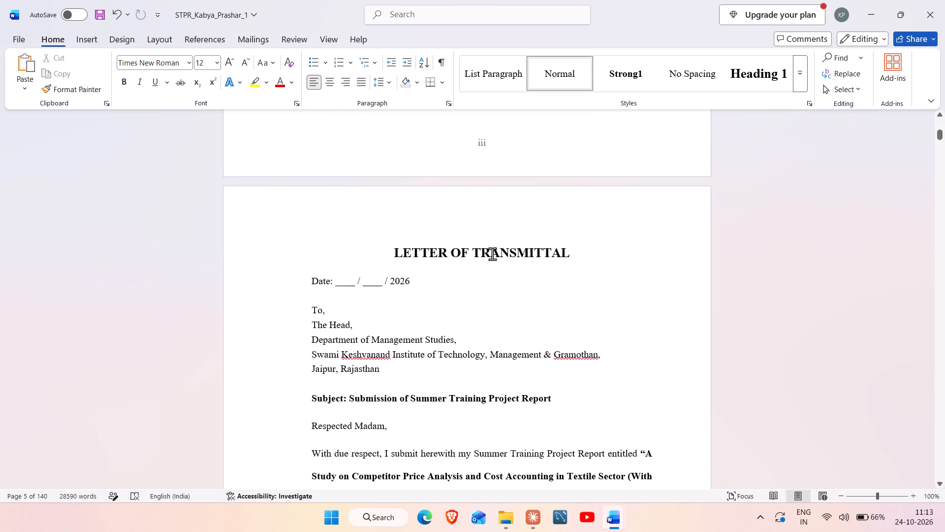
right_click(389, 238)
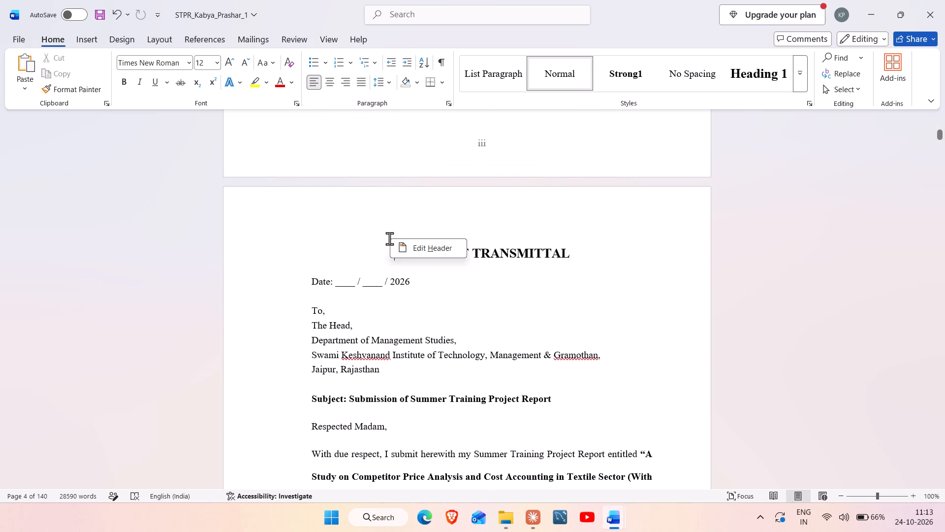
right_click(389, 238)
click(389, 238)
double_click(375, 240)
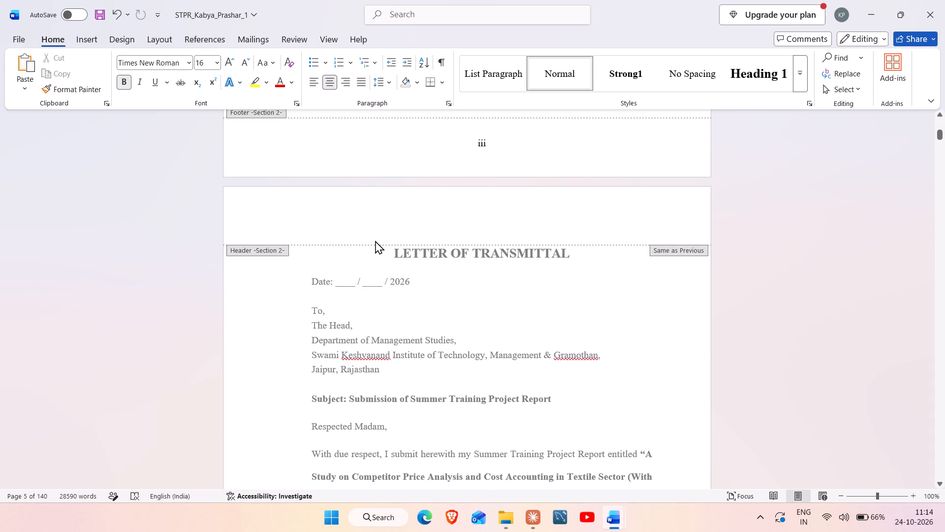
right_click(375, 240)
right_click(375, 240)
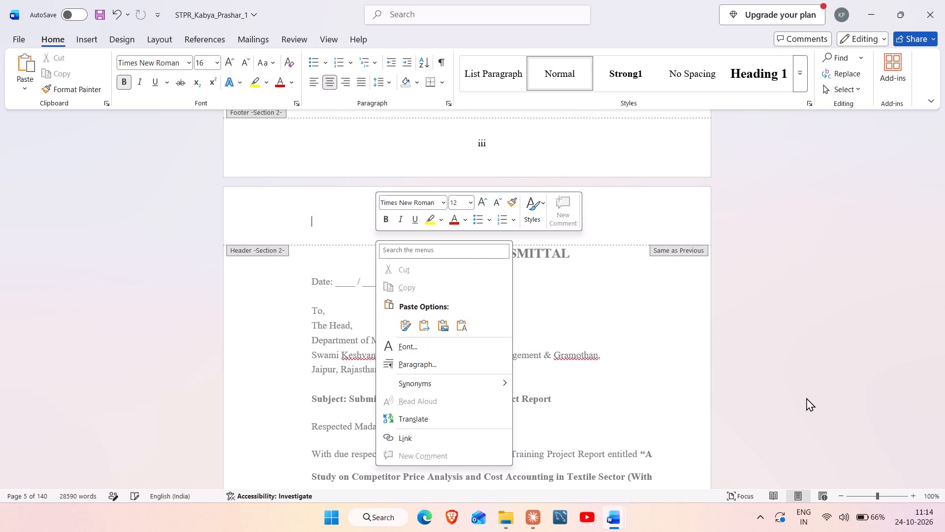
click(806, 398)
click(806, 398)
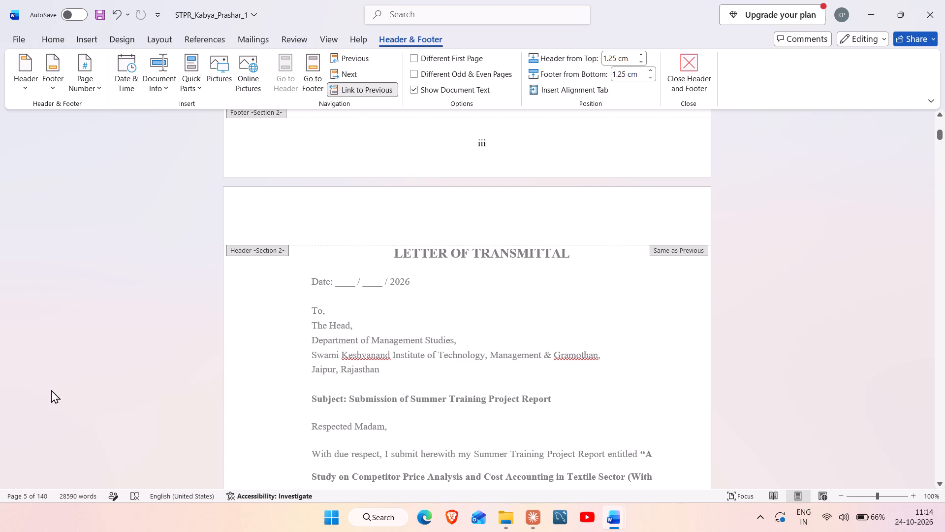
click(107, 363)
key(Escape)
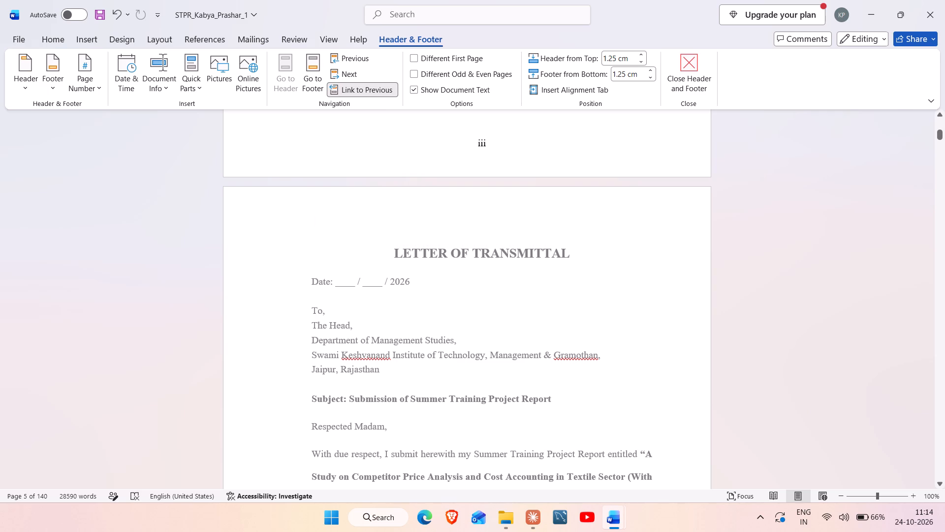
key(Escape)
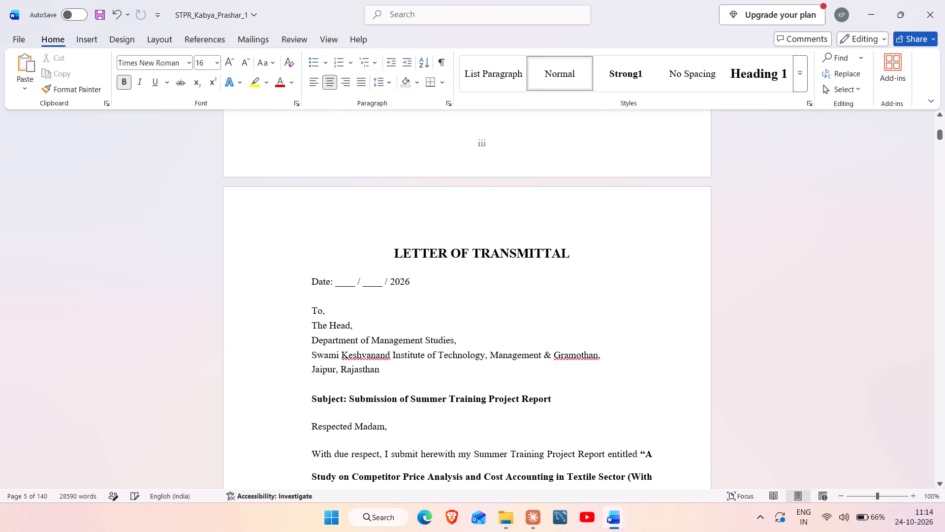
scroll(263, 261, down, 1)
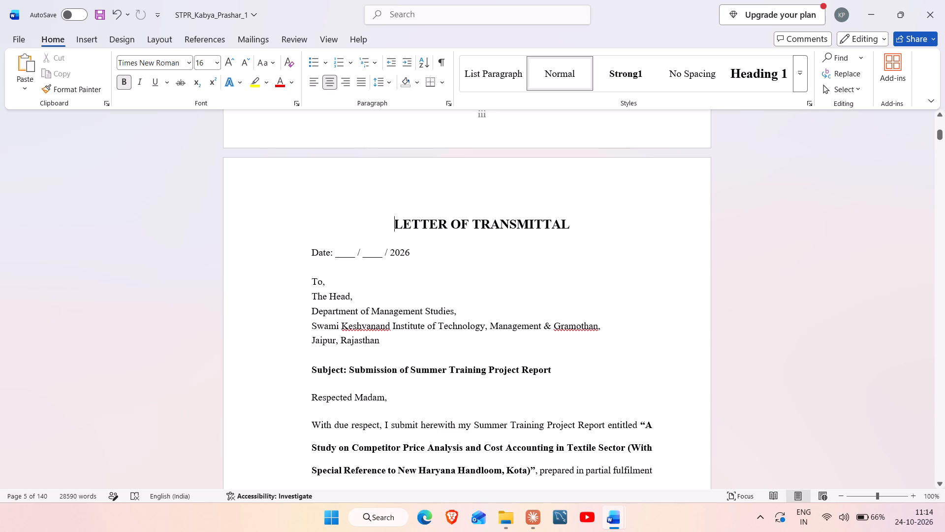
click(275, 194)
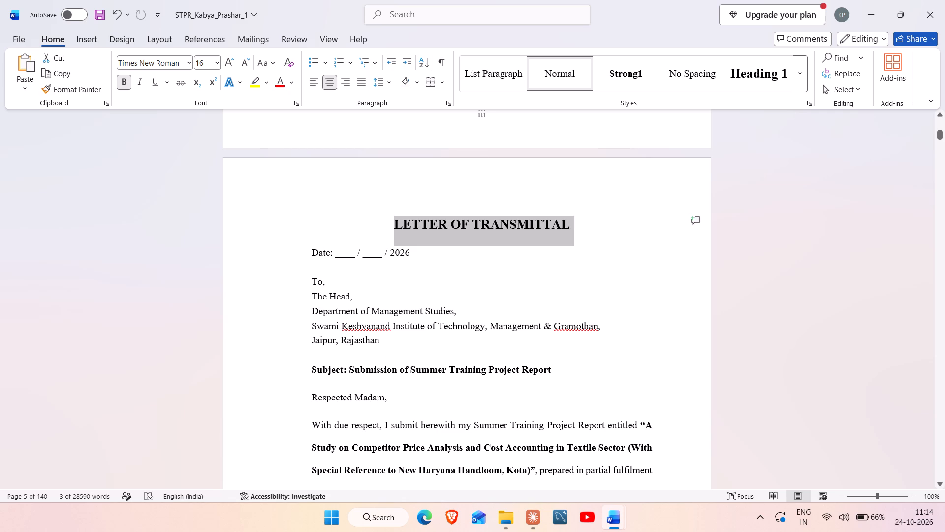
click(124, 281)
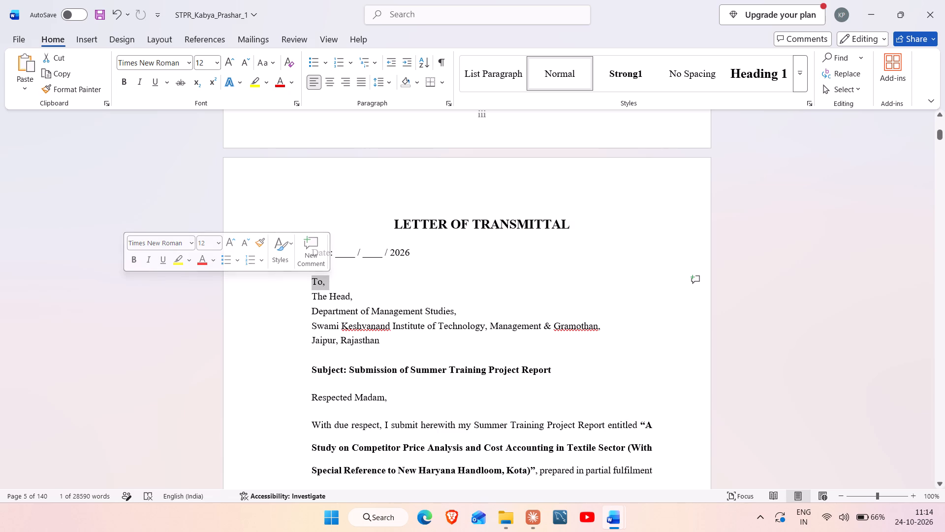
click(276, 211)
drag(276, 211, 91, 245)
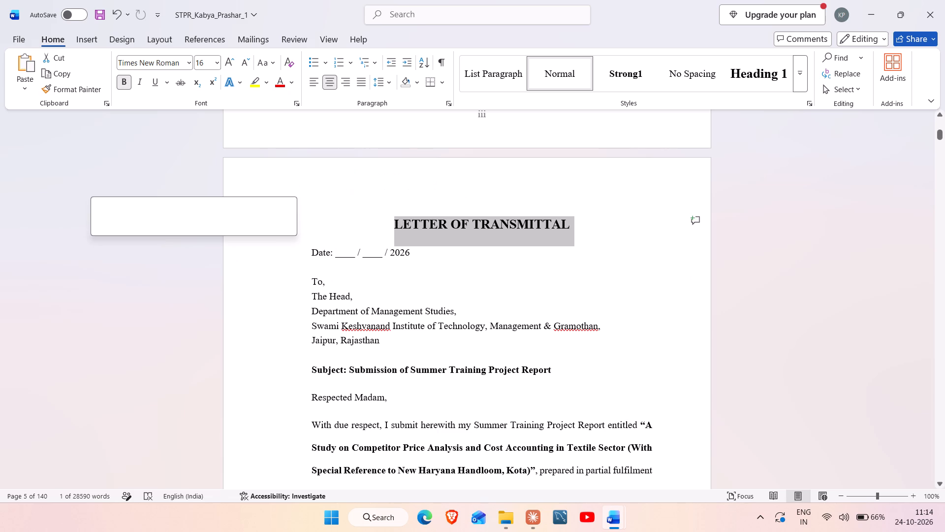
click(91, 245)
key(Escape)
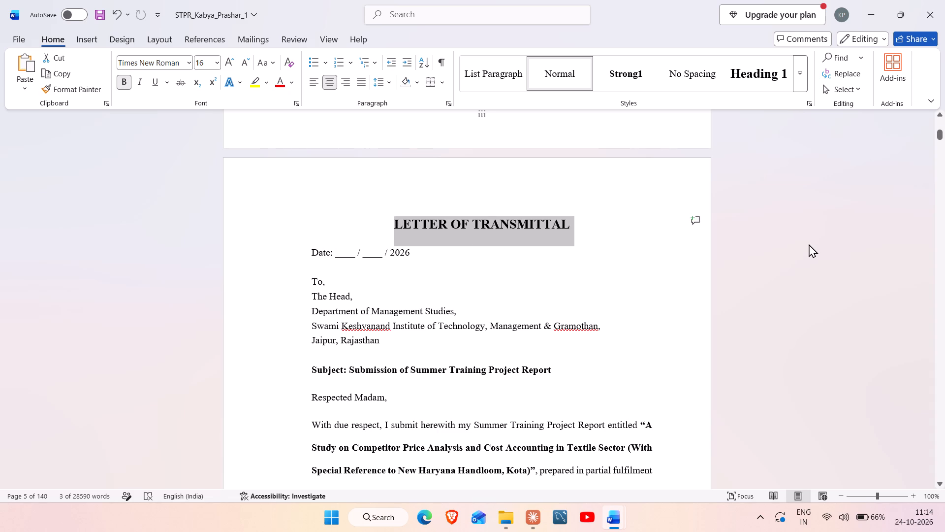
Delete the whole Letter of Transmittal, from its heading through the closing name, enrolment and semester lines, plus the blank page before the Preface.
click(382, 221)
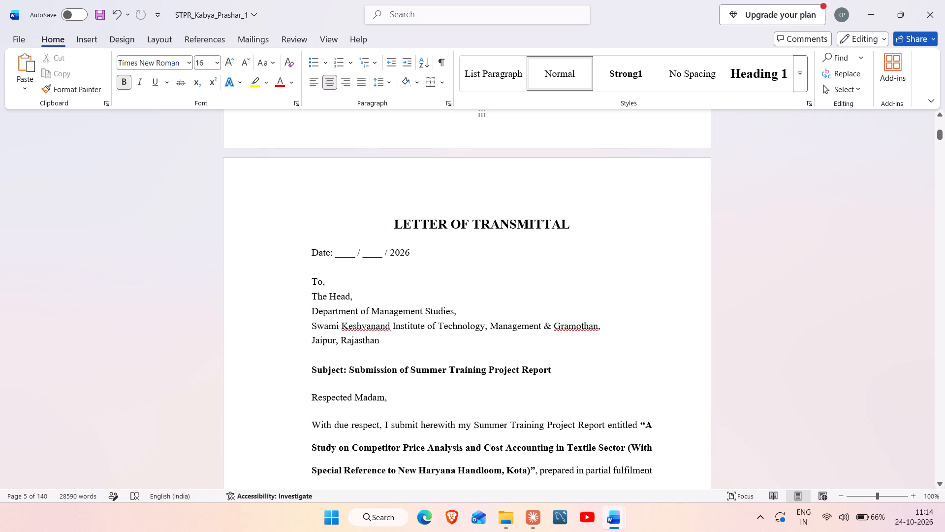
key(shift+Down)
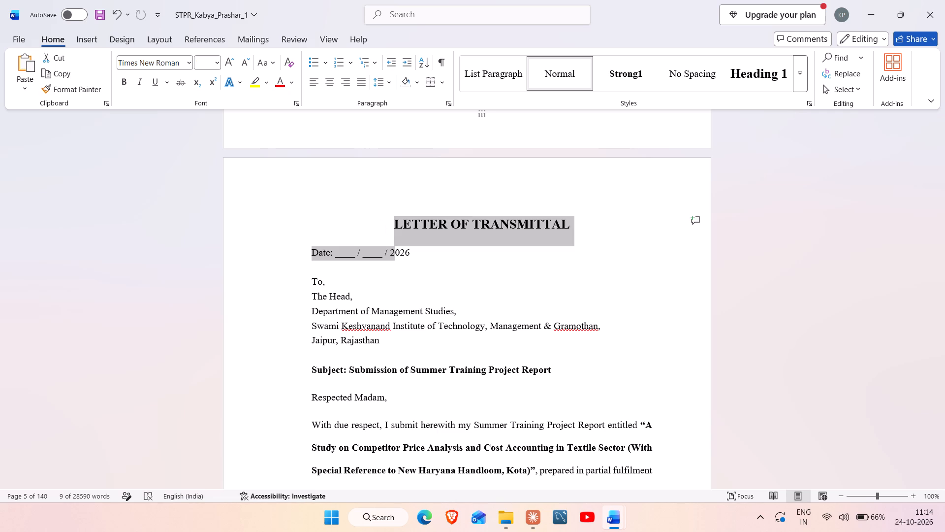
key(shift+Down)
key(shift+Down)
key(shift+Down)
key(shift+Down)
key(shift+Down)
key(shift+Down)
key(shift+Down)
key(shift+Down)
key(shift+Down)
key(shift+Down)
key(shift+Down)
key(shift+Down)
key(shift+Down)
key(shift+Down)
key(shift+Down)
key(shift+Down)
key(shift+Down)
key(shift+Down)
key(shift+Down)
key(shift+Down)
key(shift+Down)
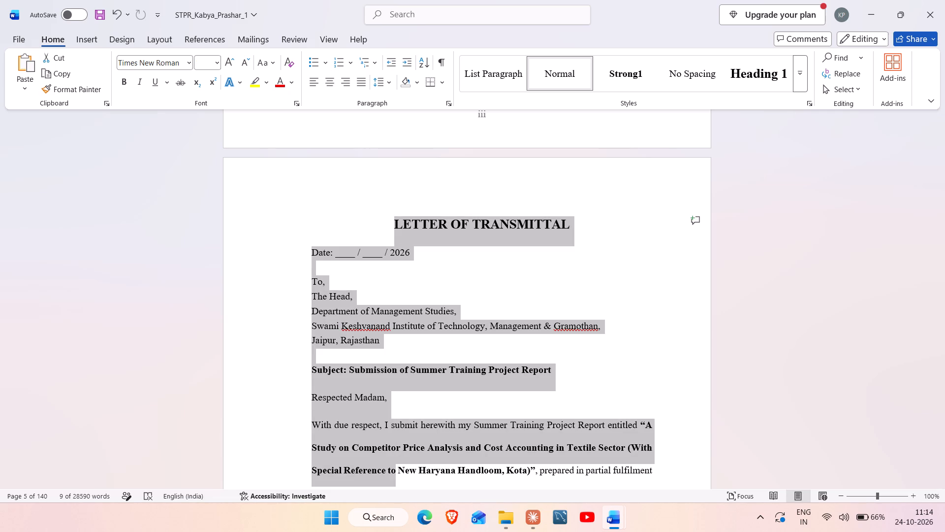
key(shift+Down)
key(shift+Down)
key(shift+Down)
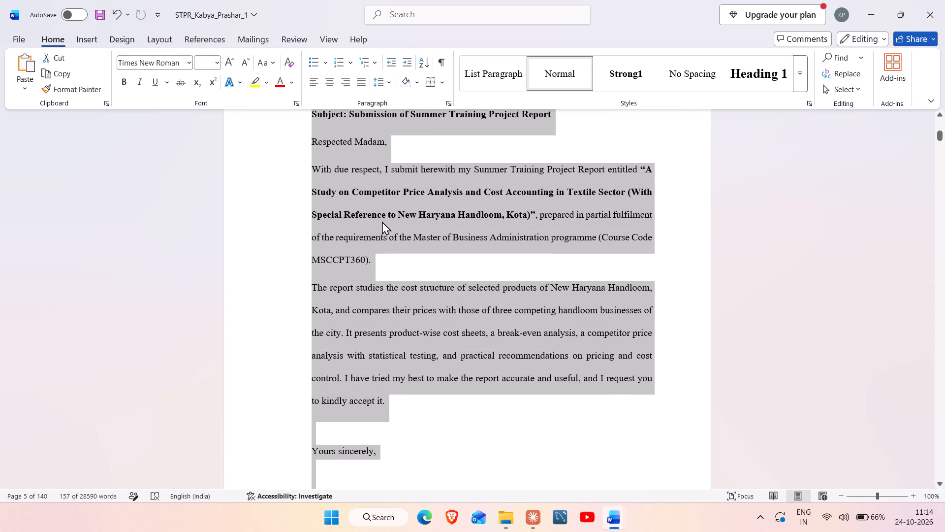
key(shift+Down)
key(shift+Down)
key(shift+Down)
key(shift+Down)
key(shift+Down)
key(shift+Down)
key(shift+Up)
key(shift+Up)
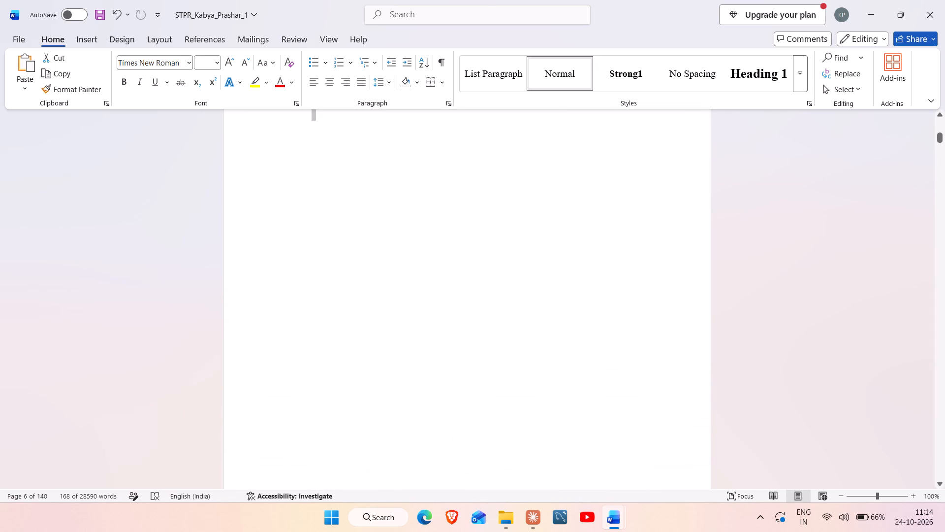
scroll(382, 221, up, 6)
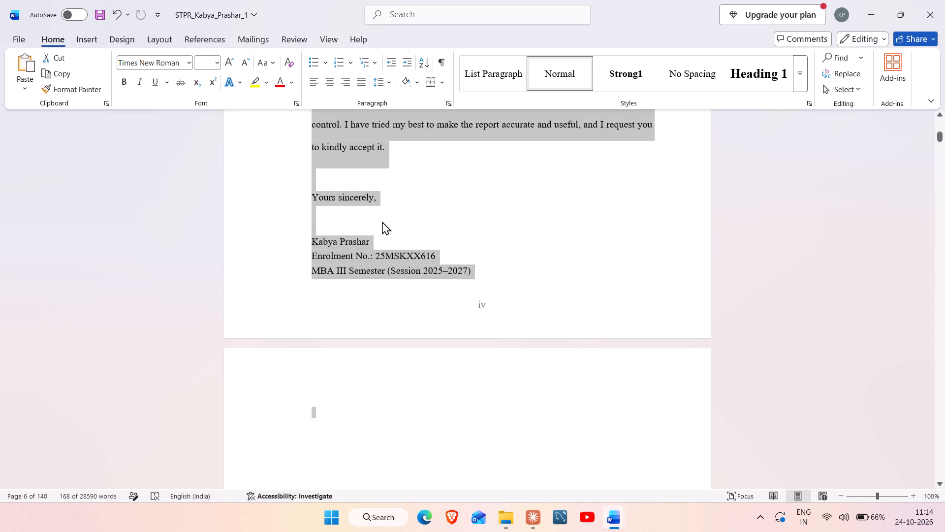
key(BackSpace)
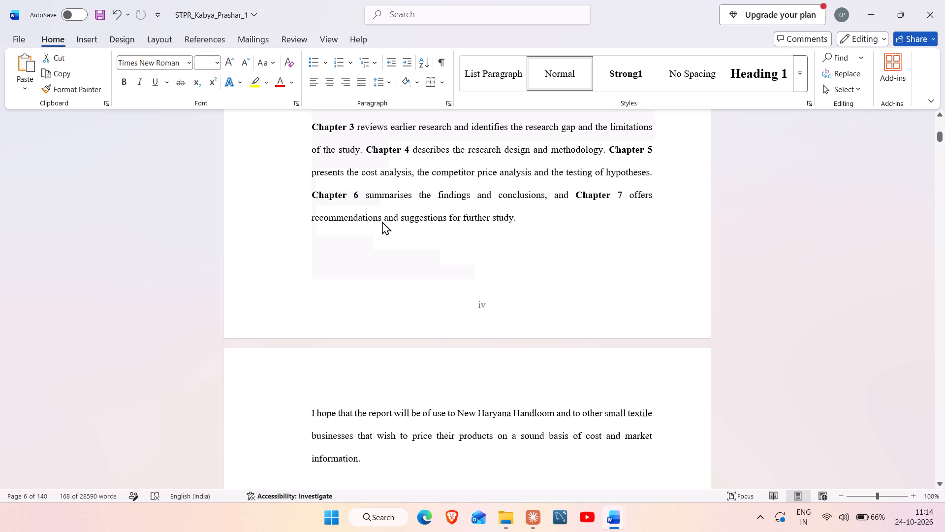
scroll(382, 221, up, 4)
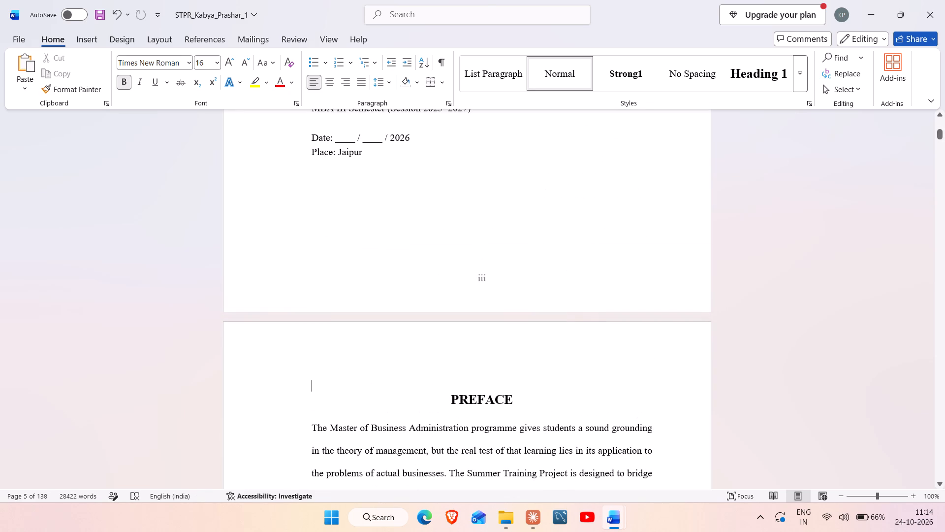
Save the report.
key(ctrl+s)
Check the pages around the removed letter, from the Declaration's placeholders and signature block through the end of the Preface.
scroll(382, 221, down, 6)
scroll(382, 221, up, 1)
scroll(382, 221, down, 1)
scroll(382, 221, up, 1)
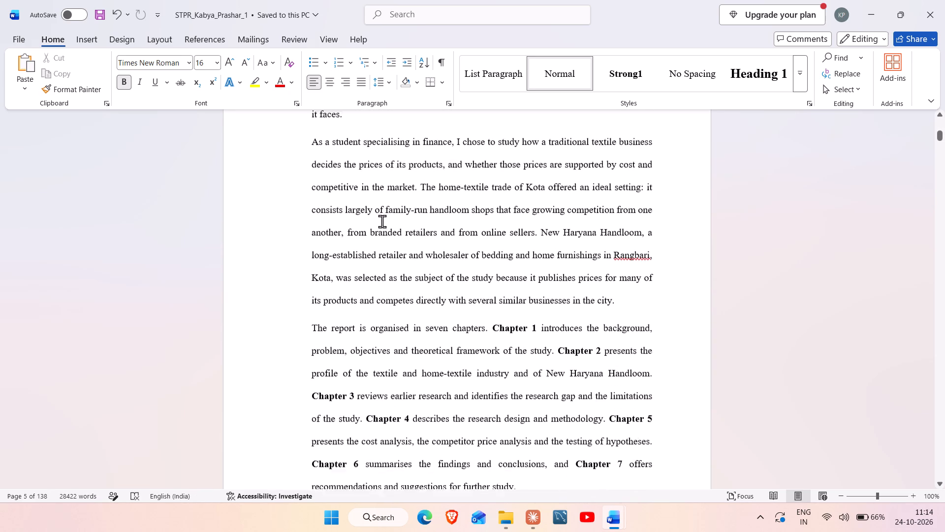
scroll(382, 221, up, 1)
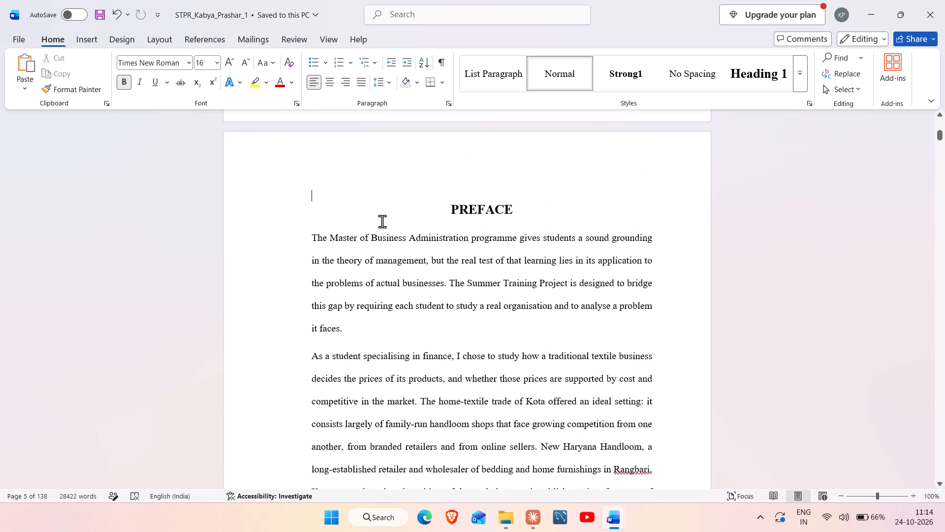
scroll(382, 221, up, 9)
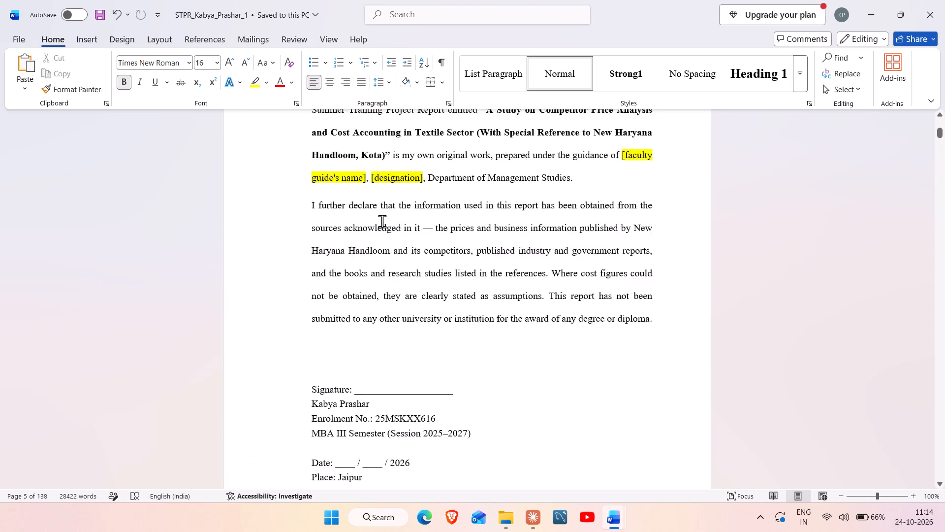
scroll(382, 221, up, 5)
scroll(382, 221, down, 4)
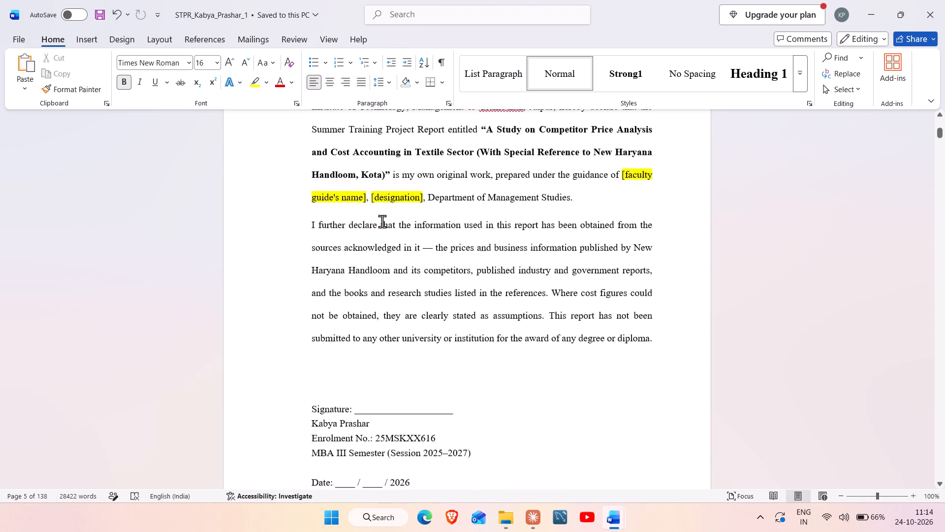
scroll(382, 221, down, 8)
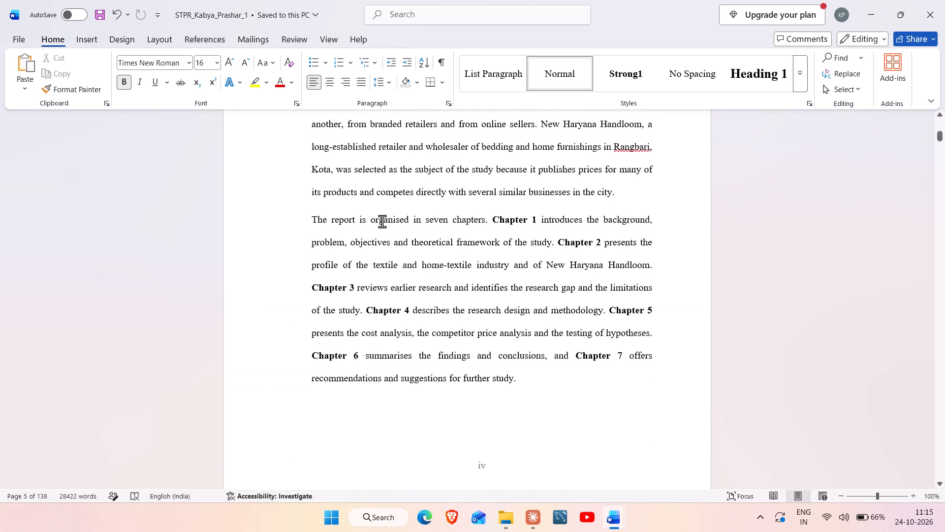
scroll(382, 221, down, 4)
scroll(382, 221, up, 2)
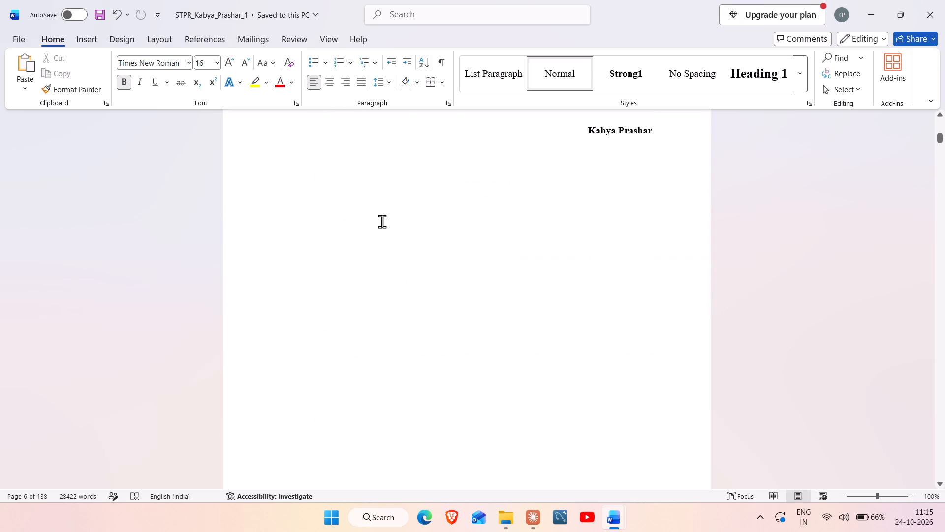
scroll(382, 221, up, 8)
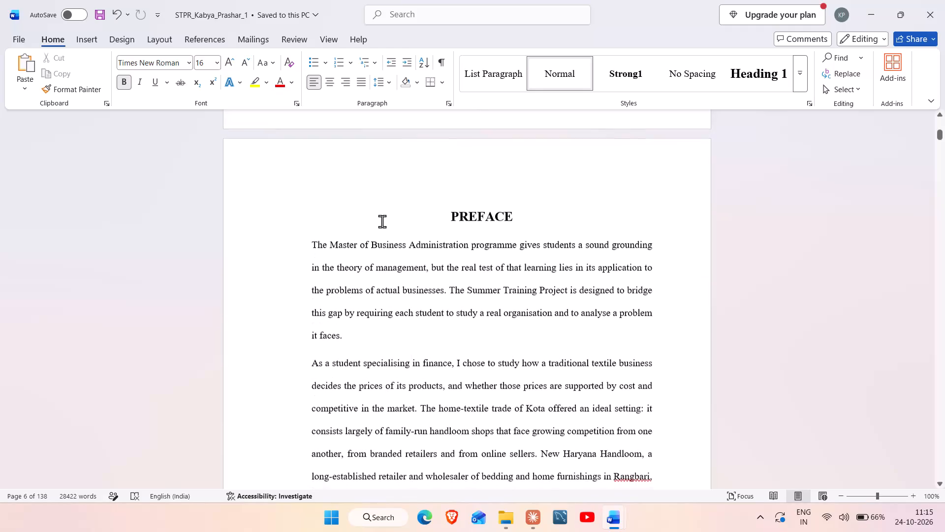
scroll(382, 221, down, 2)
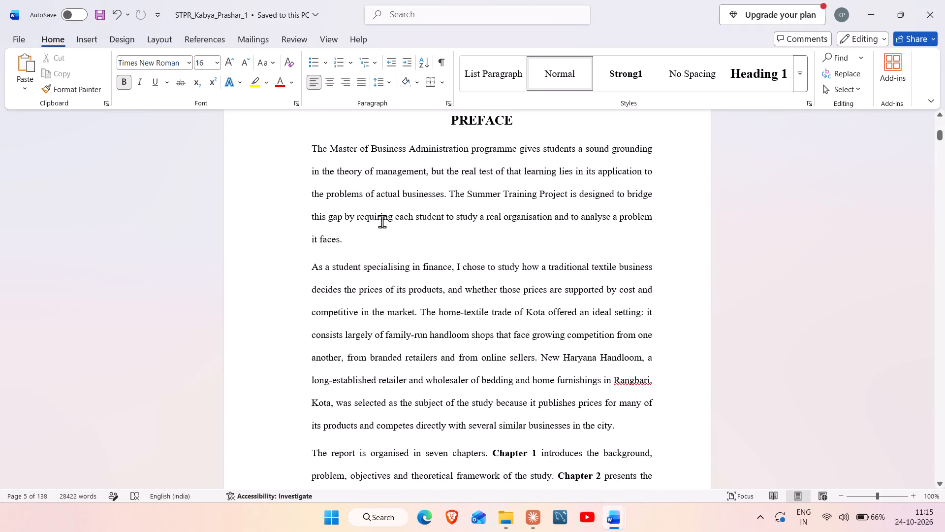
Read the Preface from its opening paragraph to the closing name and examine how its text breaks across pages.
click(302, 261)
click(276, 239)
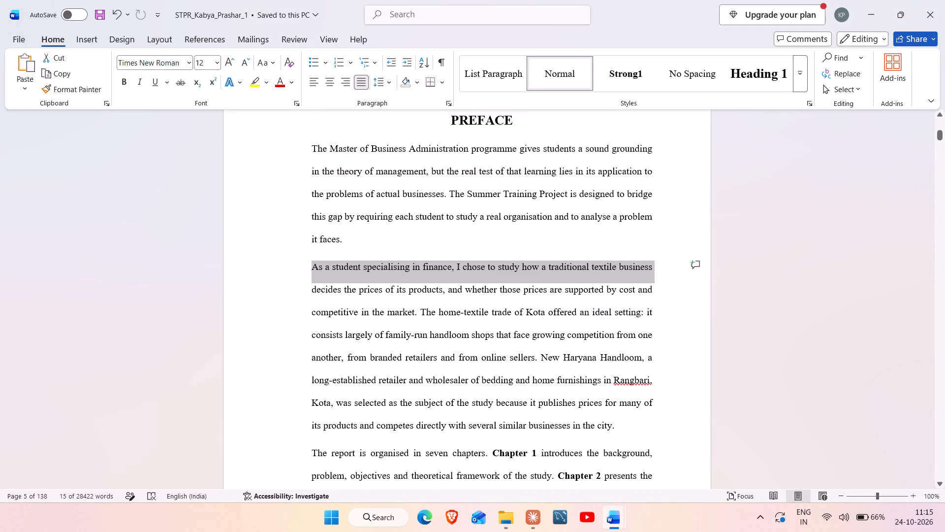
click(304, 256)
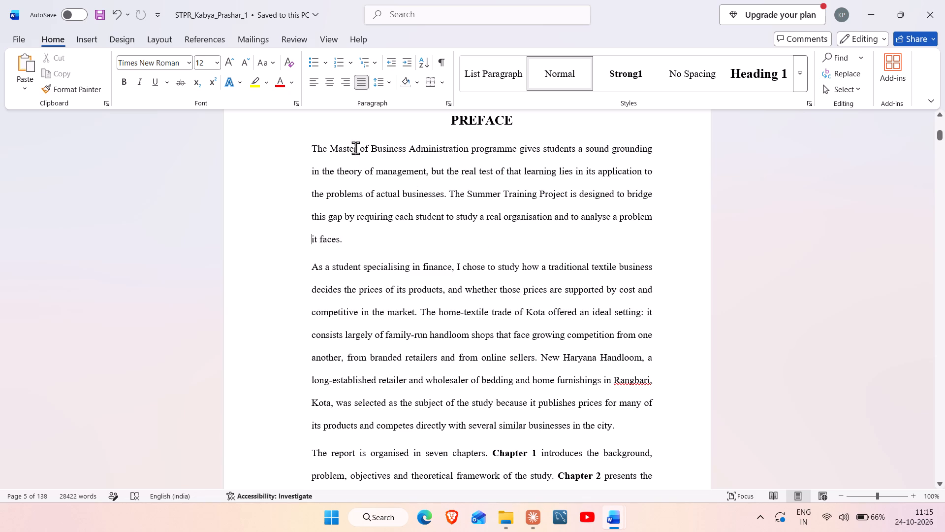
scroll(405, 104, up, 1)
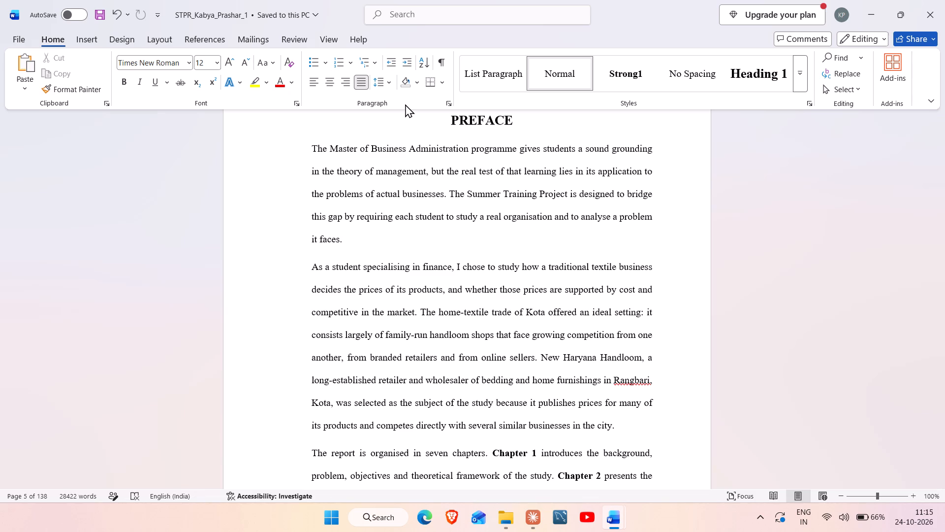
scroll(405, 104, up, 1)
scroll(405, 104, down, 2)
scroll(461, 278, down, 2)
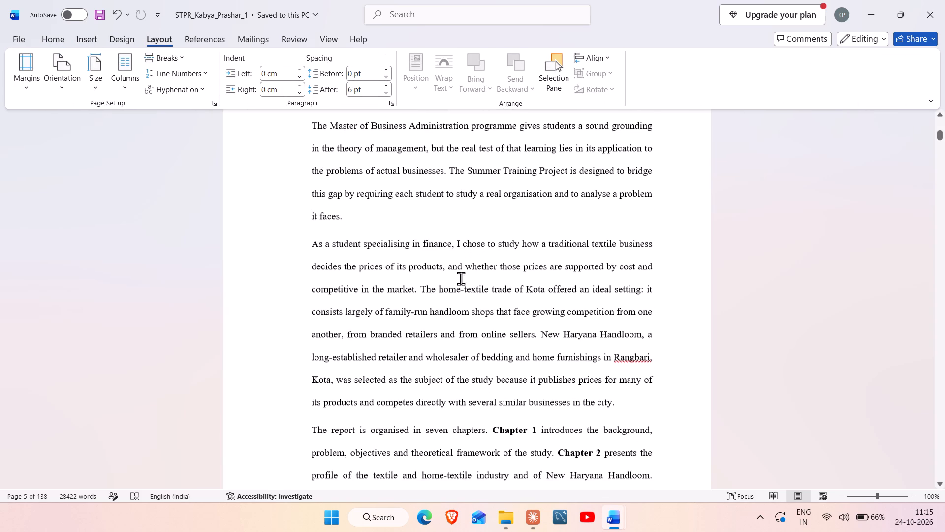
scroll(461, 278, down, 1)
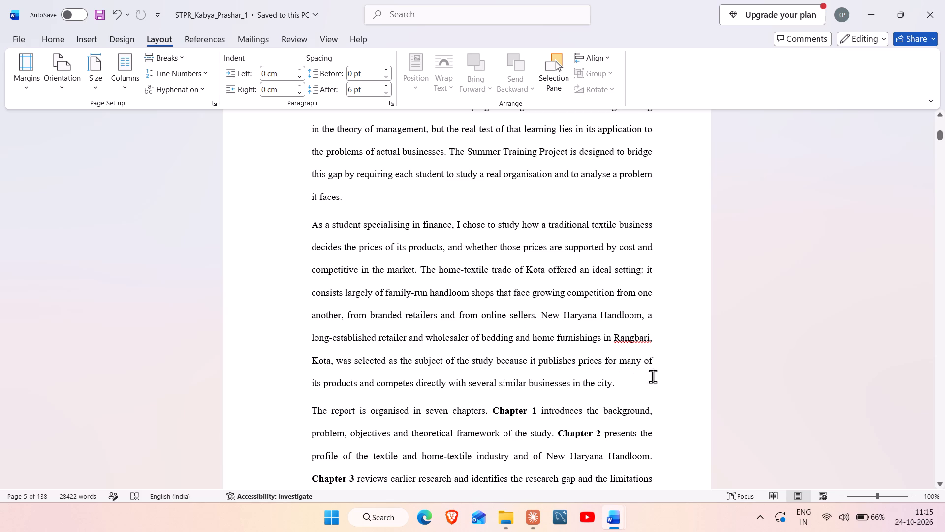
scroll(583, 397, down, 1)
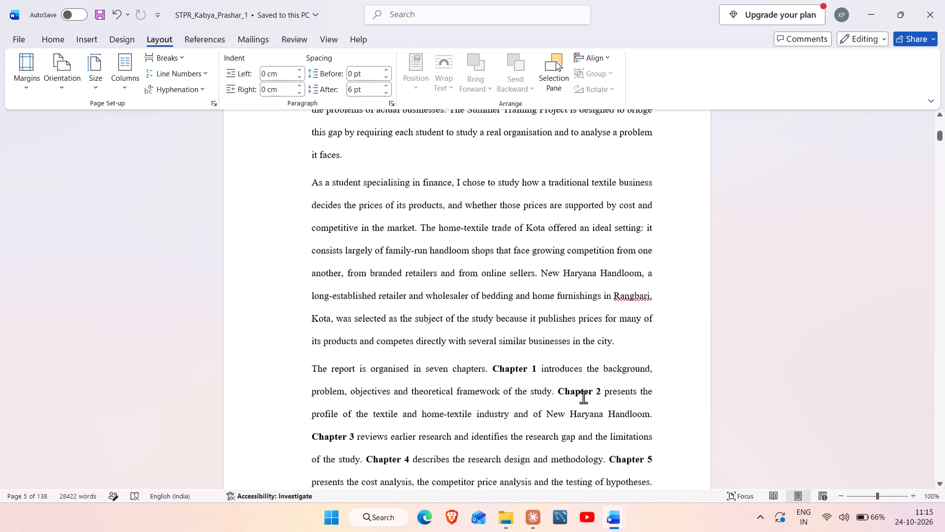
scroll(583, 397, down, 2)
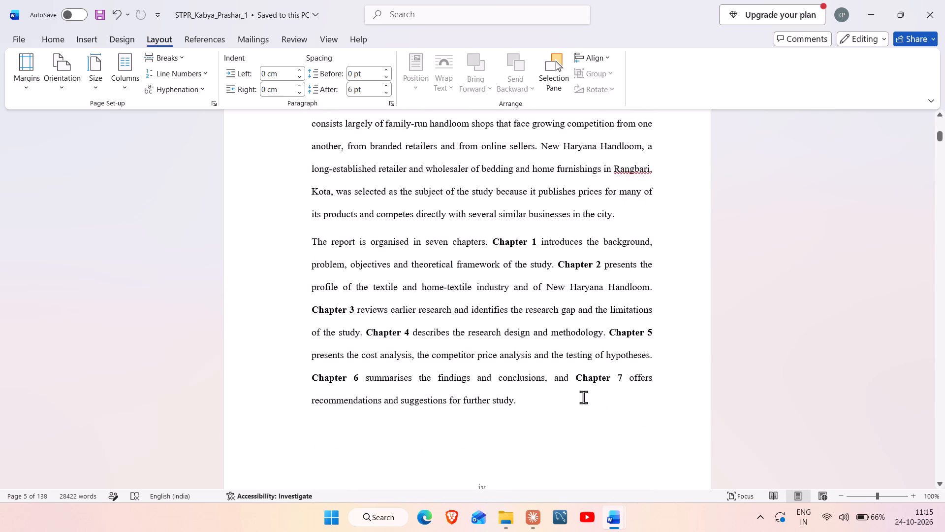
scroll(583, 397, down, 1)
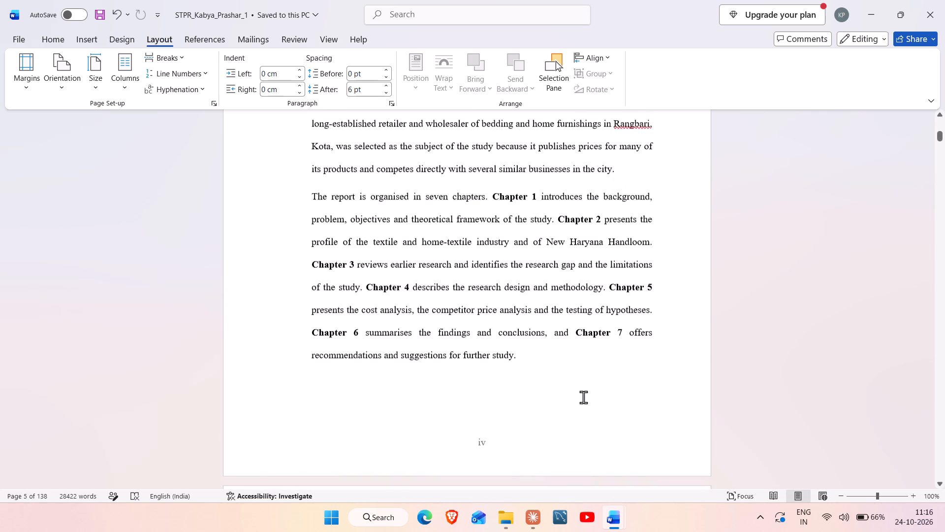
click(583, 397)
scroll(583, 397, down, 4)
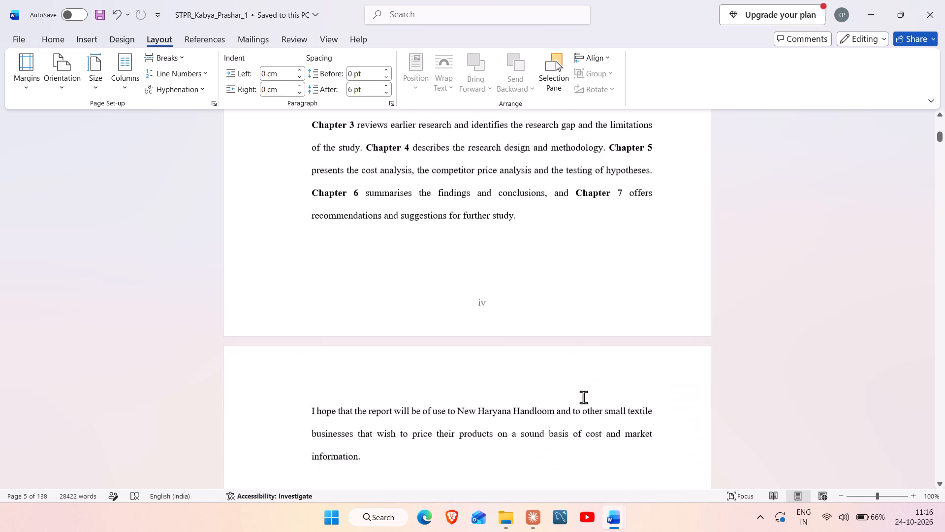
scroll(583, 397, down, 1)
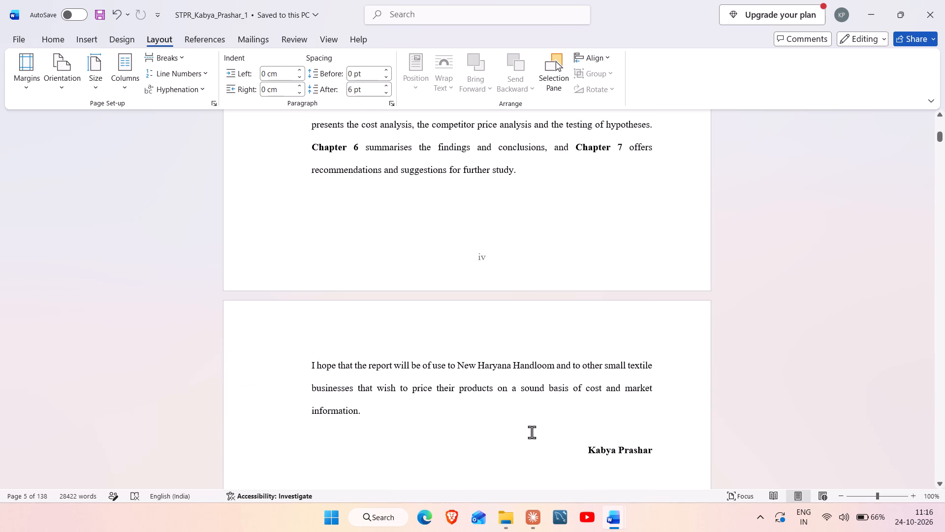
scroll(487, 453, down, 6)
scroll(487, 453, up, 1)
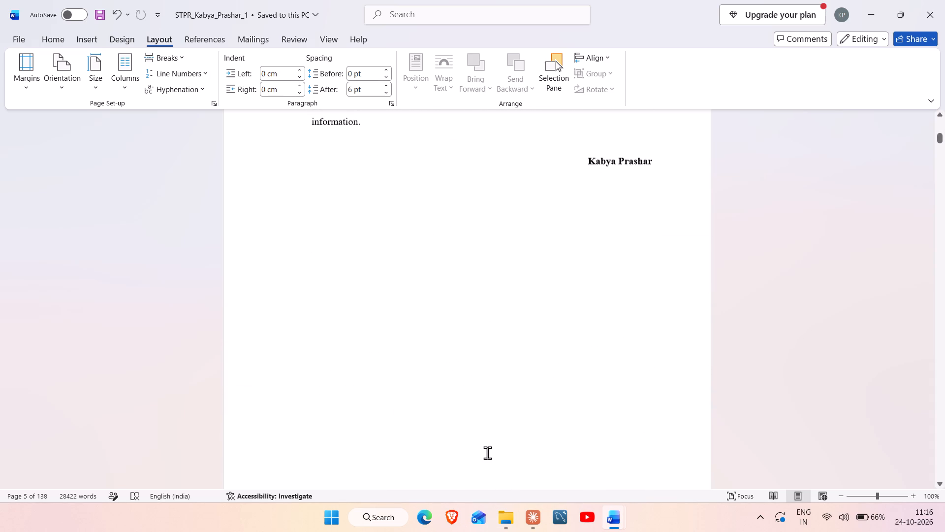
scroll(487, 453, up, 1)
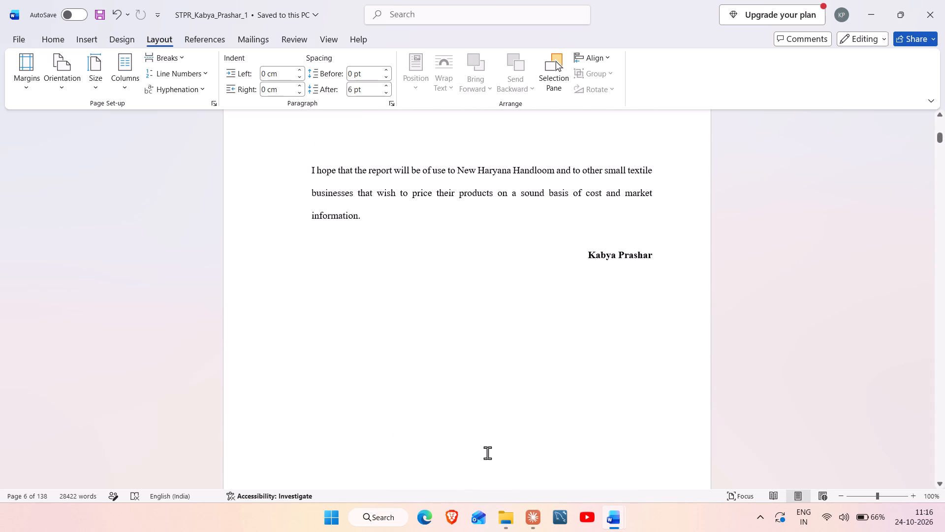
scroll(487, 453, up, 8)
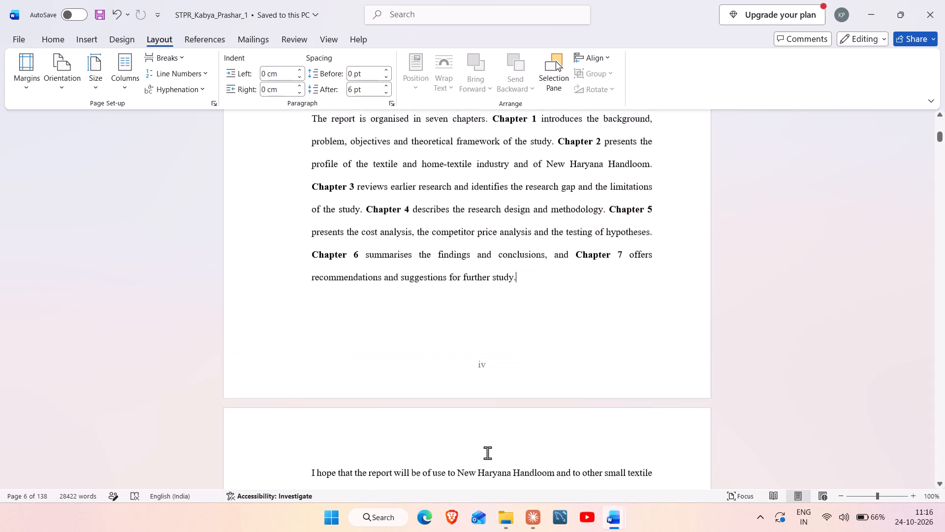
scroll(487, 453, up, 7)
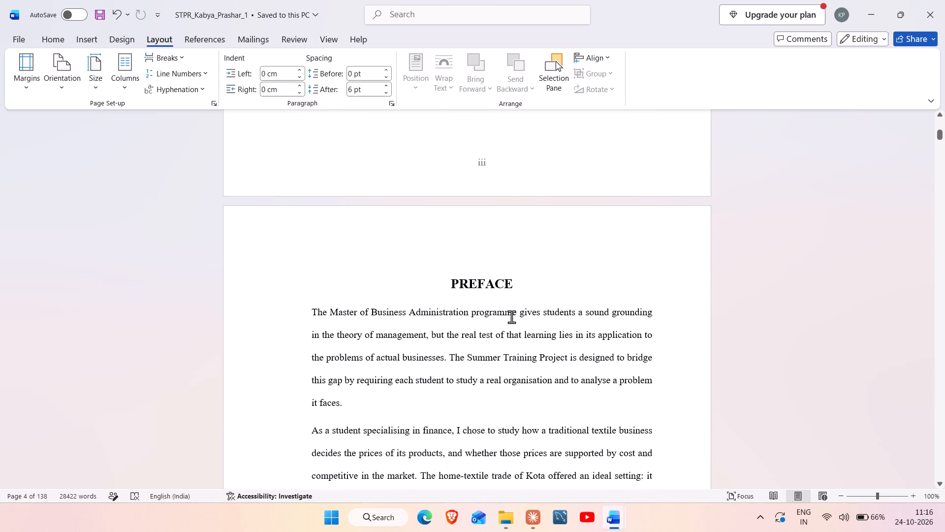
Delete the Preface paragraph outlining the chapters, from "The report is organised in seven chapters" through "suggestions for further study.".
scroll(511, 317, down, 4)
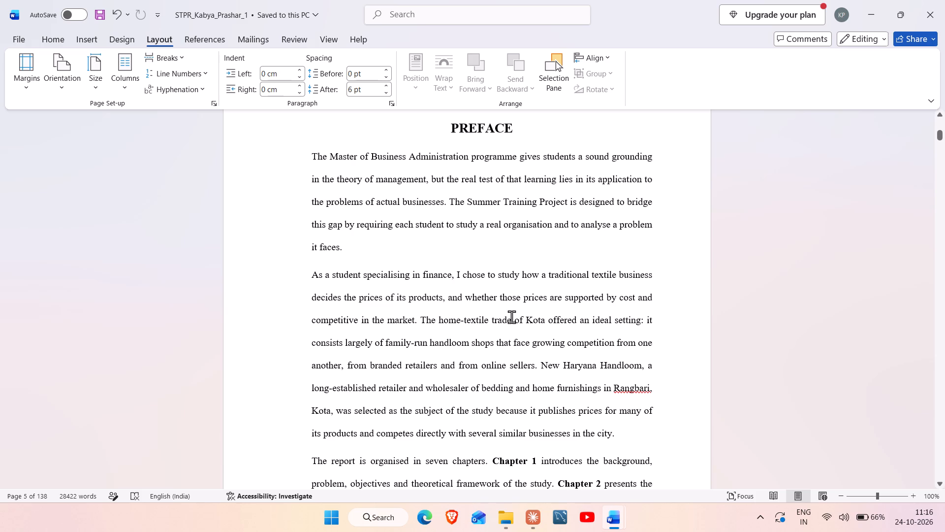
scroll(332, 361, down, 2)
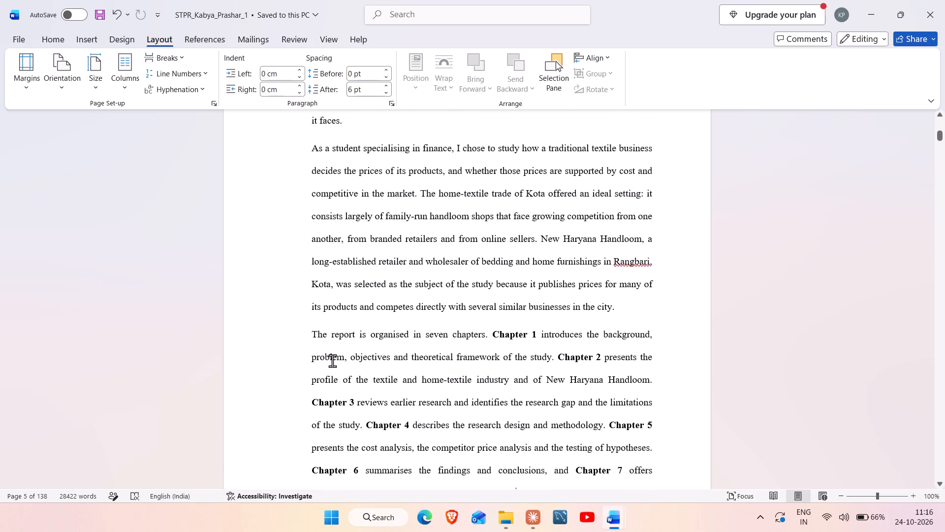
click(312, 337)
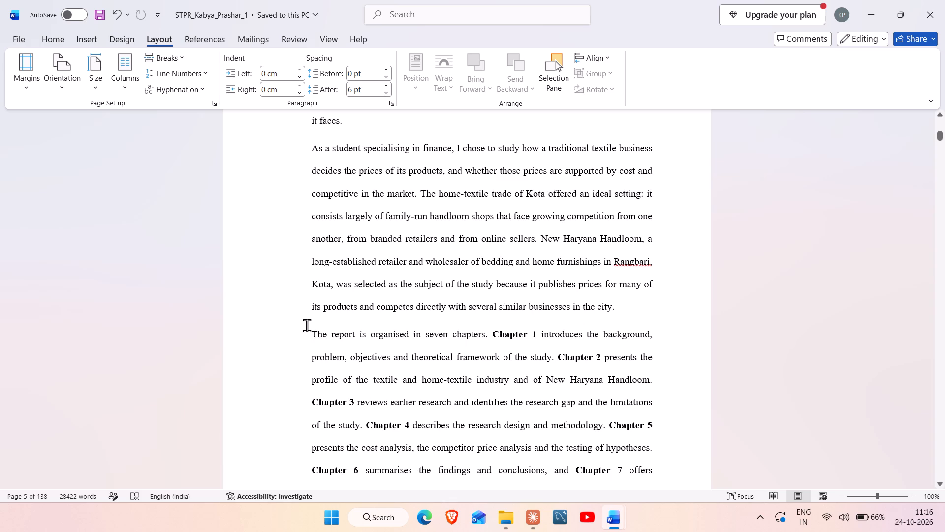
scroll(307, 325, down, 5)
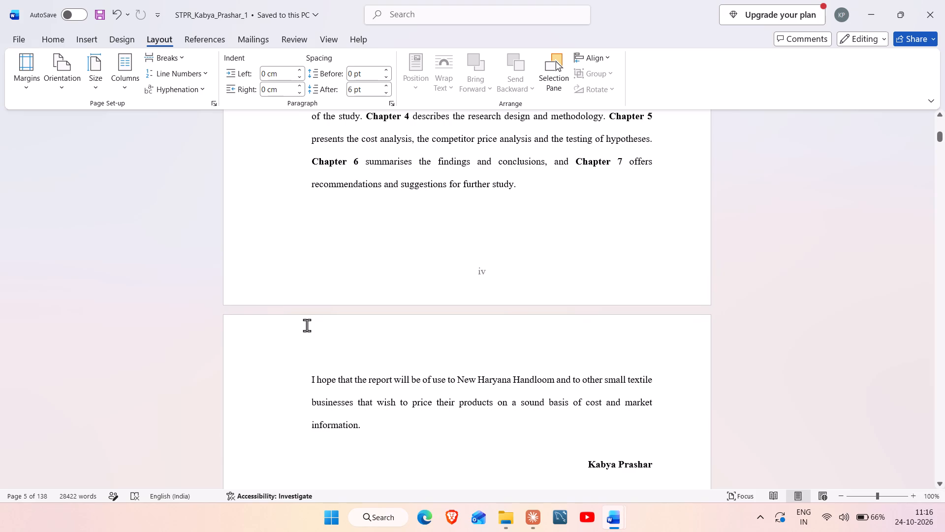
scroll(307, 325, down, 2)
scroll(302, 241, up, 1)
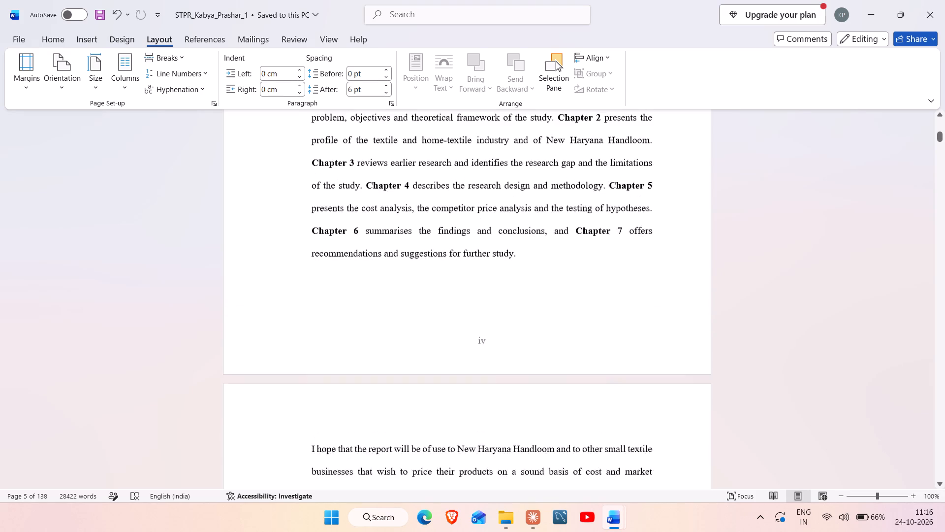
scroll(302, 241, up, 1)
scroll(295, 284, up, 1)
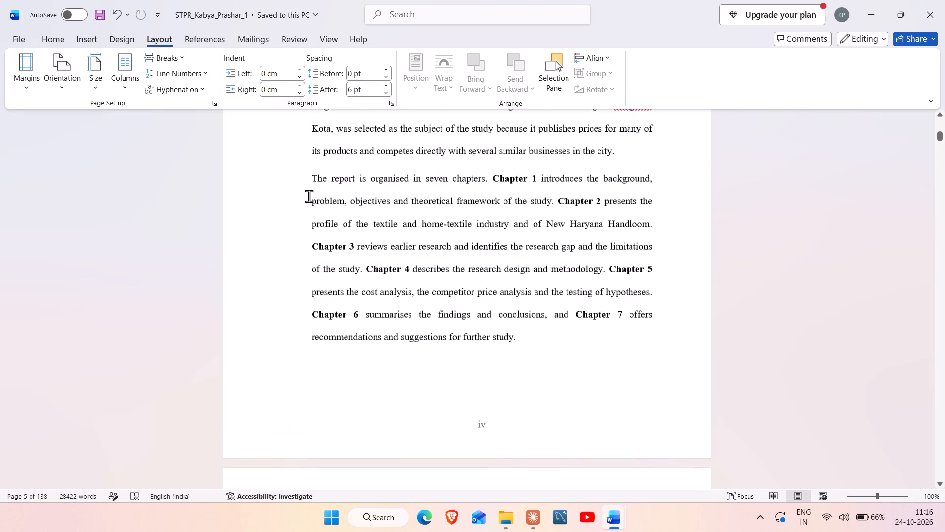
scroll(309, 196, down, 1)
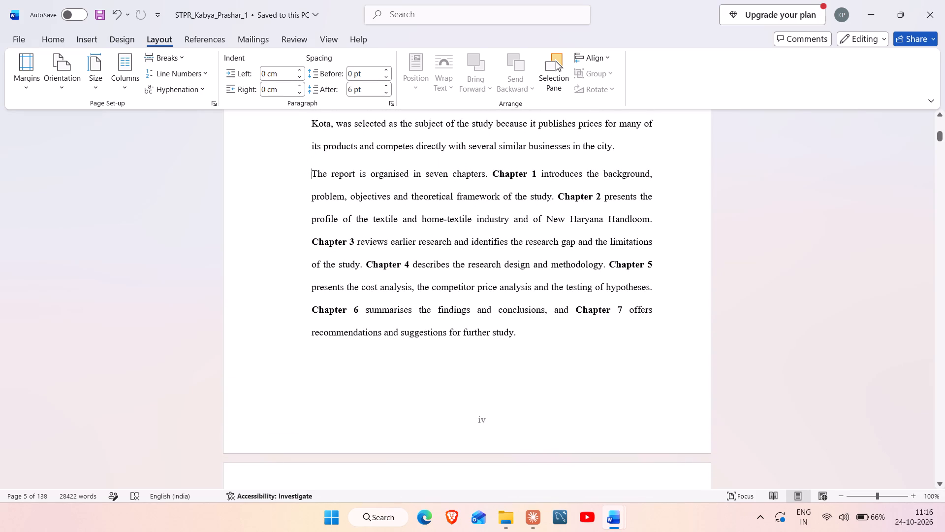
drag(309, 170, 345, 213)
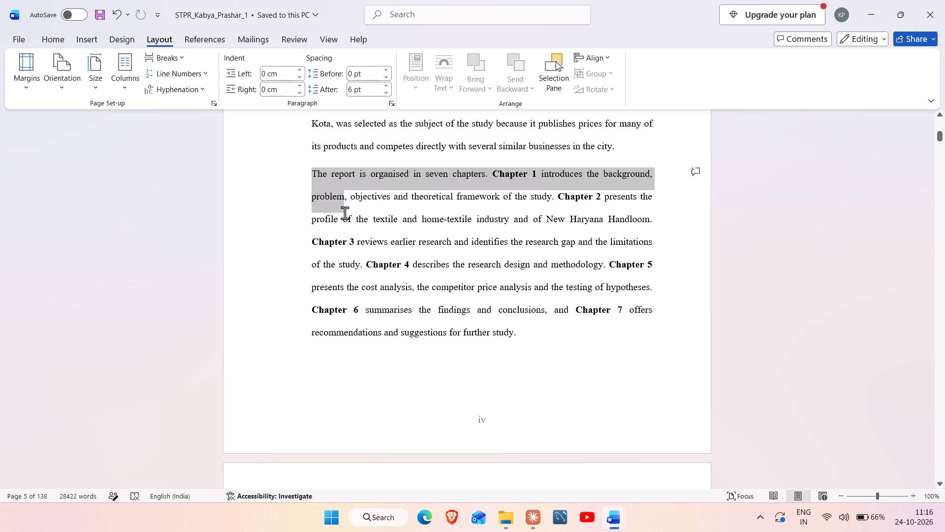
drag(345, 213, 521, 347)
key(BackSpace)
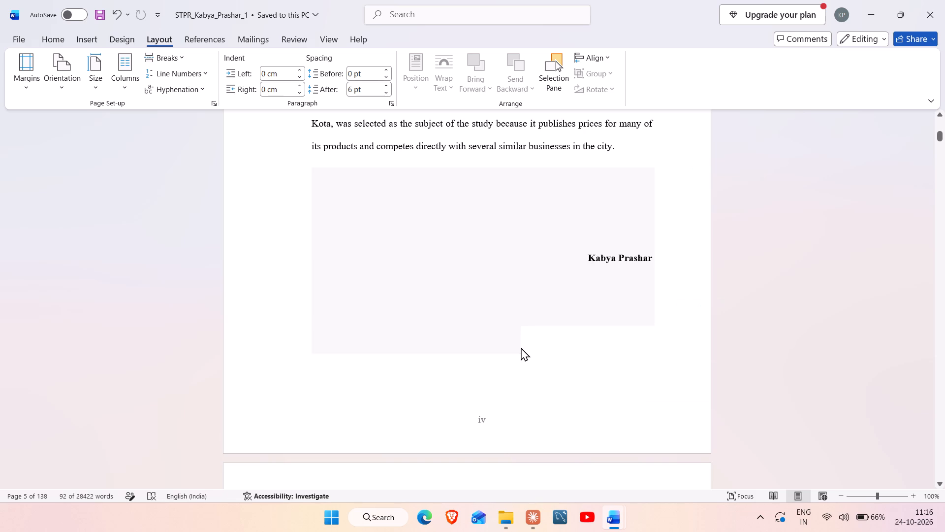
scroll(521, 347, up, 4)
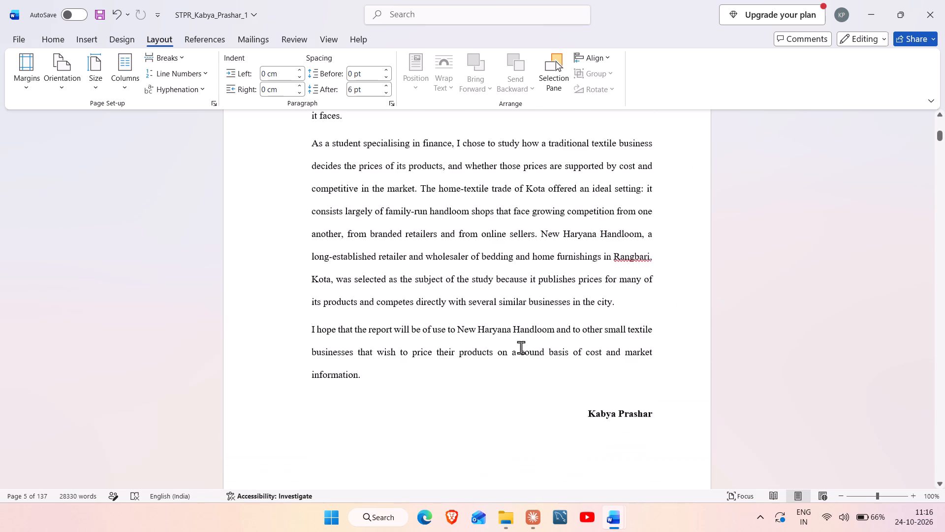
Review the Acknowledgement from its faculty guide and designation placeholders to the closing signature, checking how it fits the page.
scroll(521, 347, down, 5)
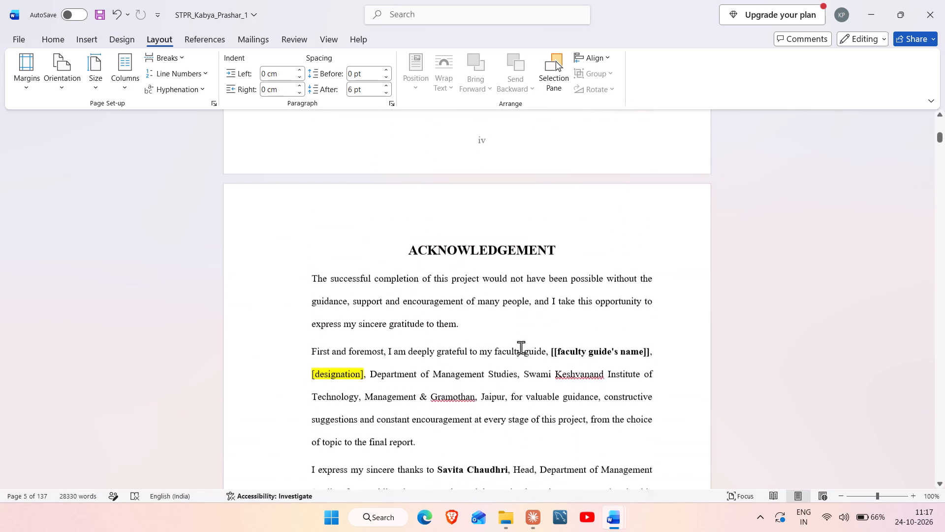
scroll(521, 347, down, 2)
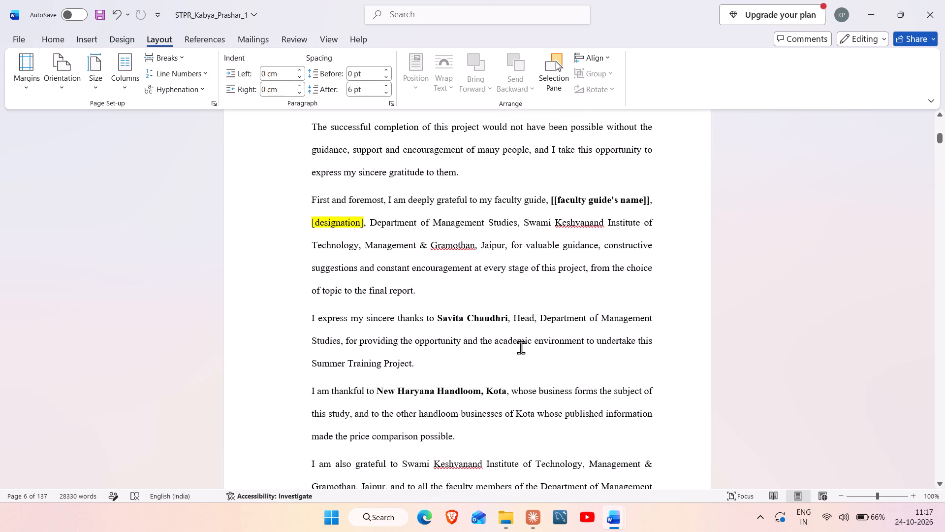
scroll(521, 347, up, 3)
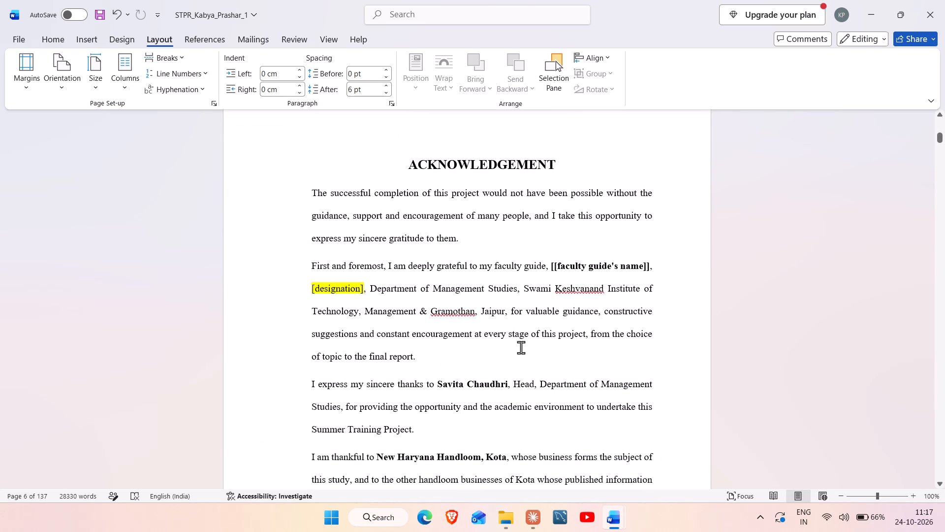
scroll(521, 347, up, 1)
scroll(521, 347, down, 5)
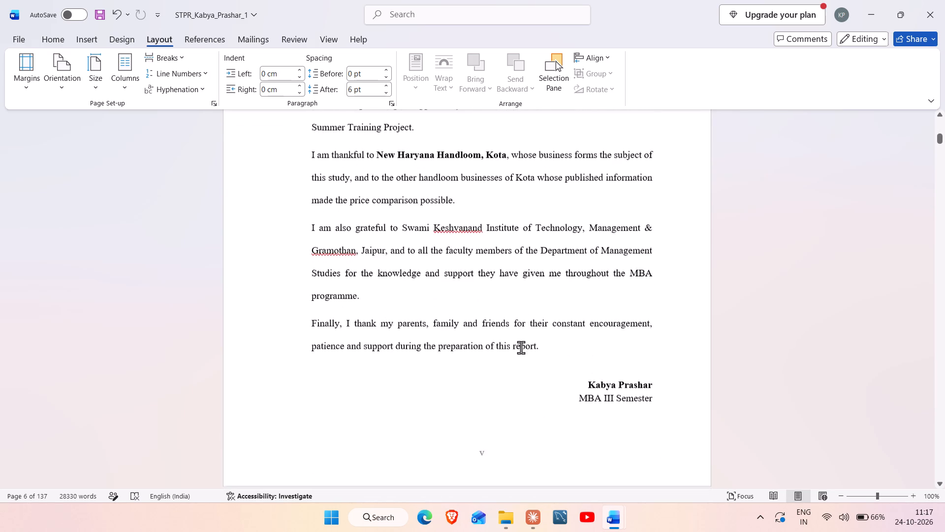
scroll(521, 347, down, 4)
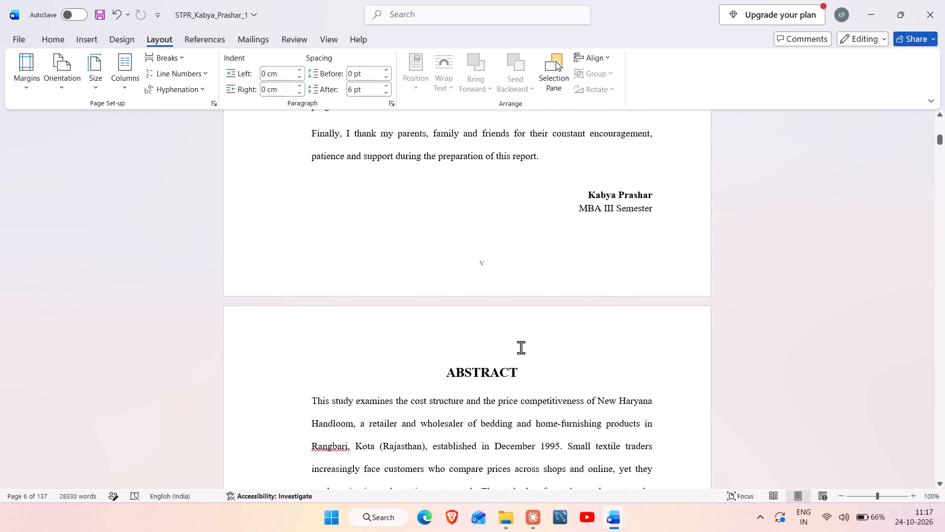
Save the report.
key(ctrl+s)
Read the Abstract from its opening paragraph to the Keywords line and examine how it breaks across pages.
scroll(521, 347, down, 4)
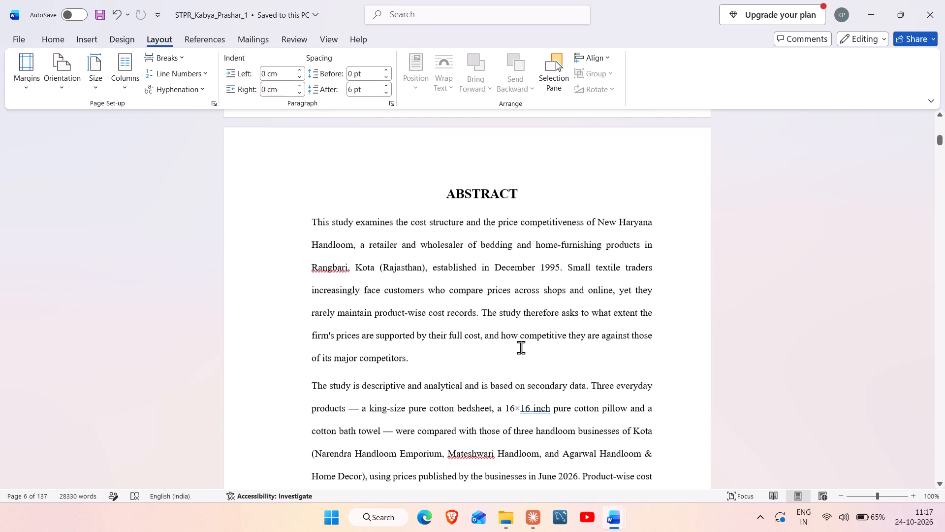
scroll(521, 347, down, 4)
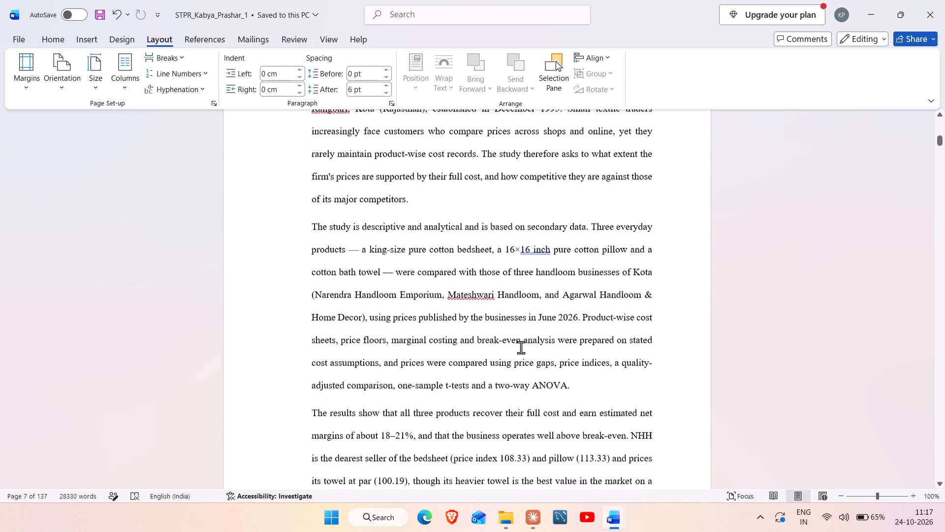
scroll(521, 347, down, 5)
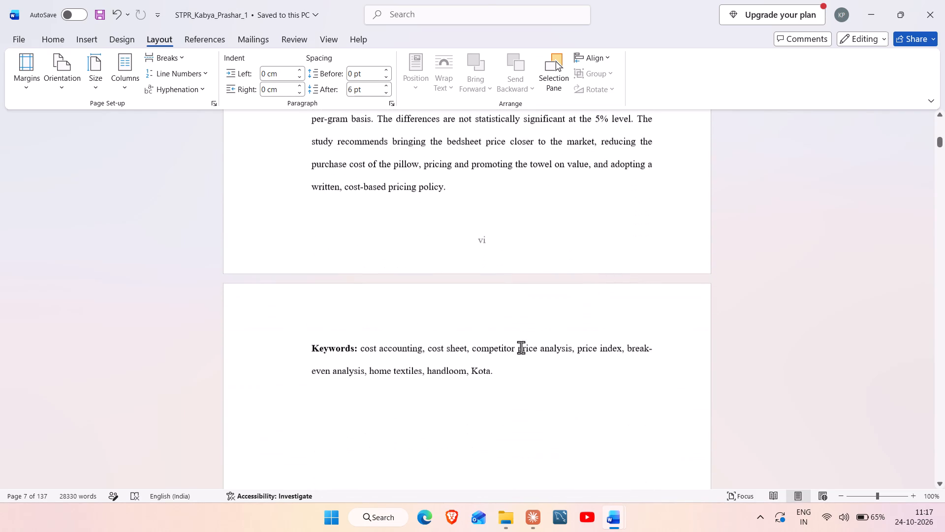
scroll(521, 347, down, 2)
scroll(521, 347, left, 1)
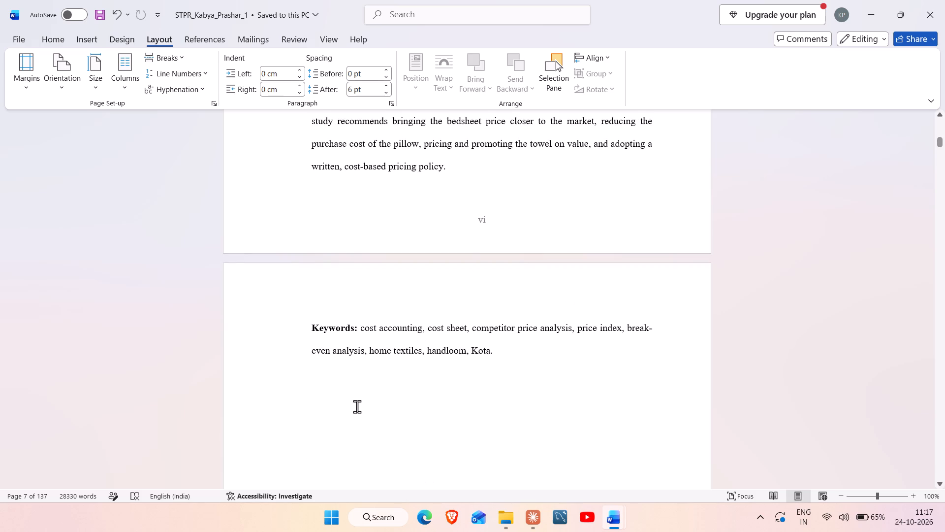
scroll(361, 404, up, 11)
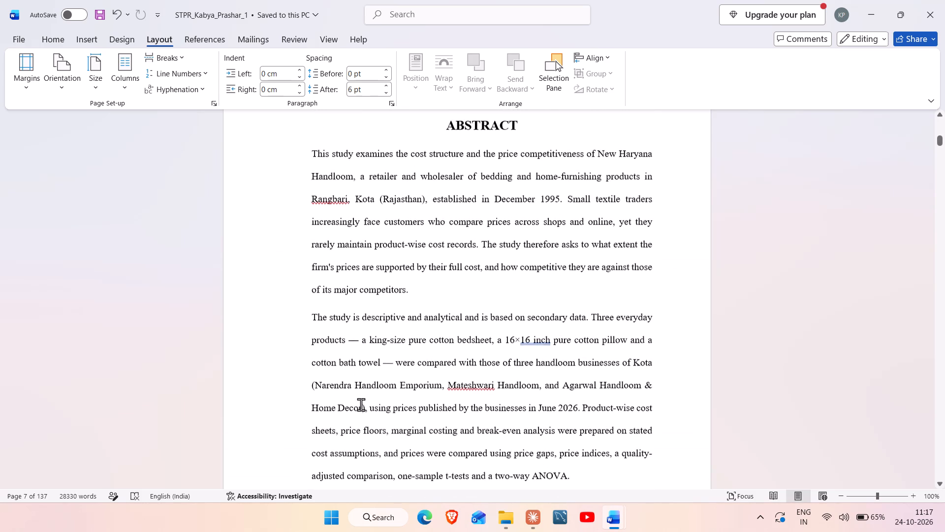
scroll(361, 404, up, 1)
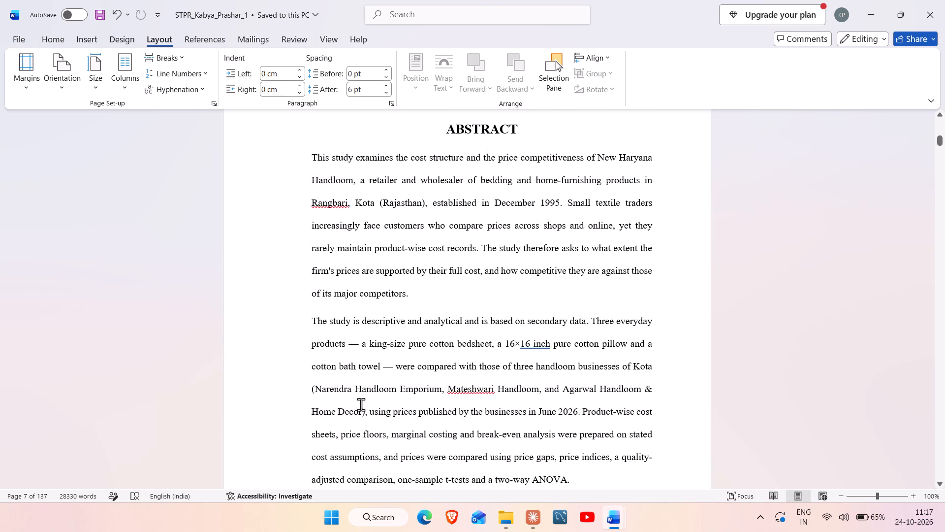
scroll(361, 404, up, 1)
Delete the sentence in the Abstract's first paragraph from "Small textile traders increasingly face customers" through "product-wise cost records.".
click(479, 251)
key(BackSpace)
key(BackSpace)
key(BackSpace)
key(BackSpace)
key(BackSpace)
key(BackSpace)
key(BackSpace)
key(BackSpace)
key(BackSpace)
key(BackSpace)
key(BackSpace)
key(BackSpace)
key(BackSpace)
key(BackSpace)
key(BackSpace)
key(BackSpace)
key(BackSpace)
key(BackSpace)
key(BackSpace)
key(BackSpace)
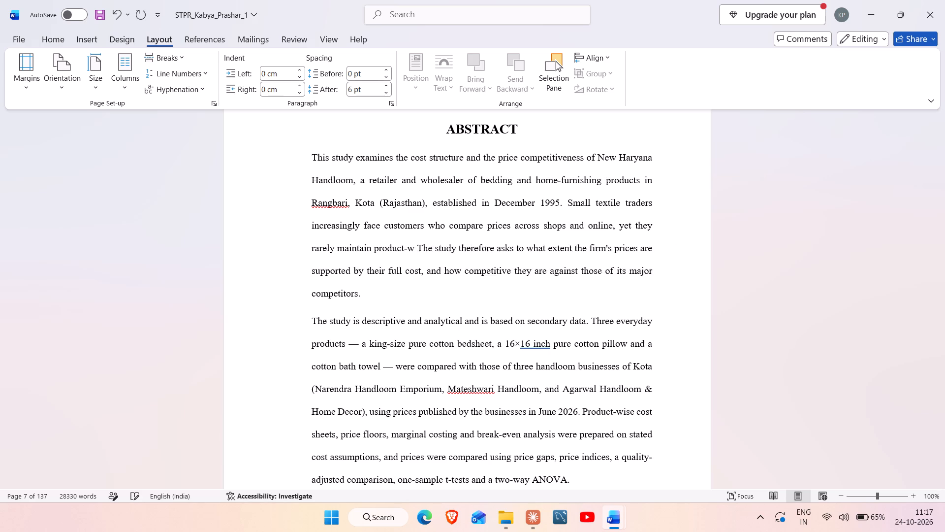
key(BackSpace)
key(BackSpace)
key(BackSpace)
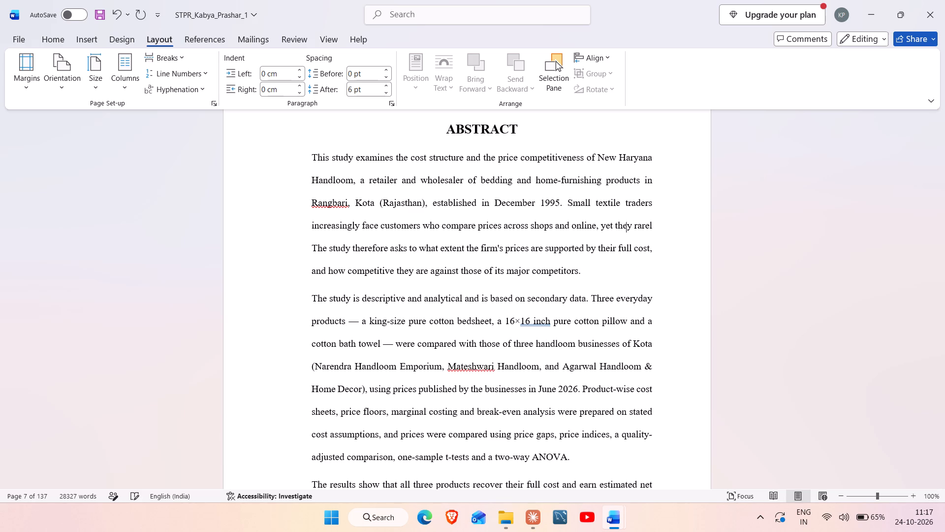
key(BackSpace)
key(BackSpace)
key(BackSpace)
key(BackSpace)
key(BackSpace)
key(BackSpace)
key(BackSpace)
key(BackSpace)
key(BackSpace)
key(BackSpace)
key(BackSpace)
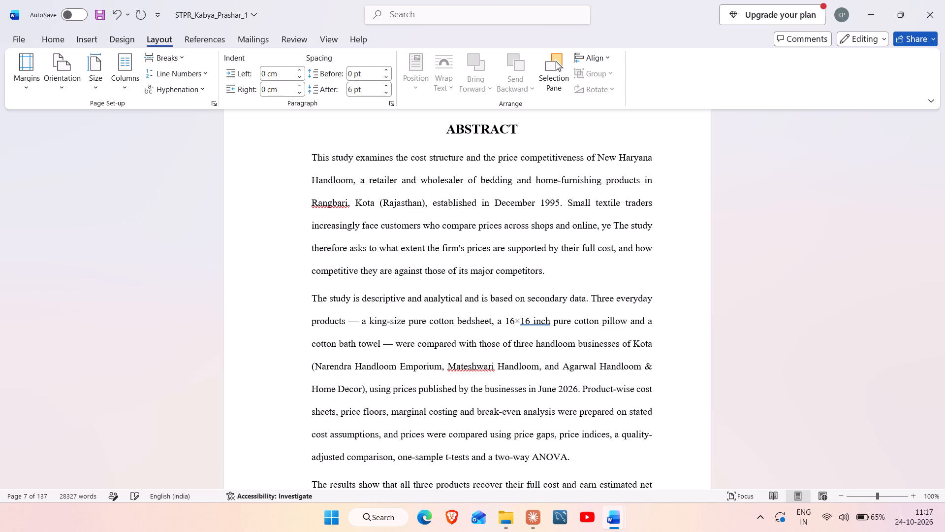
key(BackSpace)
key(BackSpace)
key(BackSpace)
key(BackSpace)
key(BackSpace)
key(BackSpace)
key(BackSpace)
key(BackSpace)
key(BackSpace)
key(BackSpace)
key(BackSpace)
key(BackSpace)
key(BackSpace)
key(BackSpace)
key(BackSpace)
key(BackSpace)
key(BackSpace)
key(BackSpace)
key(BackSpace)
key(BackSpace)
key(BackSpace)
key(BackSpace)
key(BackSpace)
key(BackSpace)
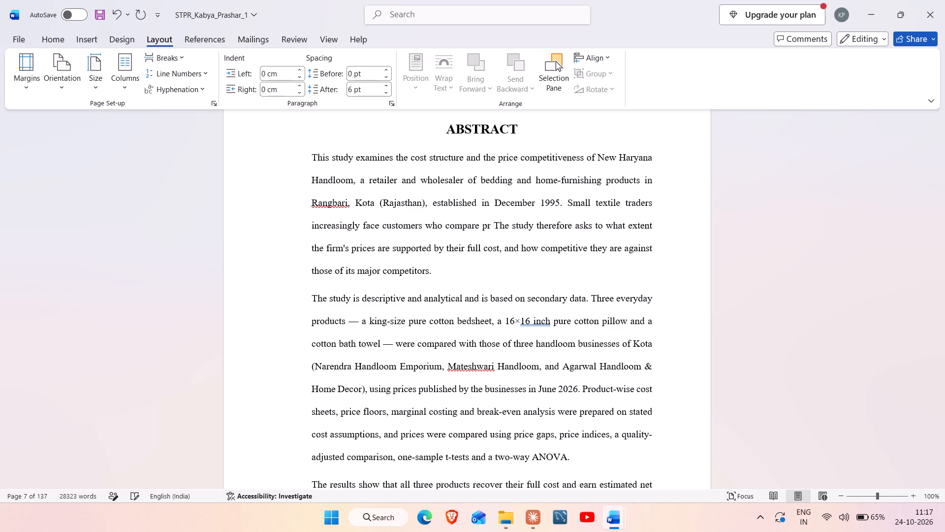
key(BackSpace)
key(BackSpace)
key(BackSpace)
key(BackSpace)
key(BackSpace)
key(BackSpace)
key(BackSpace)
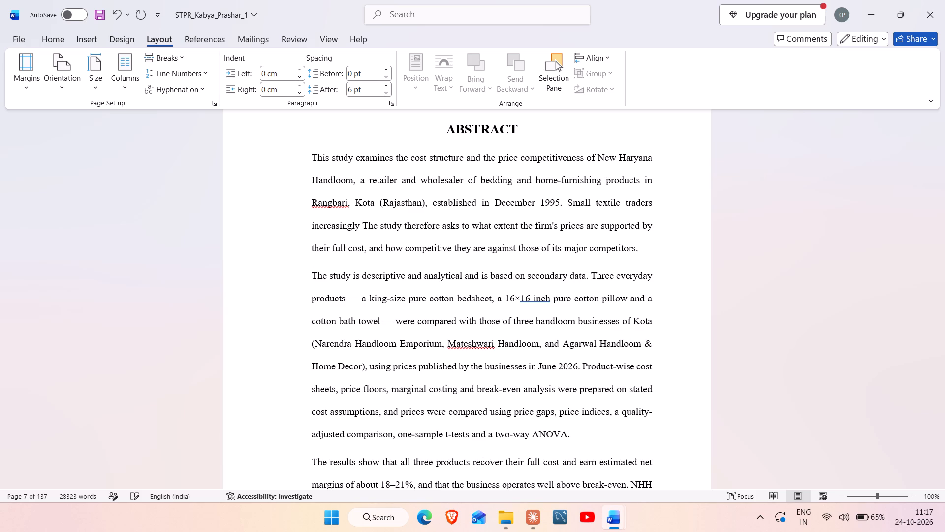
key(BackSpace)
key(BackSpace)
key(BackSpace)
key(BackSpace)
key(BackSpace)
key(BackSpace)
key(BackSpace)
key(BackSpace)
key(BackSpace)
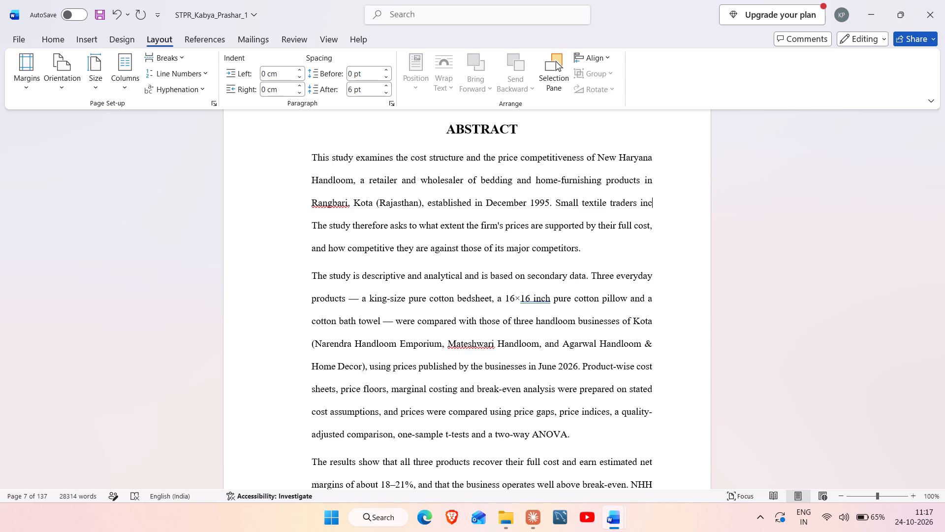
key(ctrl+z)
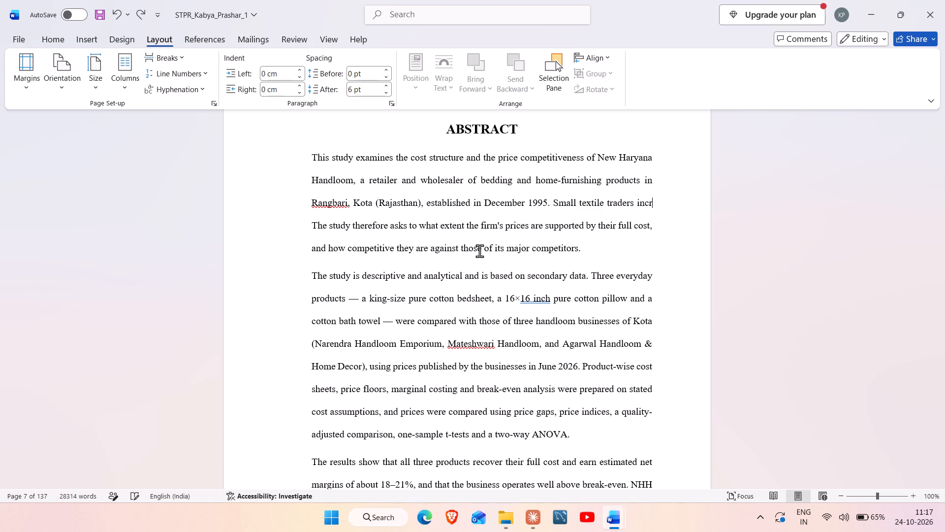
key(ctrl+z)
key(ctrl+z)
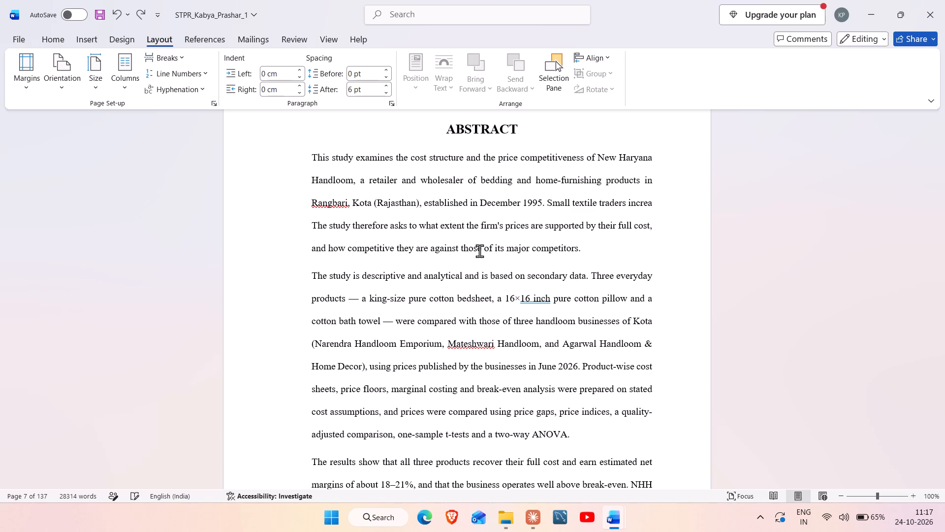
key(ctrl+z)
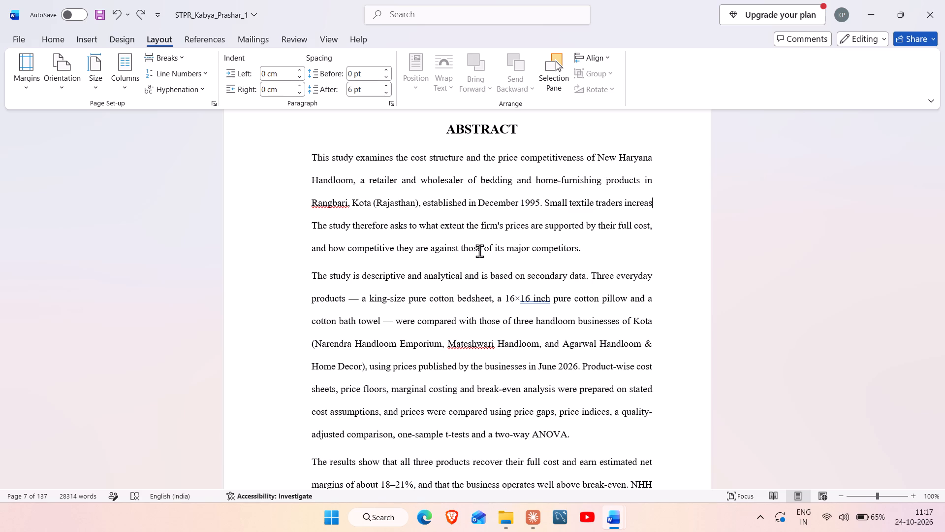
key(BackSpace)
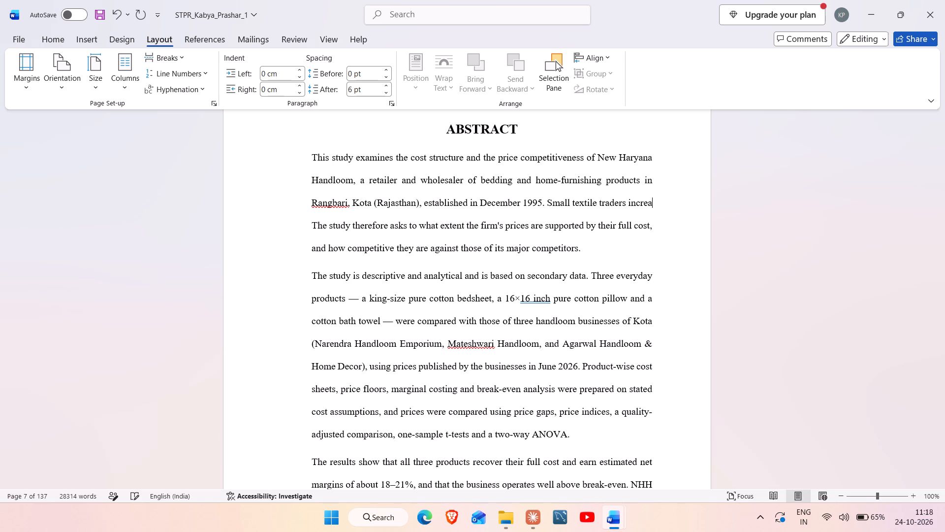
key(BackSpace)
key(BackSpace)
key(BackSpace)
key(BackSpace)
key(BackSpace)
key(BackSpace)
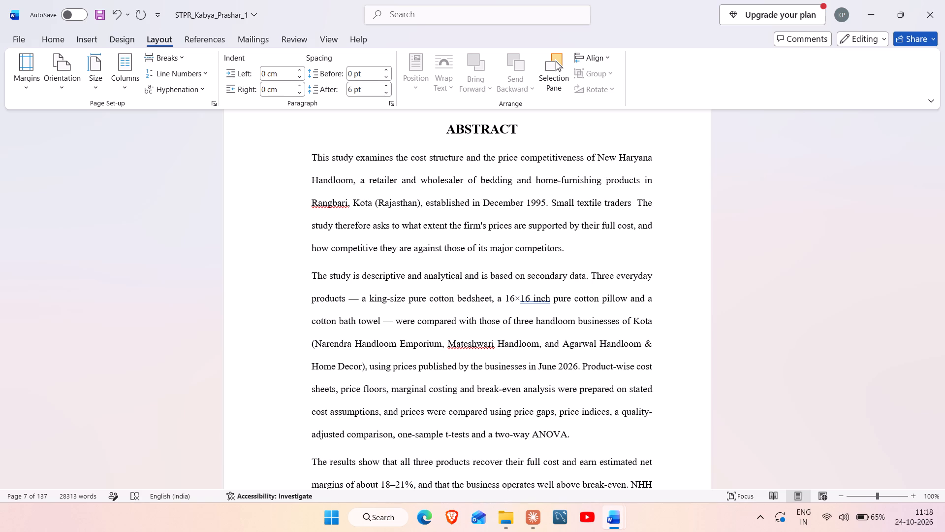
key(ctrl+z)
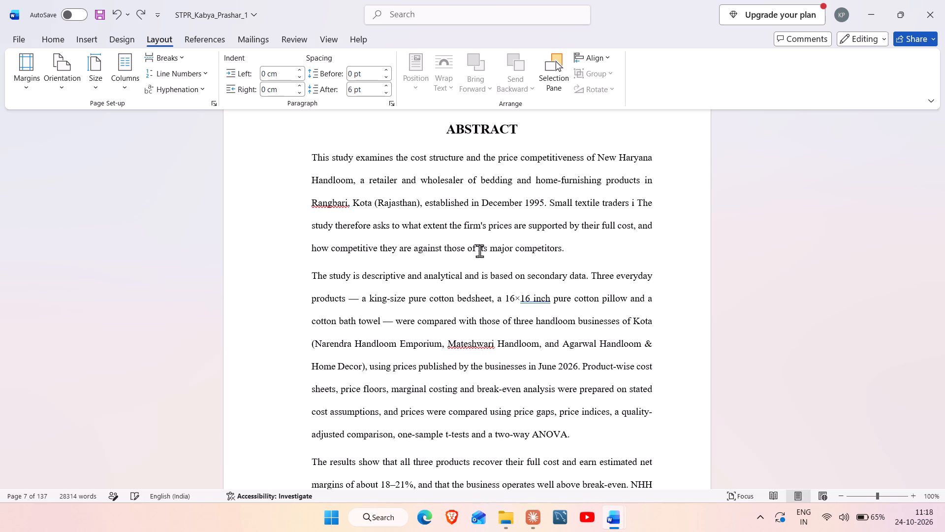
key(ctrl+z)
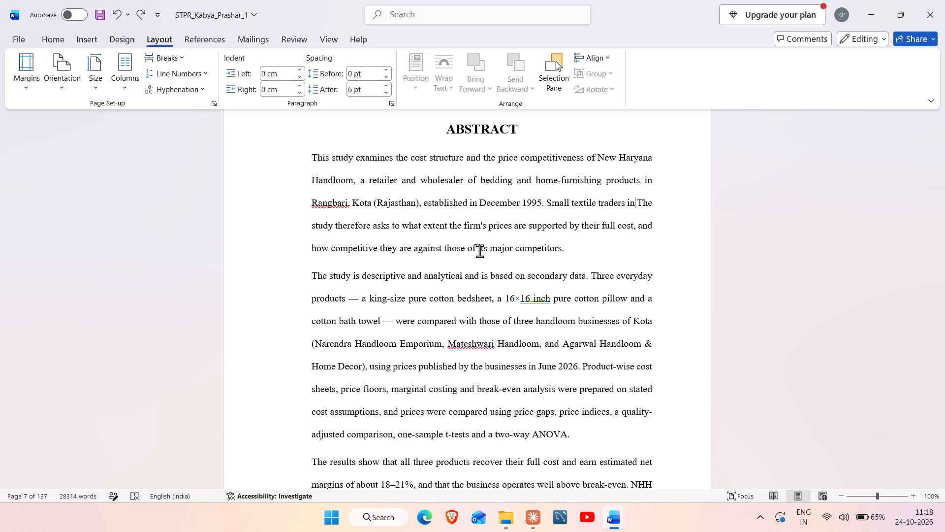
key(BackSpace)
key(BackSpace)
key(BackSpace)
key(BackSpace)
key(BackSpace)
key(BackSpace)
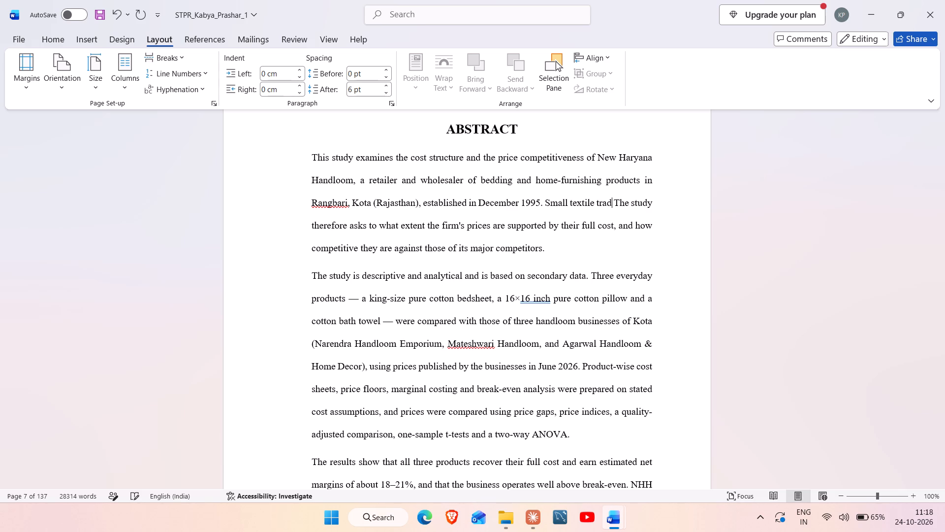
key(BackSpace)
key(BackSpace)
key(BackSpace)
key(BackSpace)
key(BackSpace)
key(BackSpace)
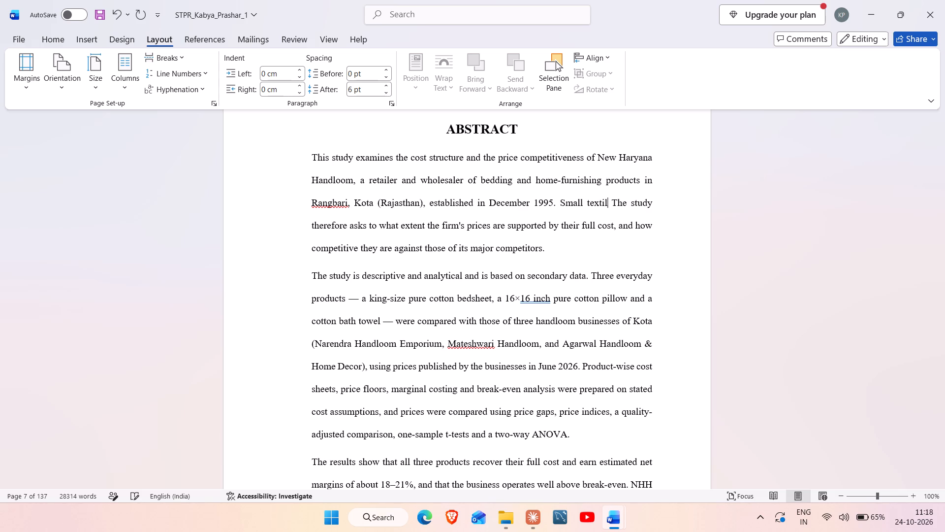
key(BackSpace)
key(BackSpace)
key(BackSpace)
key(BackSpace)
key(BackSpace)
key(BackSpace)
key(BackSpace)
key(BackSpace)
key(BackSpace)
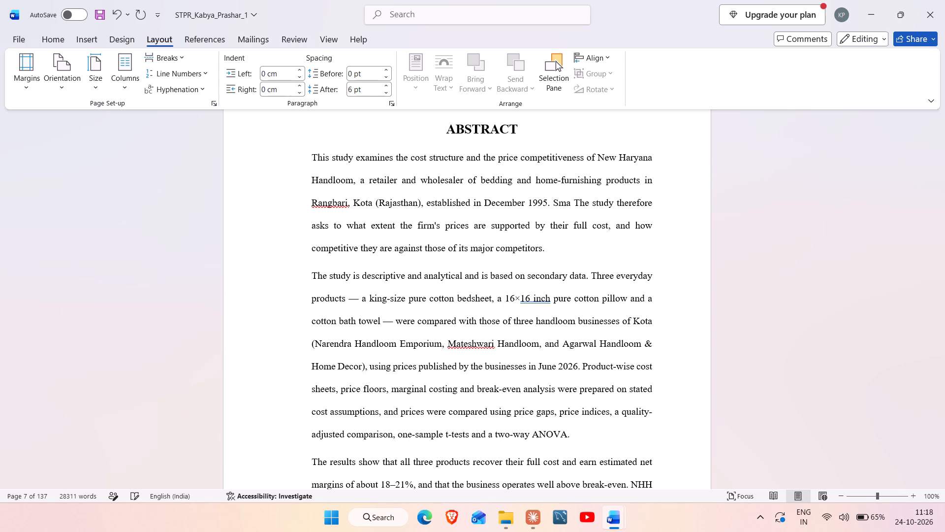
key(BackSpace)
key(BackSpace)
key(BackSpace)
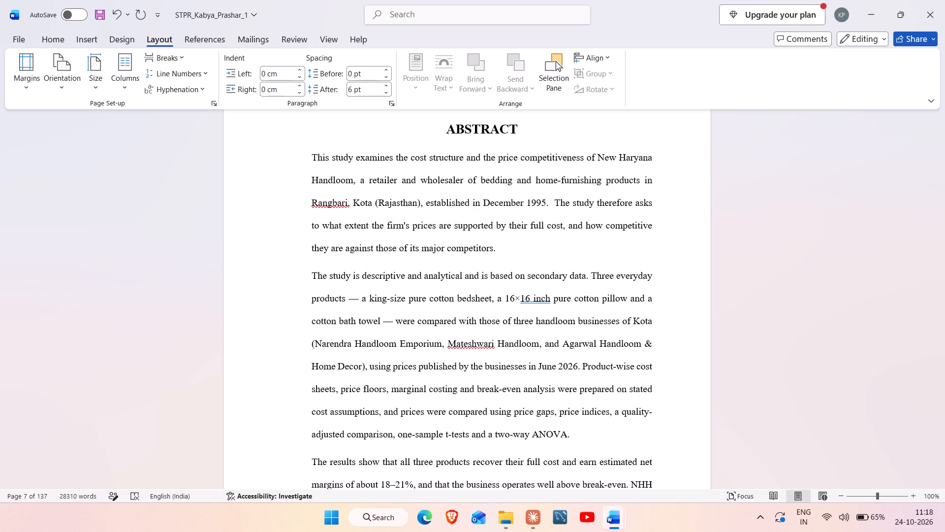
key(BackSpace)
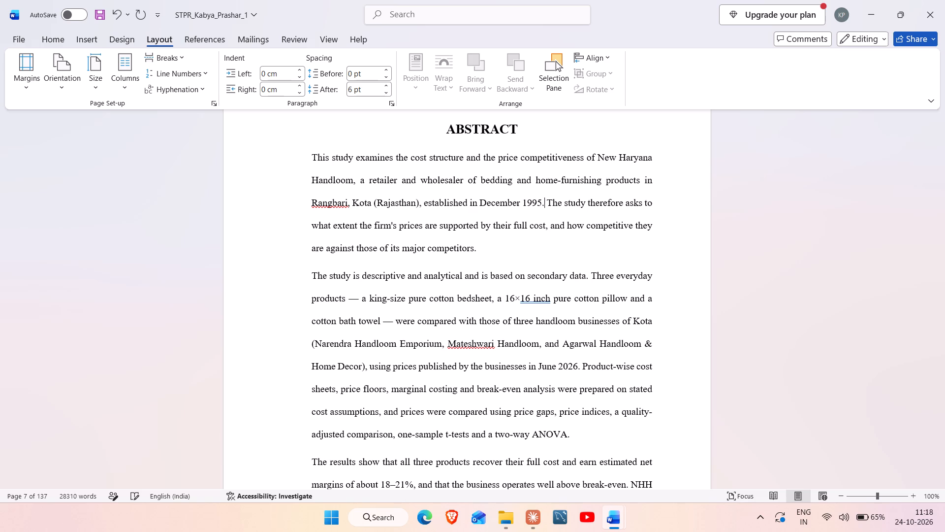
Remove the blank page between the Abstract's Keywords line and the Executive Summary.
scroll(479, 251, down, 4)
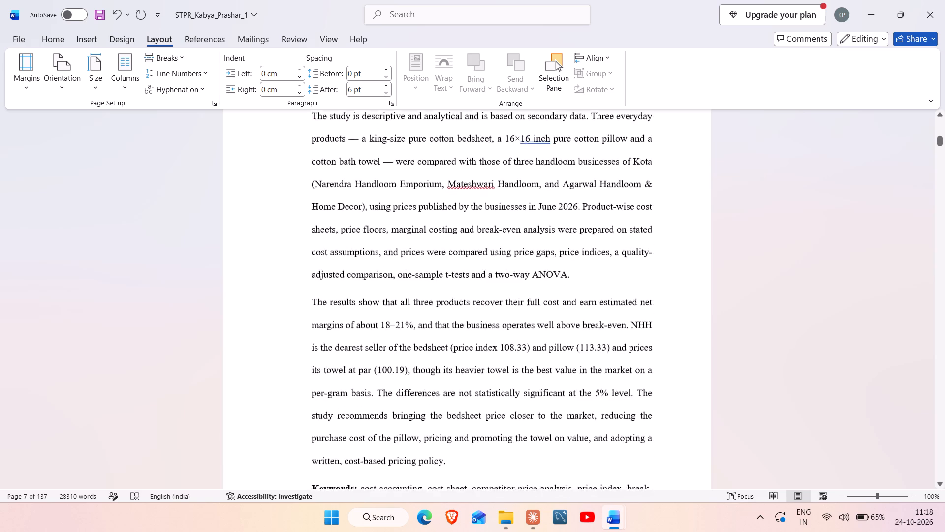
scroll(479, 251, down, 10)
scroll(479, 251, up, 1)
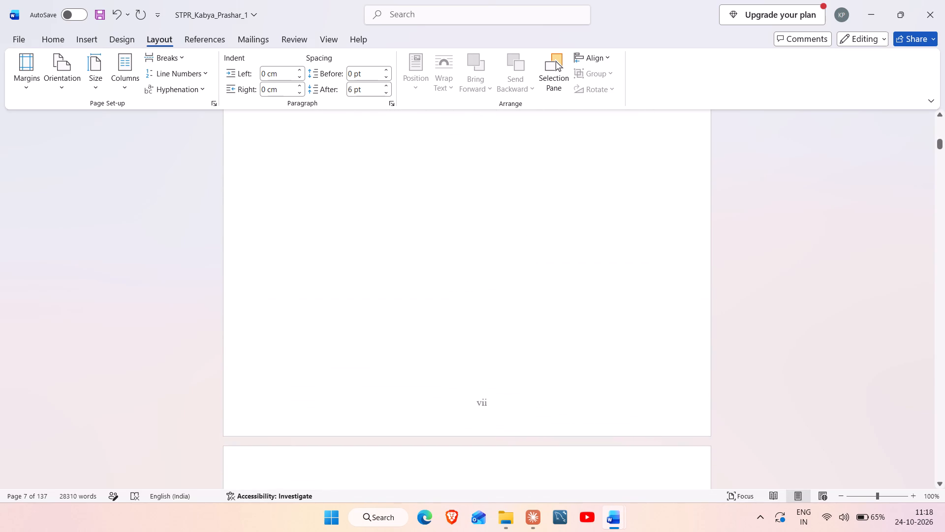
scroll(479, 251, up, 1)
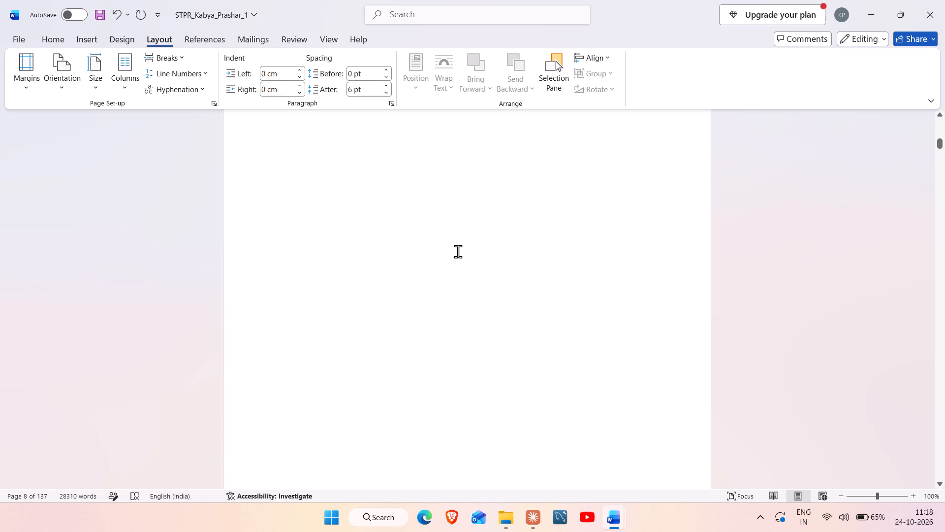
scroll(460, 248, down, 7)
scroll(460, 248, up, 4)
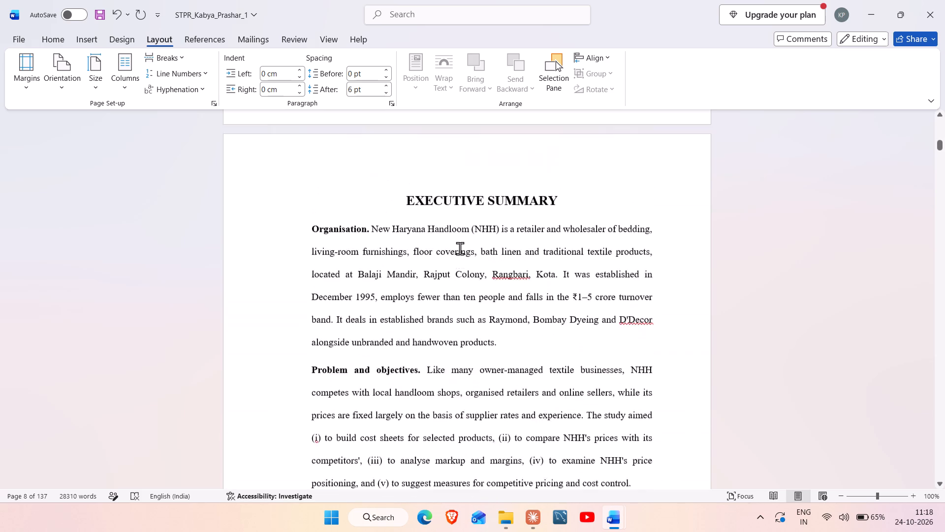
scroll(460, 248, up, 7)
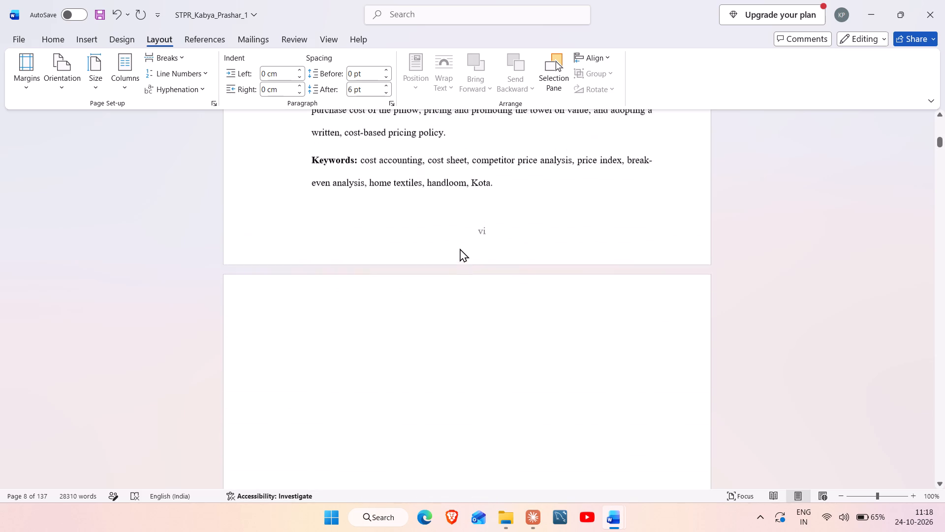
scroll(460, 248, down, 1)
click(460, 248)
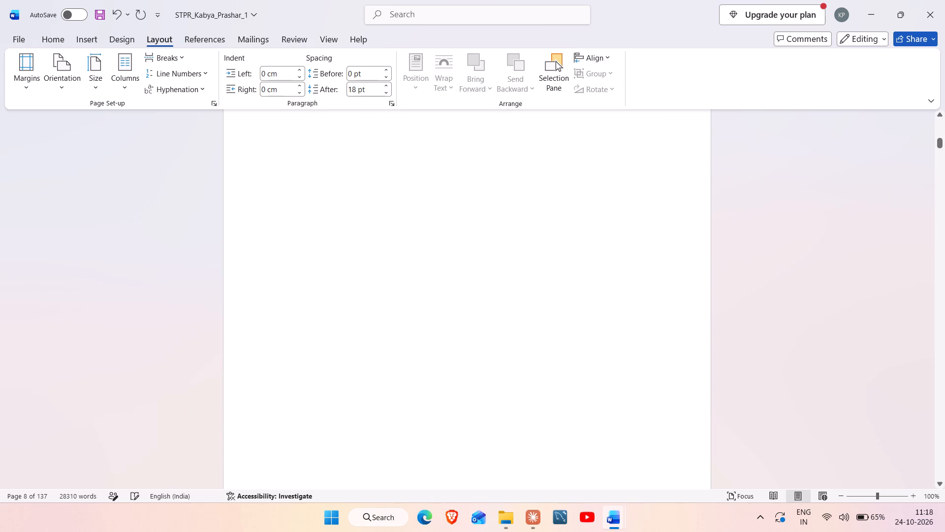
key(BackSpace)
key(BackSpace)
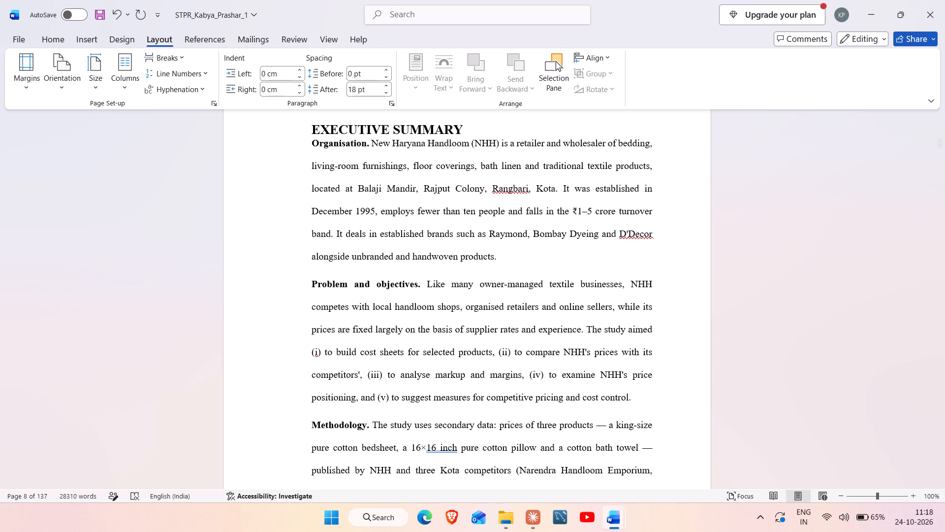
Insert a paragraph break after the EXECUTIVE SUMMARY heading to separate it from the Organisation paragraph.
scroll(460, 248, up, 1)
scroll(460, 248, down, 1)
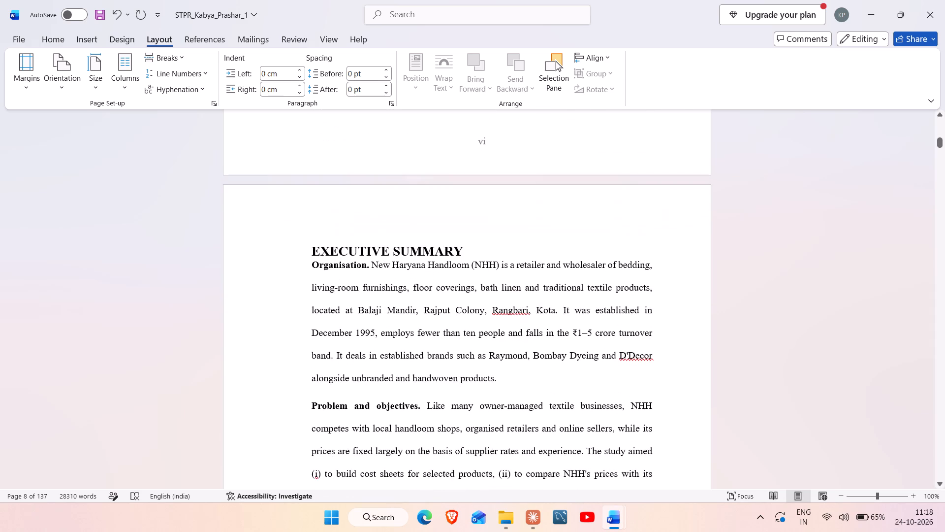
scroll(460, 248, down, 4)
scroll(460, 248, up, 2)
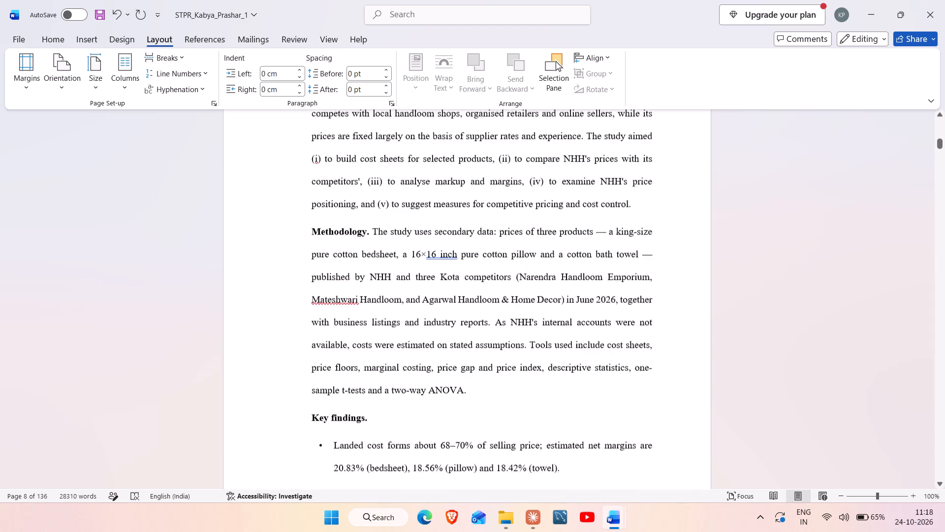
scroll(460, 248, up, 3)
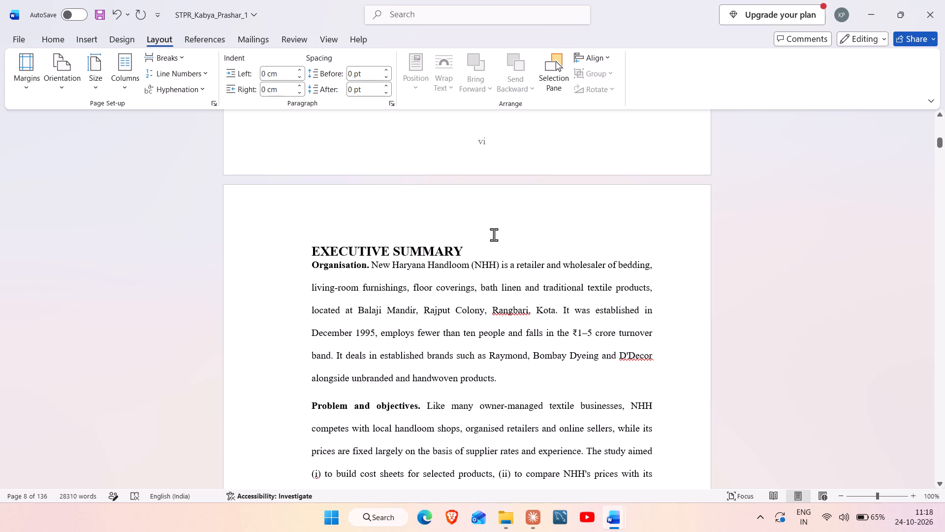
click(464, 253)
key(Return)
key(Up)
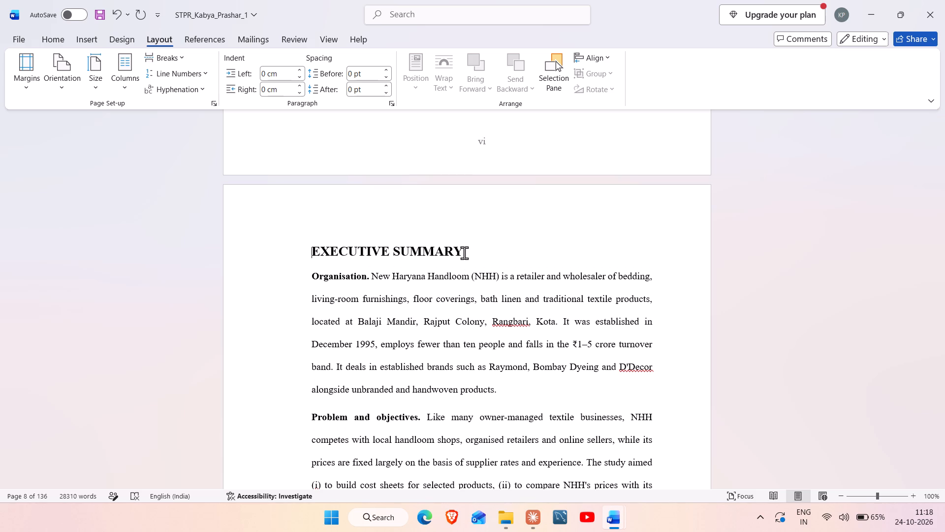
Select the whole EXECUTIVE SUMMARY heading and centre it on the page.
key(shift+Right)
click(412, 281)
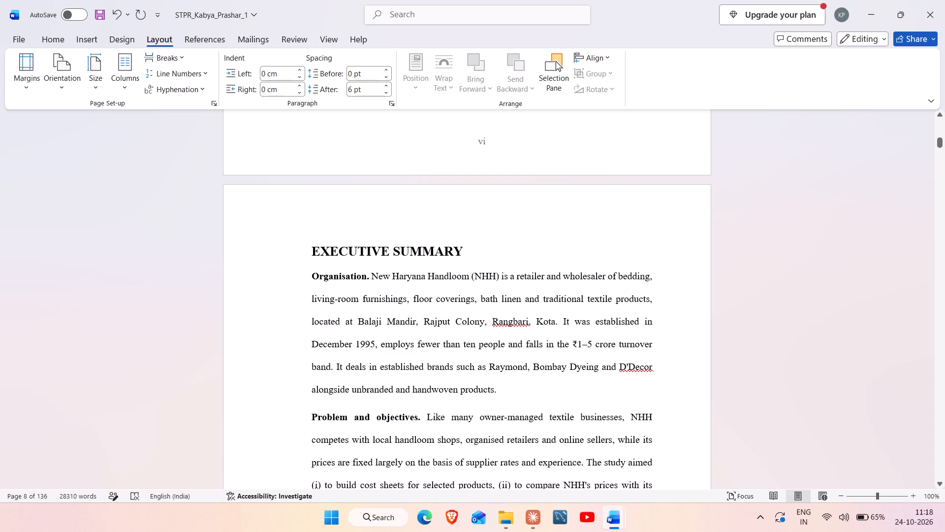
click(314, 251)
key(shift+Right)
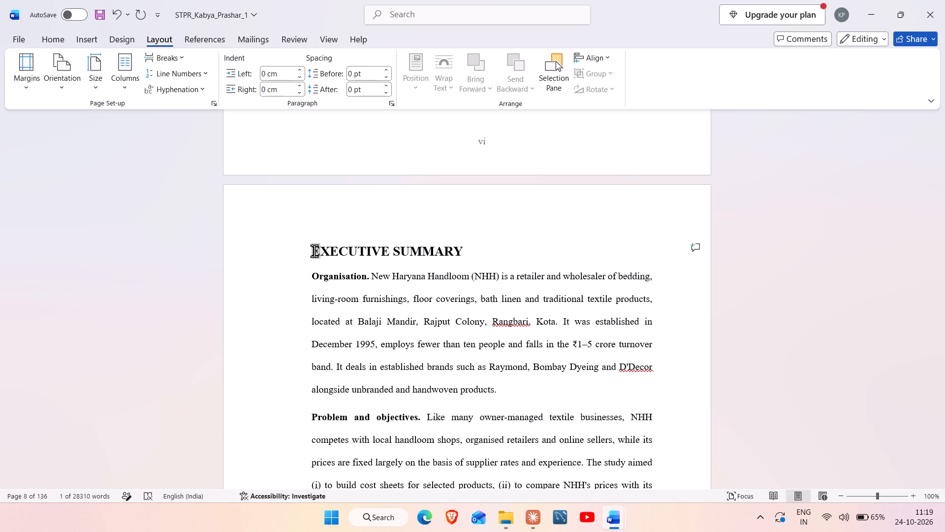
key(ctrl+shift+Right)
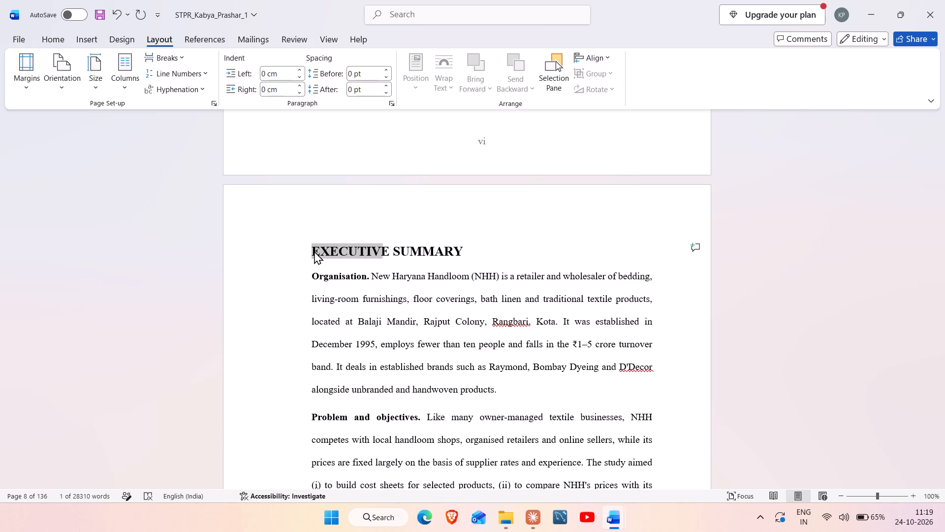
key(ctrl+shift+Right)
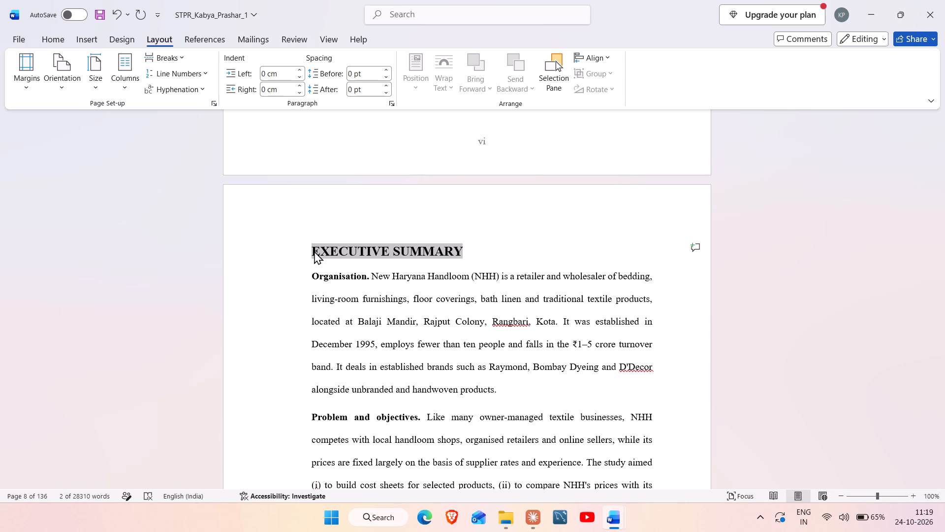
click(65, 33)
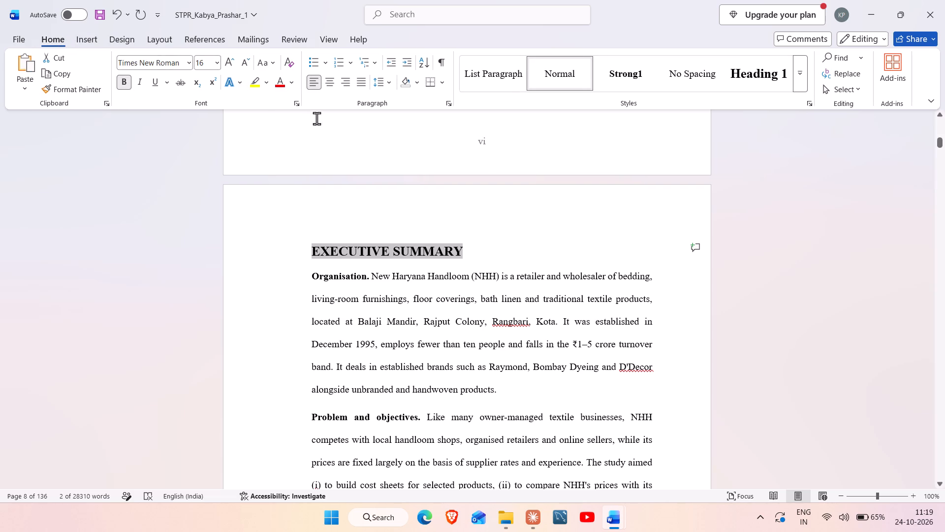
click(331, 84)
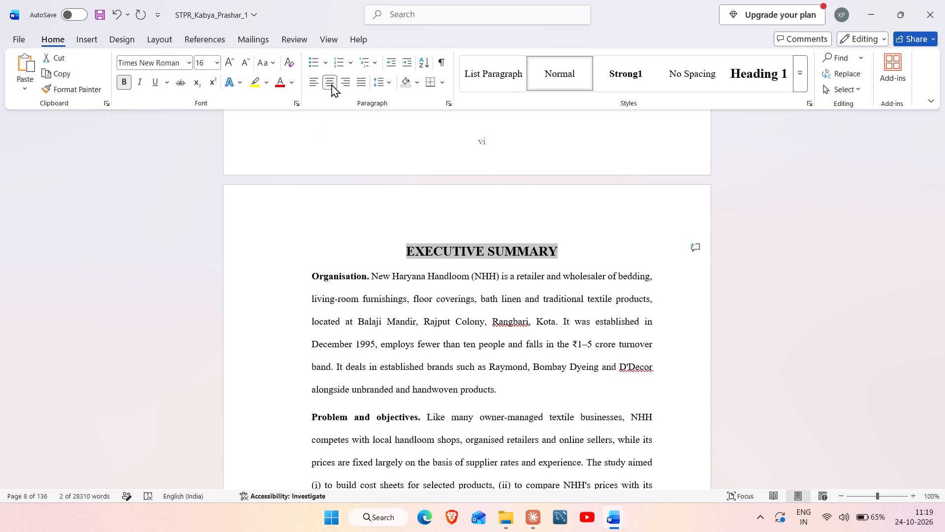
scroll(331, 84, down, 12)
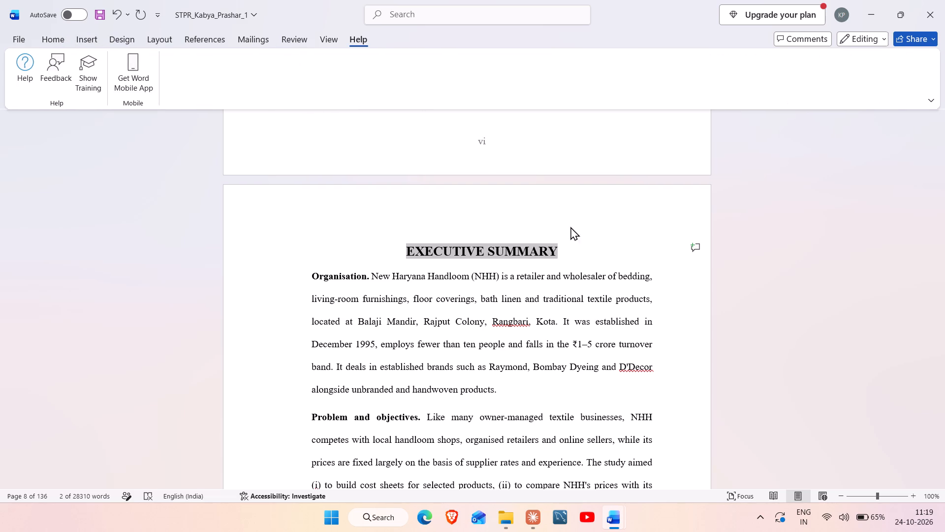
Save the report.
key(ctrl+s)
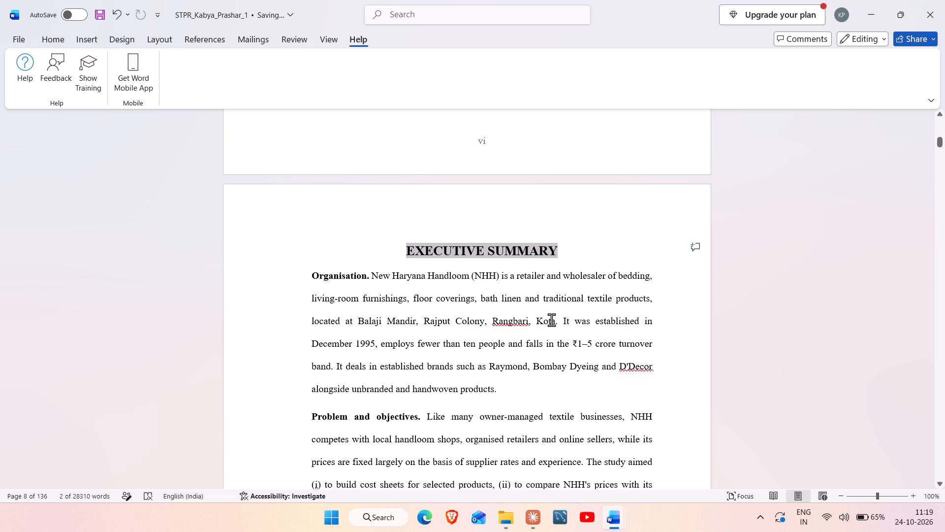
Review the rest of the Executive Summary and the table of contents down to the Chapter 9 annexure entries.
scroll(551, 320, down, 12)
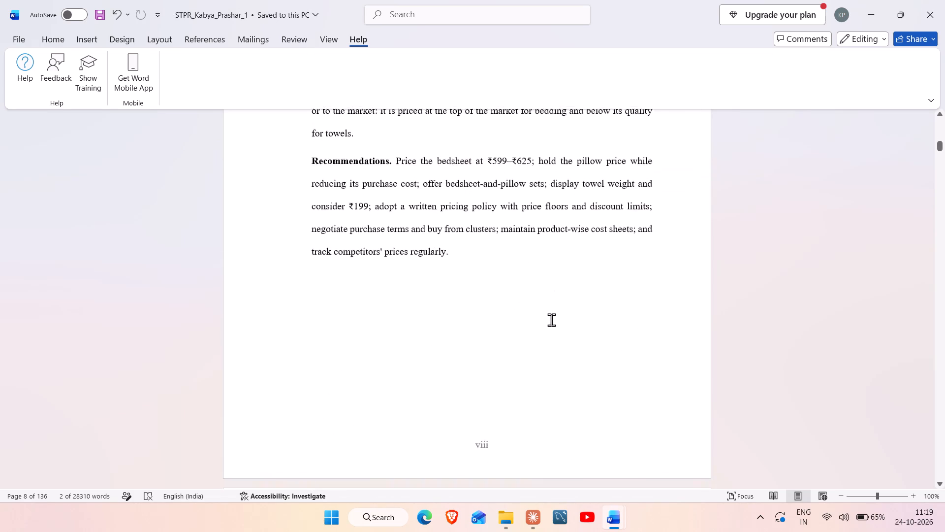
scroll(551, 320, down, 12)
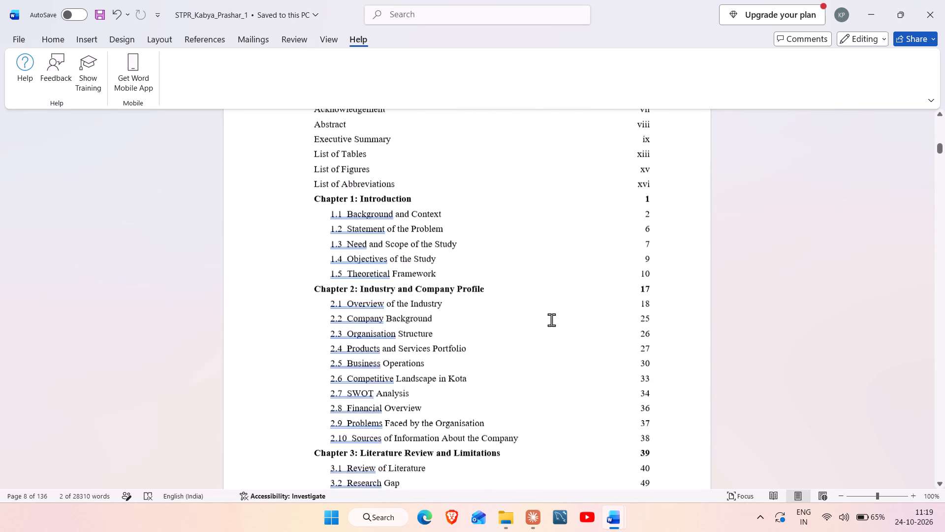
scroll(551, 320, down, 2)
scroll(551, 320, up, 4)
scroll(551, 320, down, 4)
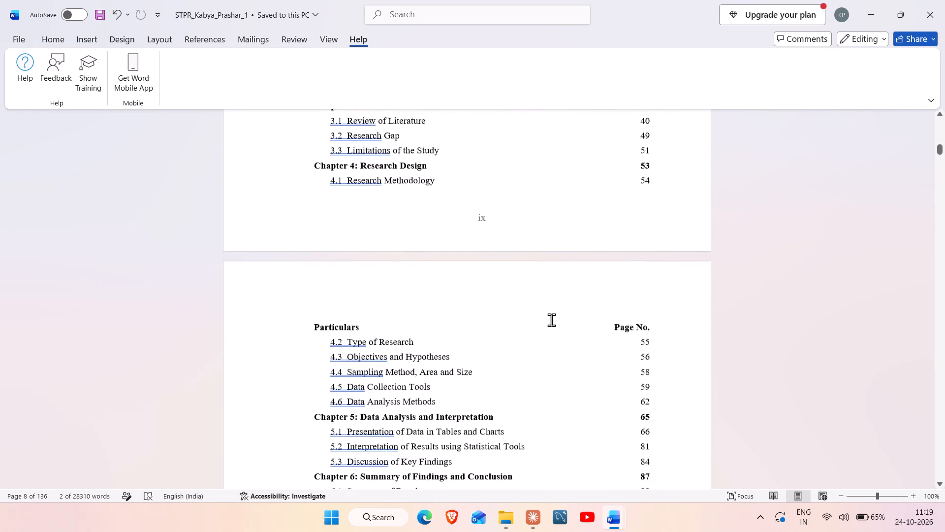
scroll(551, 320, down, 6)
scroll(551, 320, up, 1)
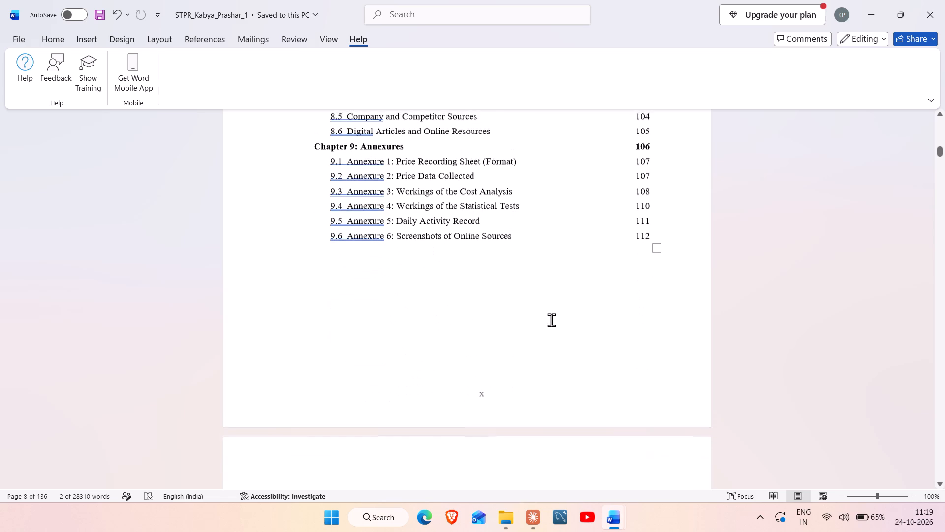
scroll(551, 320, up, 1)
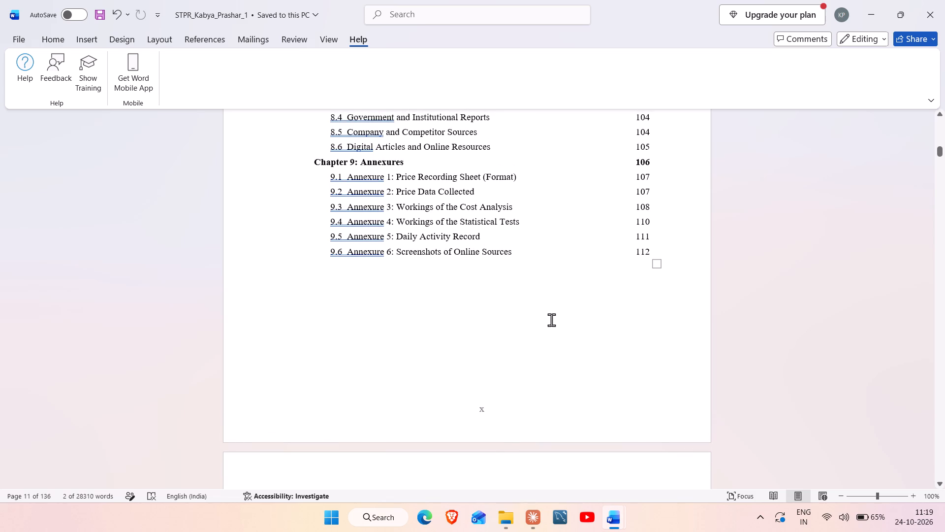
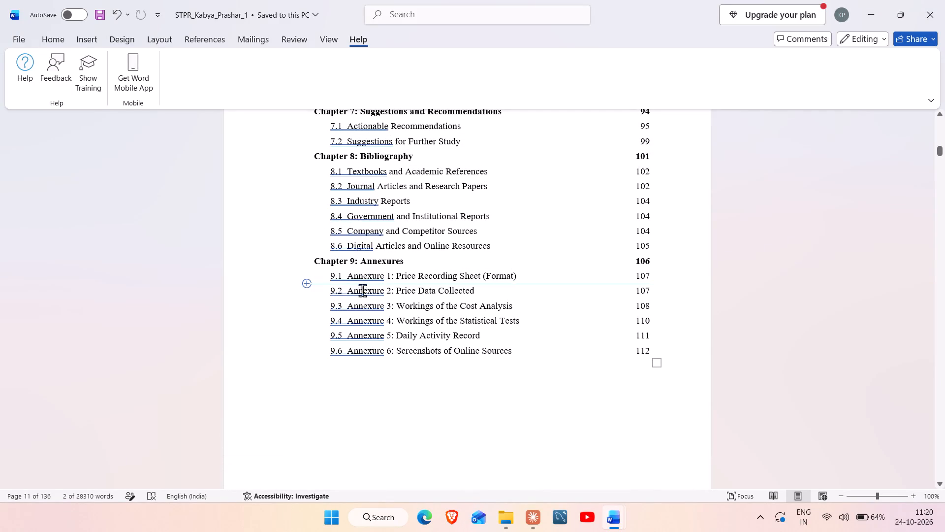
Review the end of the table of contents, the lists of tables and figures, and the list of abbreviations.
scroll(317, 285, down, 2)
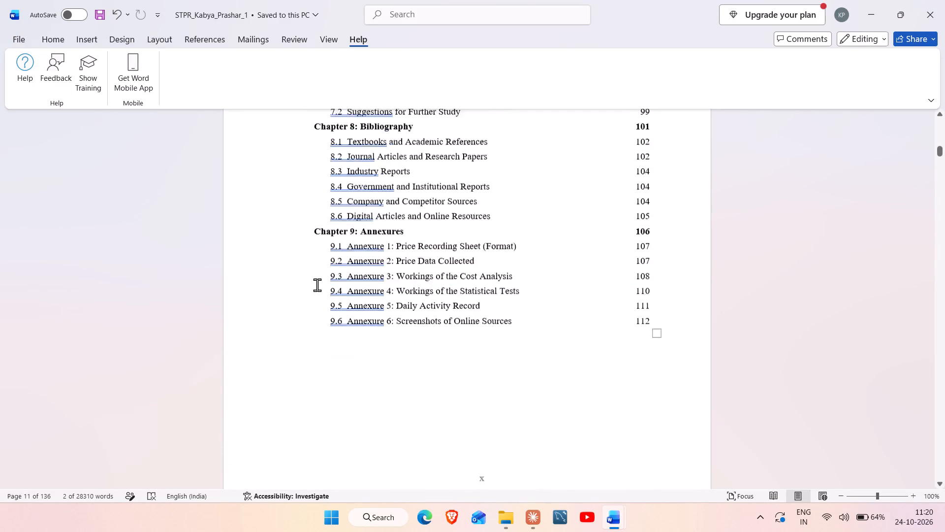
scroll(317, 285, down, 9)
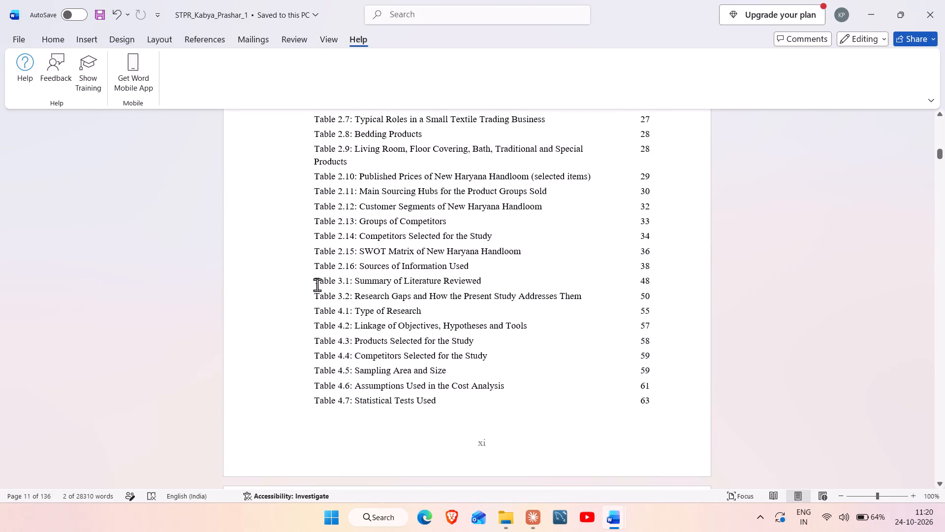
scroll(507, 338, up, 6)
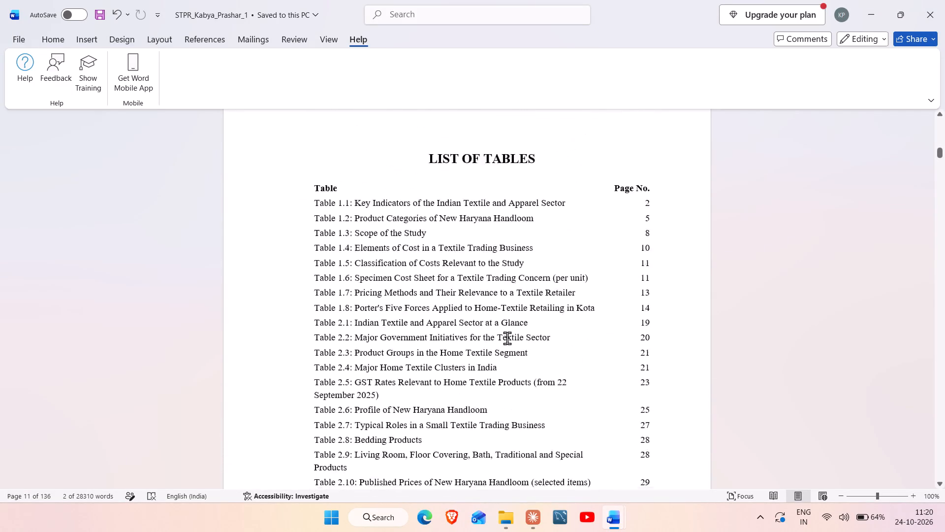
scroll(507, 338, up, 3)
scroll(437, 325, down, 2)
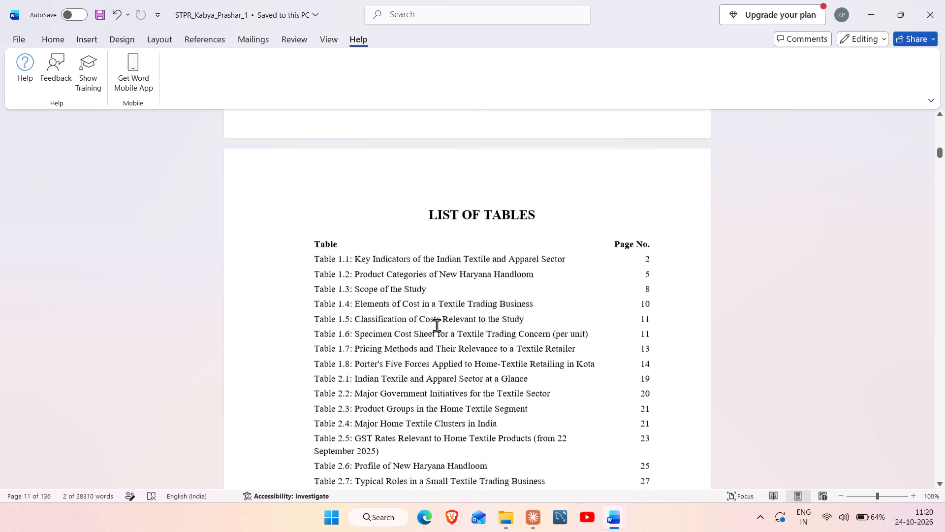
scroll(437, 325, down, 9)
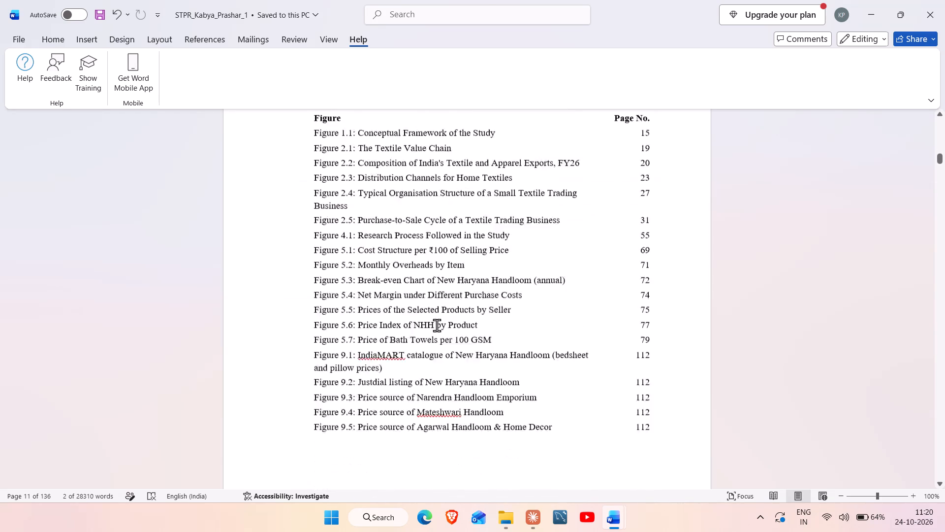
scroll(437, 325, down, 9)
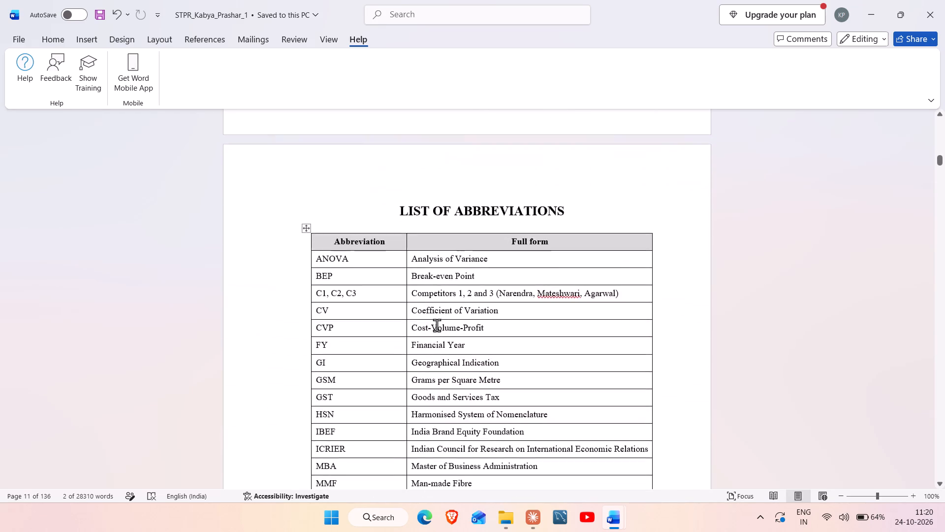
scroll(437, 325, down, 5)
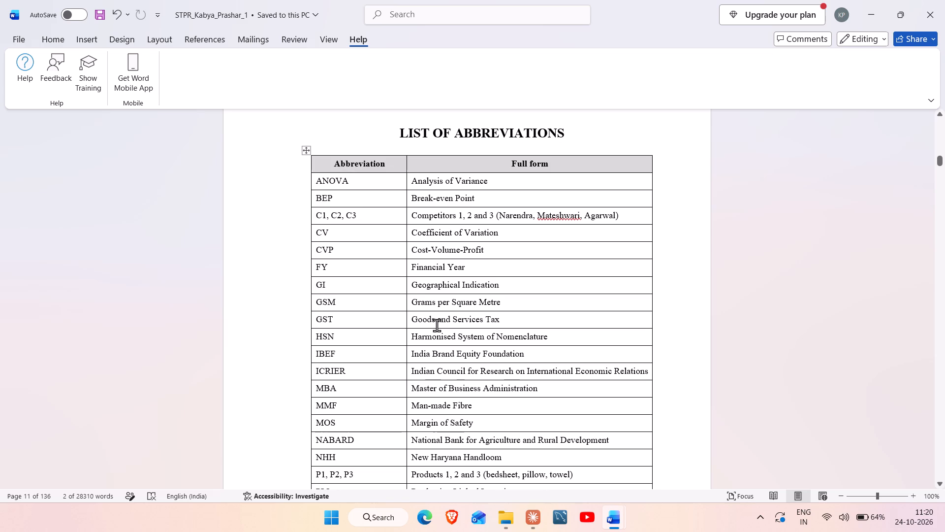
scroll(437, 325, down, 7)
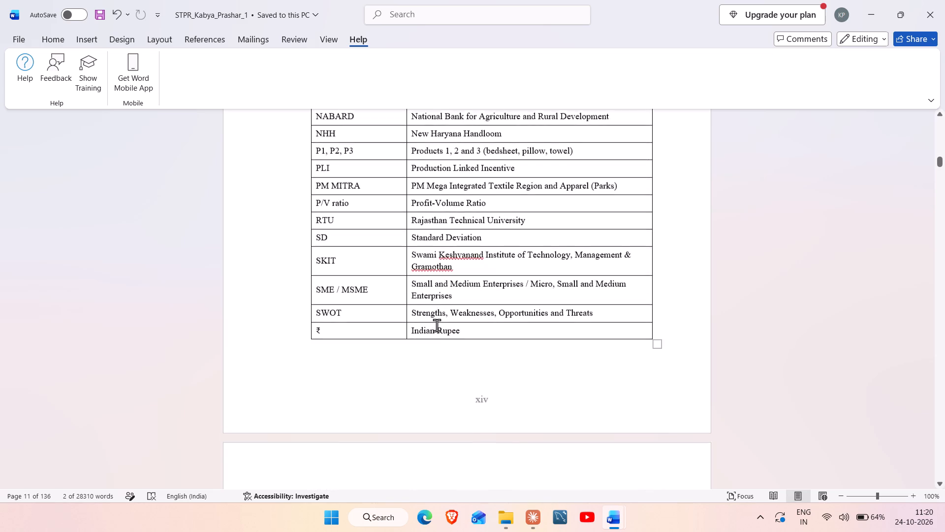
Review the Introduction chapter from its title page through the industry background, Table 1.2 and the numbered research questions.
scroll(437, 325, down, 12)
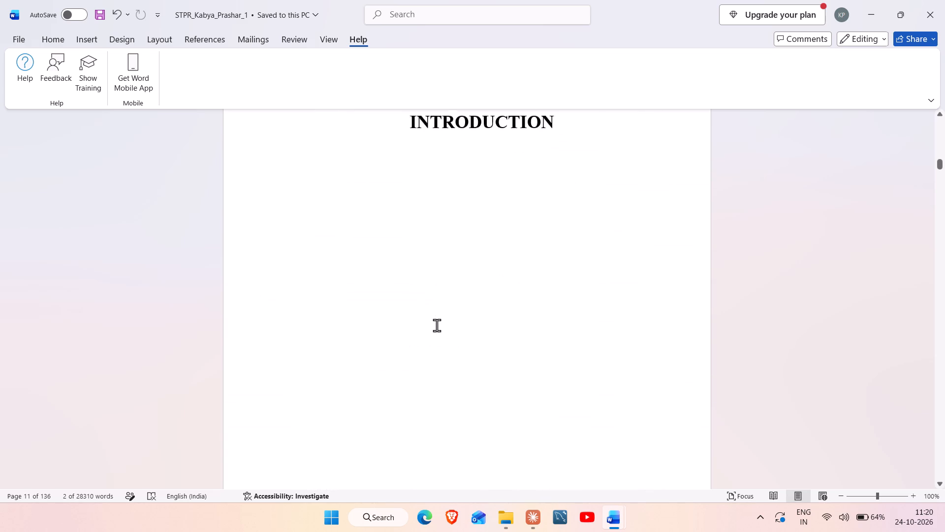
scroll(437, 325, down, 11)
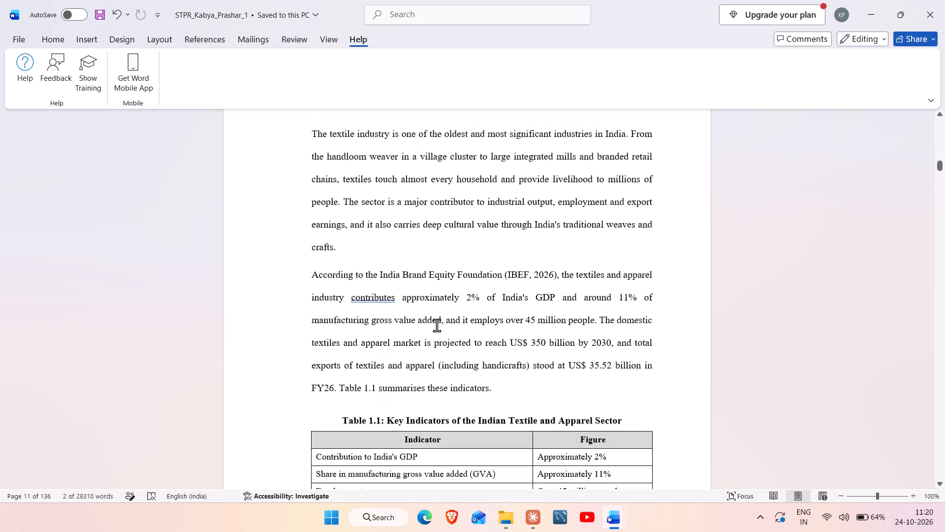
scroll(437, 325, down, 11)
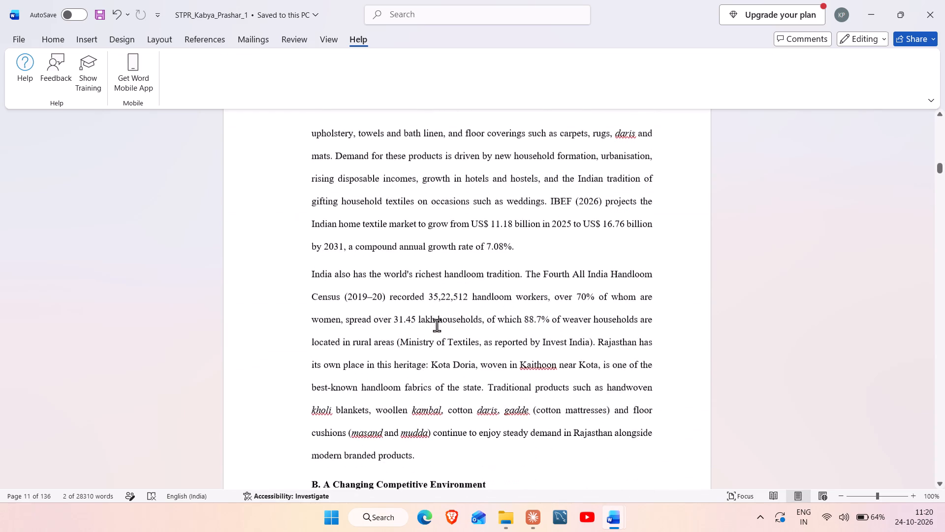
scroll(437, 325, down, 11)
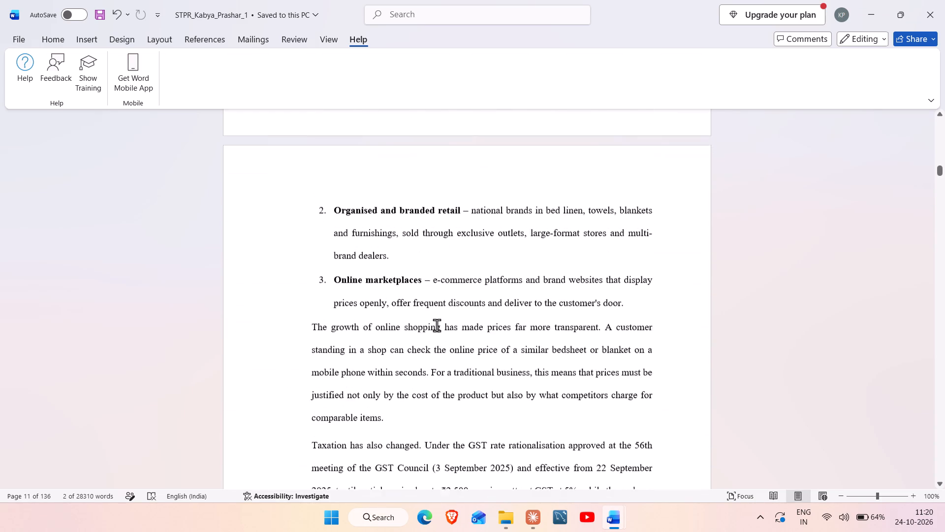
scroll(437, 325, down, 11)
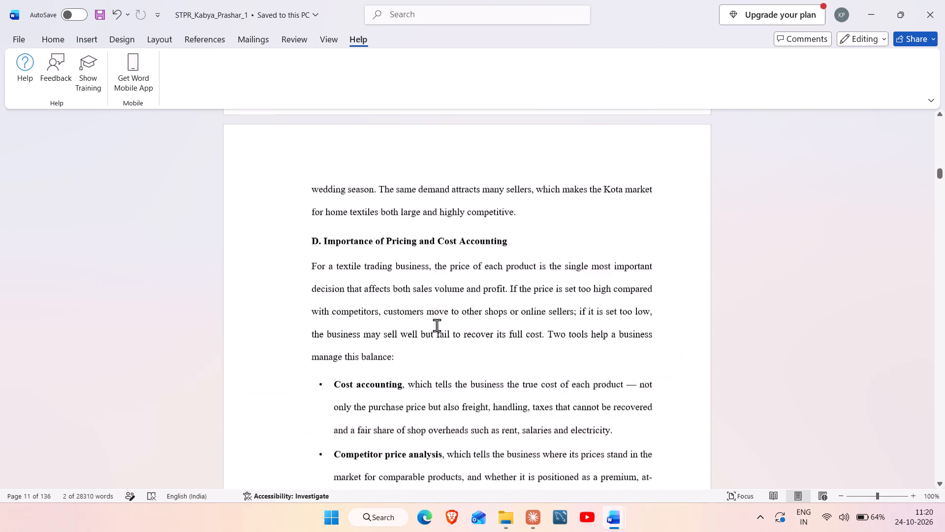
scroll(437, 325, down, 11)
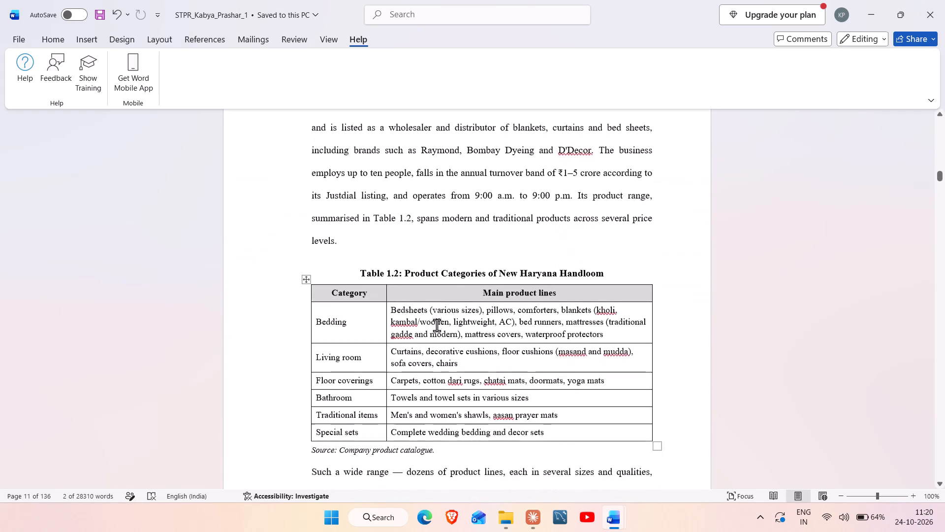
scroll(437, 325, down, 4)
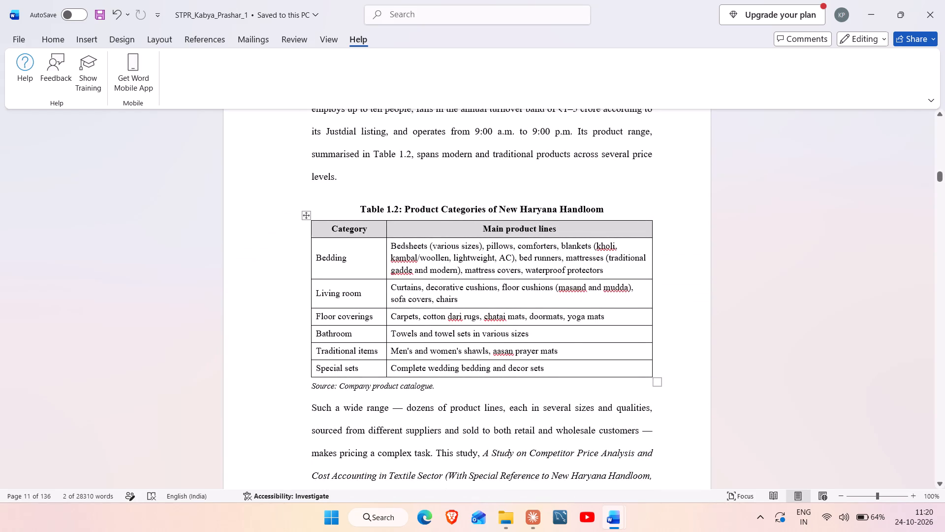
scroll(437, 325, down, 11)
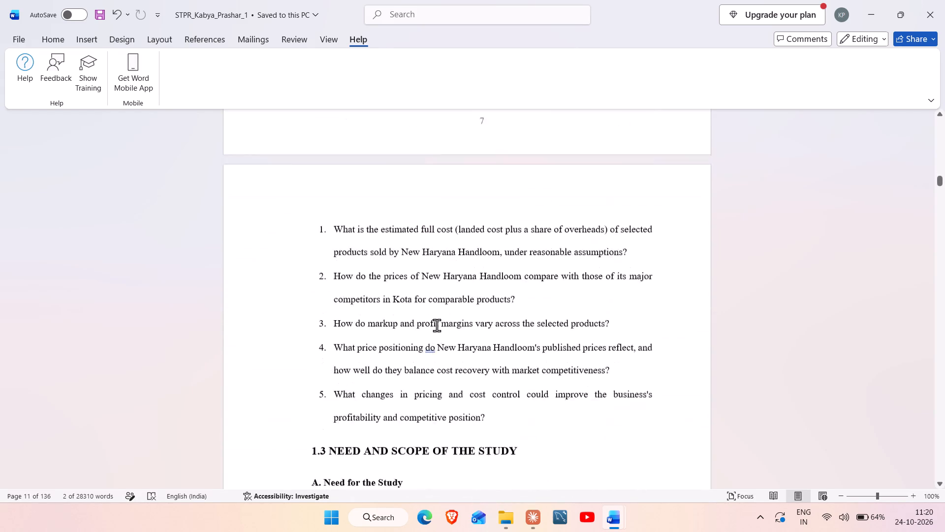
scroll(437, 325, down, 12)
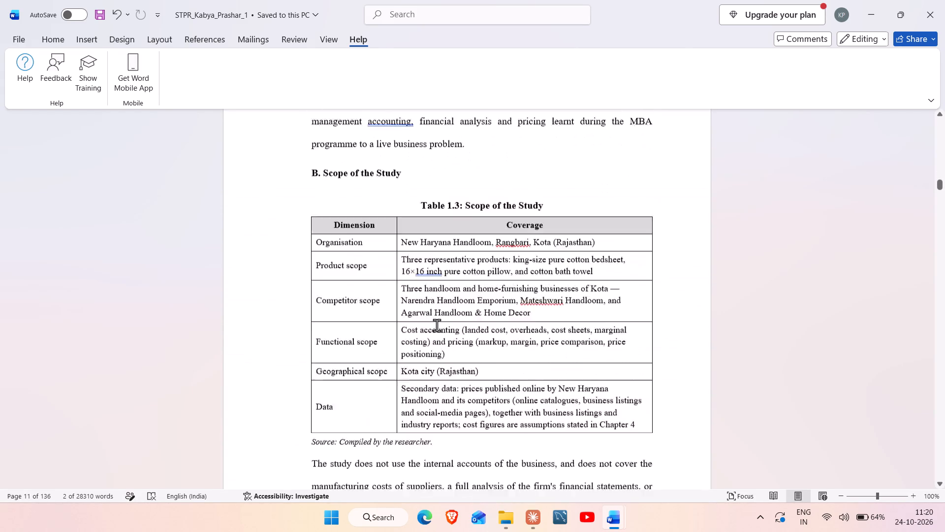
scroll(437, 325, down, 1)
scroll(437, 325, up, 7)
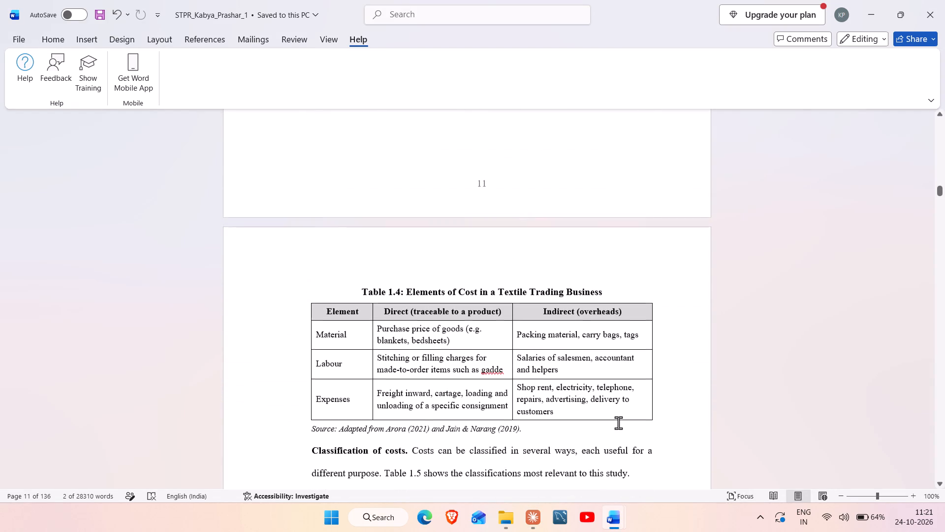
scroll(618, 423, down, 4)
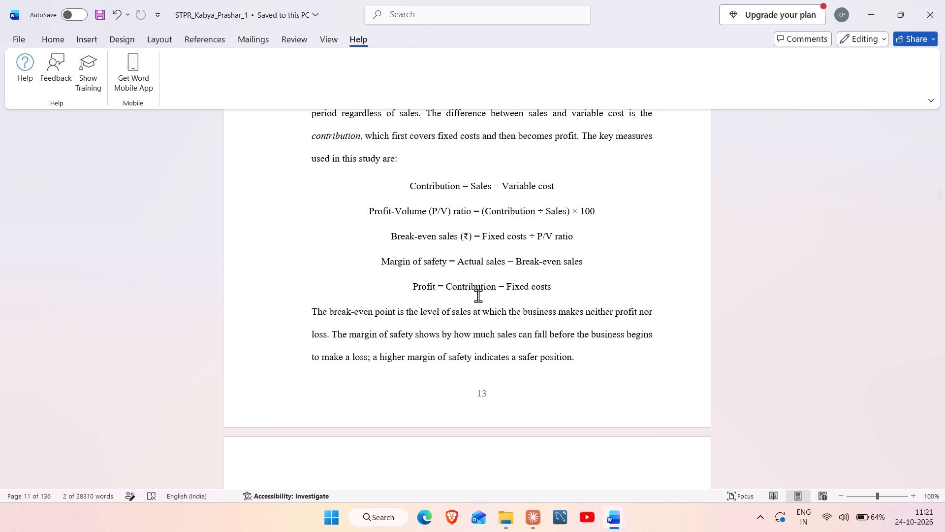
scroll(478, 296, down, 7)
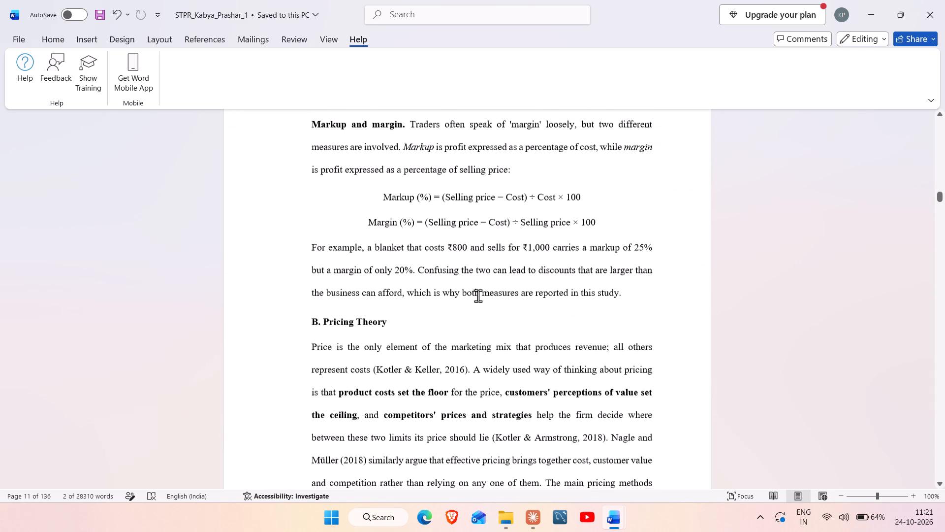
scroll(478, 296, down, 8)
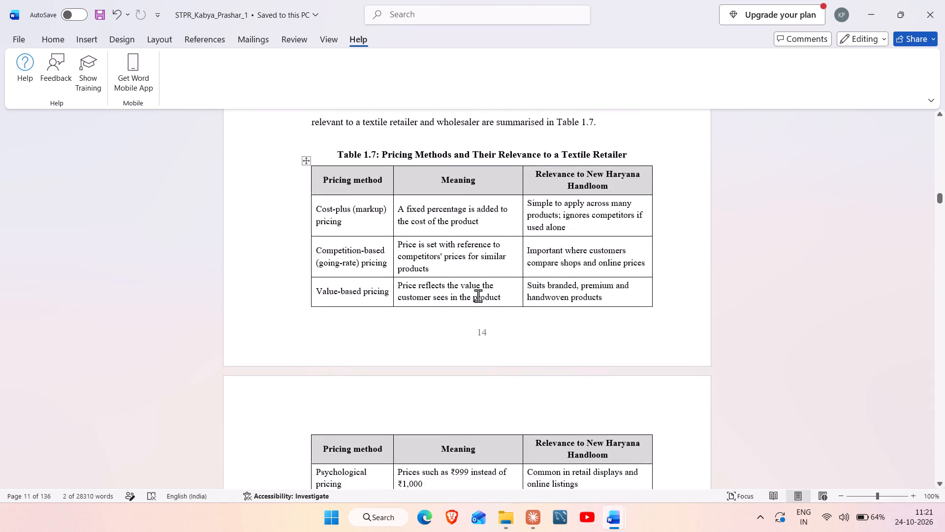
scroll(478, 296, down, 1)
scroll(478, 296, up, 6)
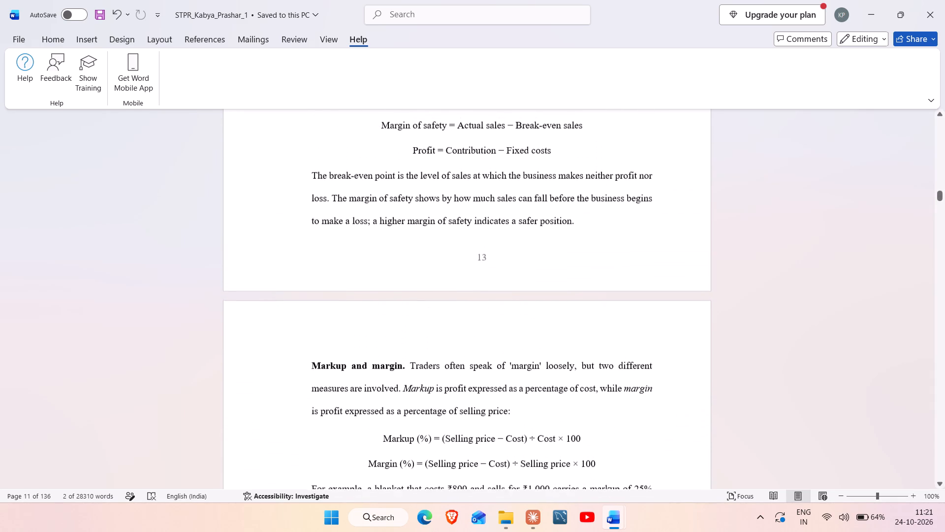
scroll(478, 296, up, 5)
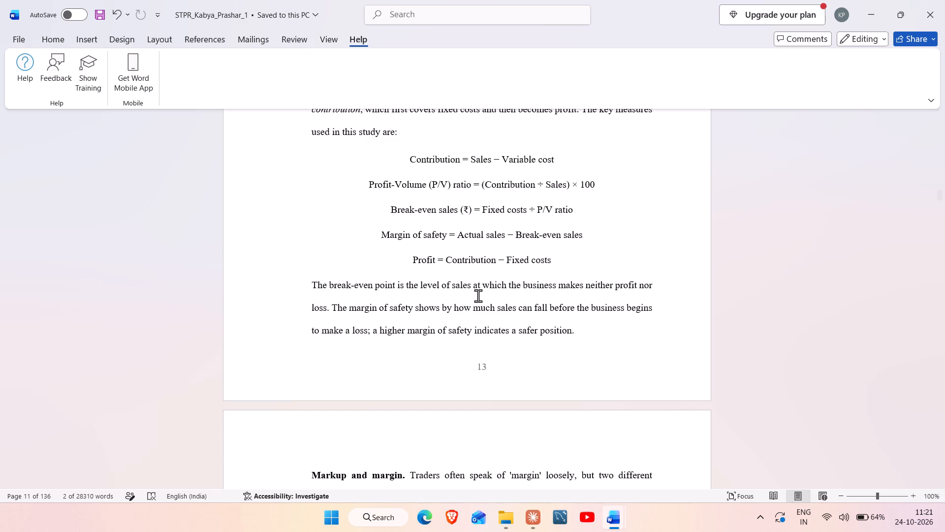
scroll(478, 296, down, 3)
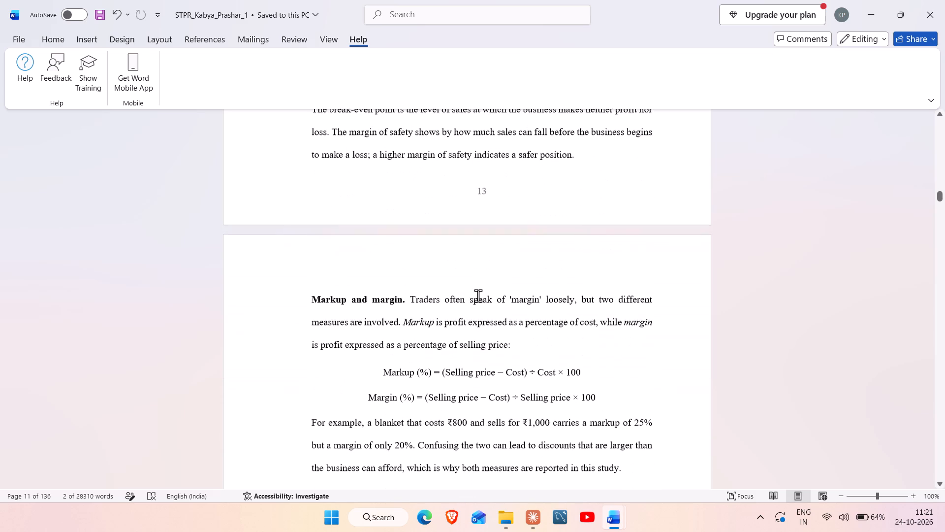
scroll(478, 296, down, 3)
scroll(478, 296, up, 1)
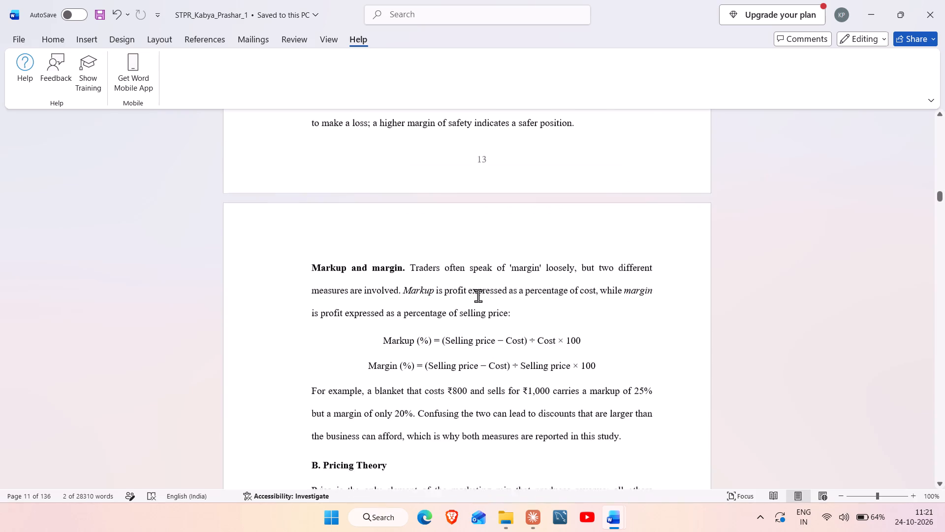
scroll(478, 296, up, 2)
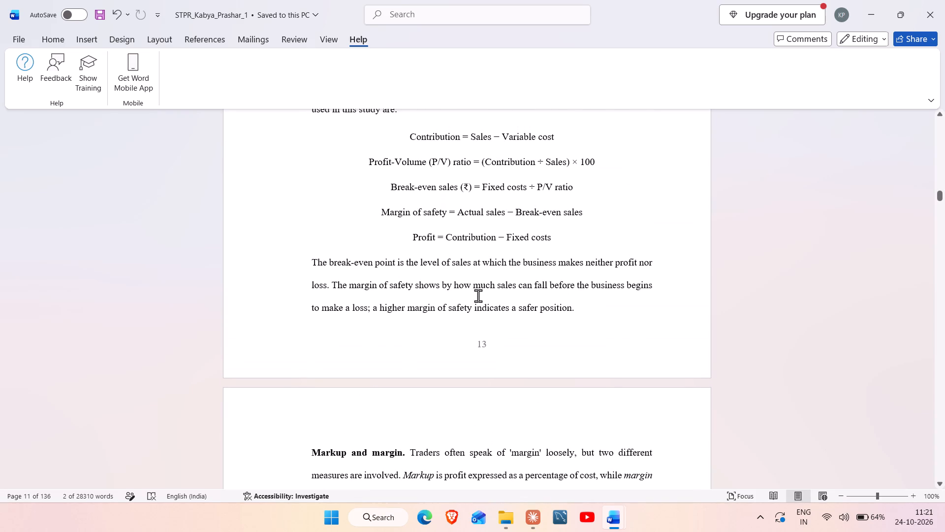
Review the Pricing Theory section and Table 1.7 on pricing methods across its page break, up to the Competitor Analysis heading.
scroll(478, 296, down, 9)
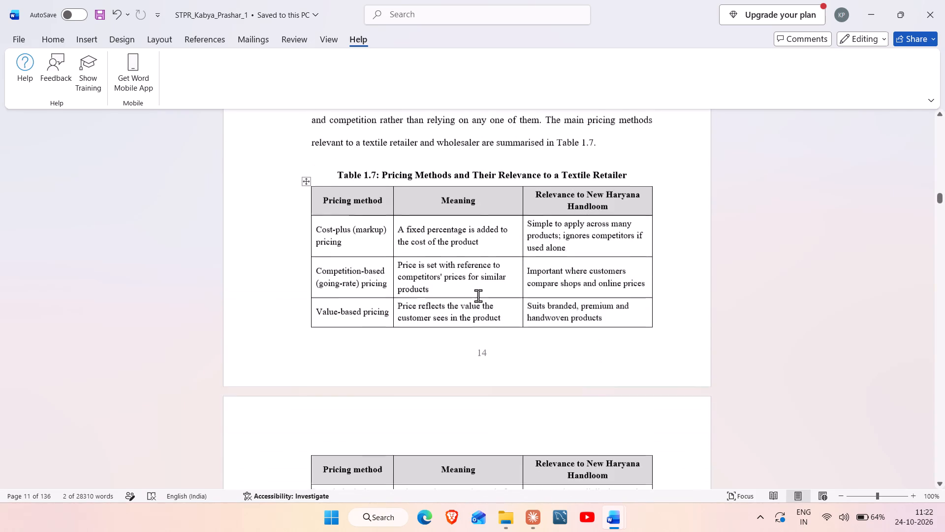
scroll(478, 296, down, 7)
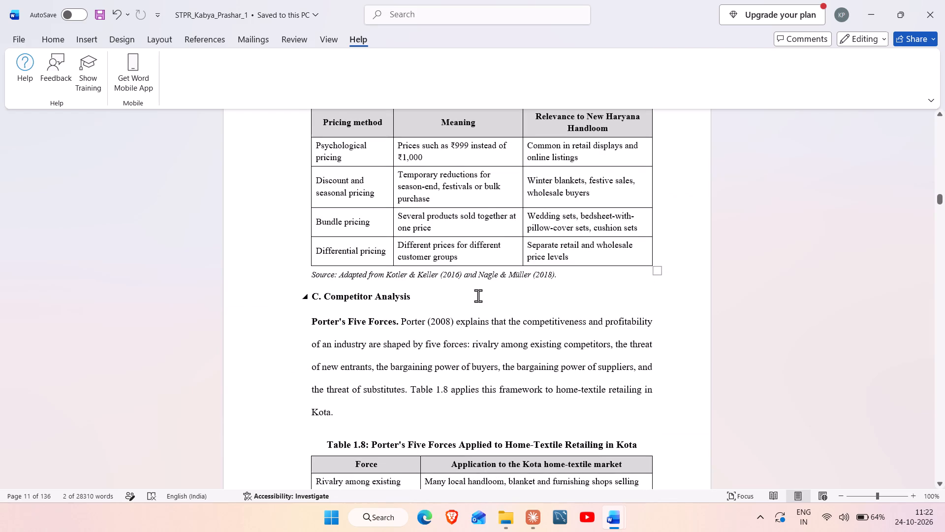
scroll(478, 296, up, 4)
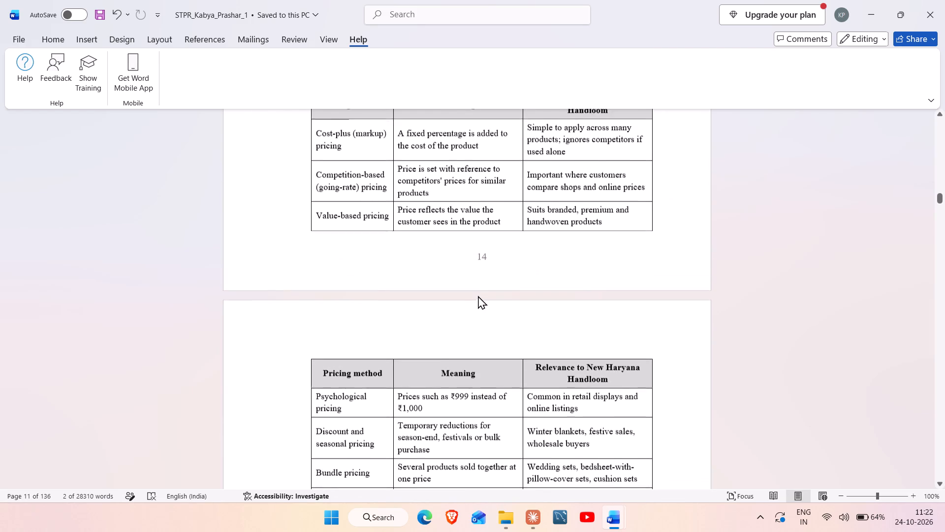
scroll(478, 296, up, 1)
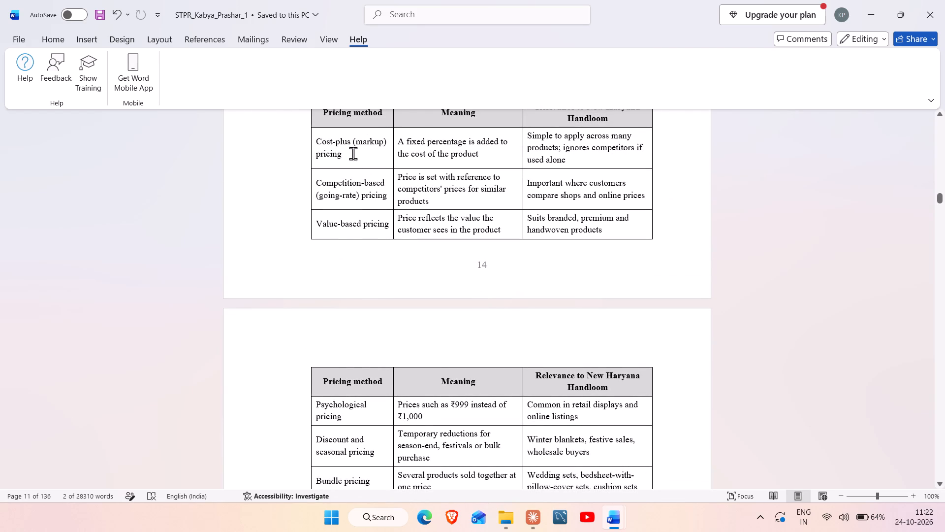
scroll(347, 398, down, 2)
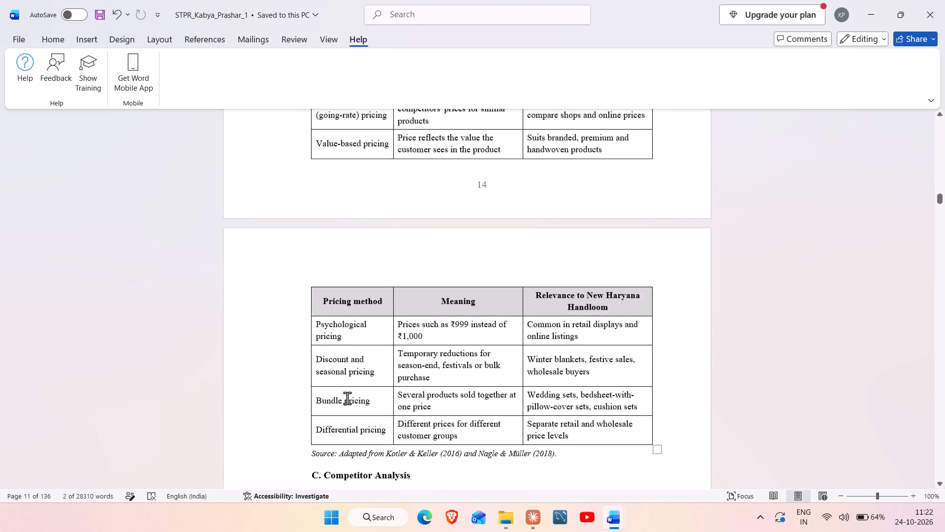
scroll(347, 398, down, 4)
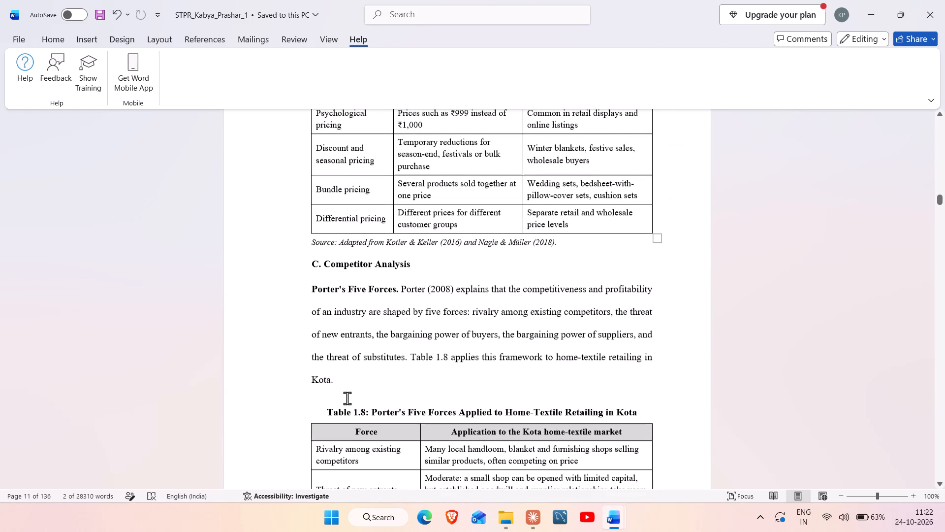
Review the rest of Chapter 1 from Table 1.8, inspecting the Figure 1.1 conceptual framework picture and the Integrated Perspective text.
scroll(347, 398, down, 12)
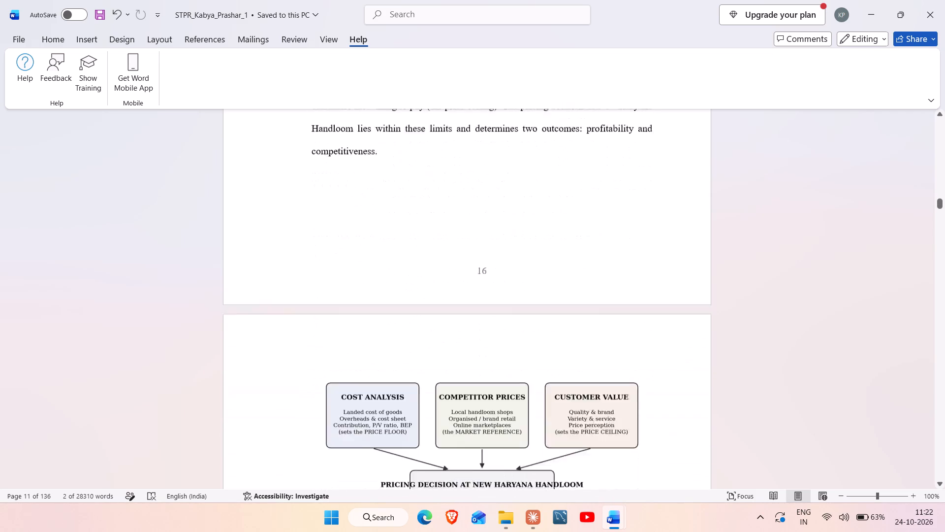
scroll(347, 398, down, 3)
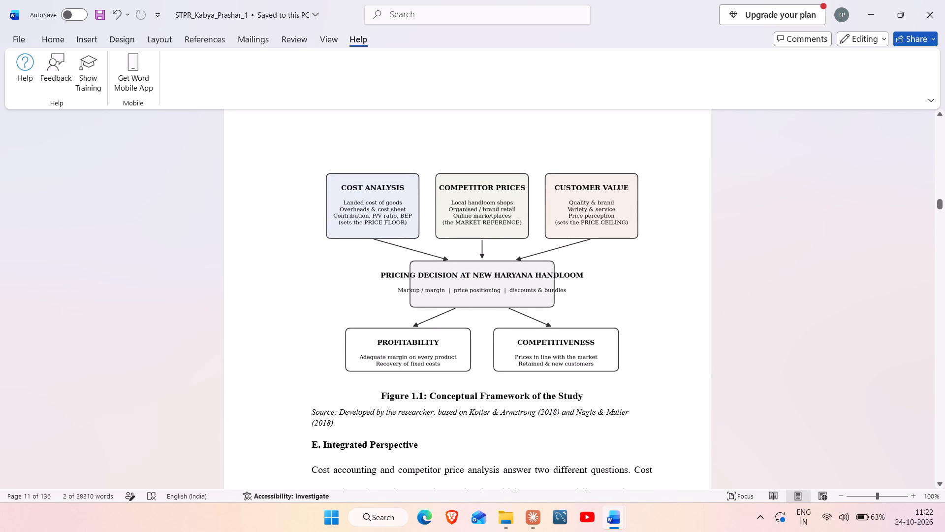
click(417, 278)
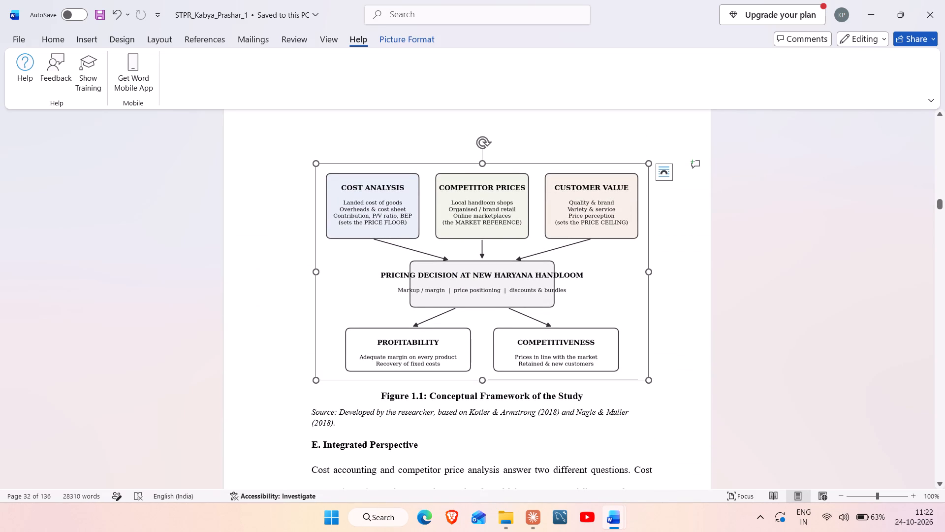
click(800, 261)
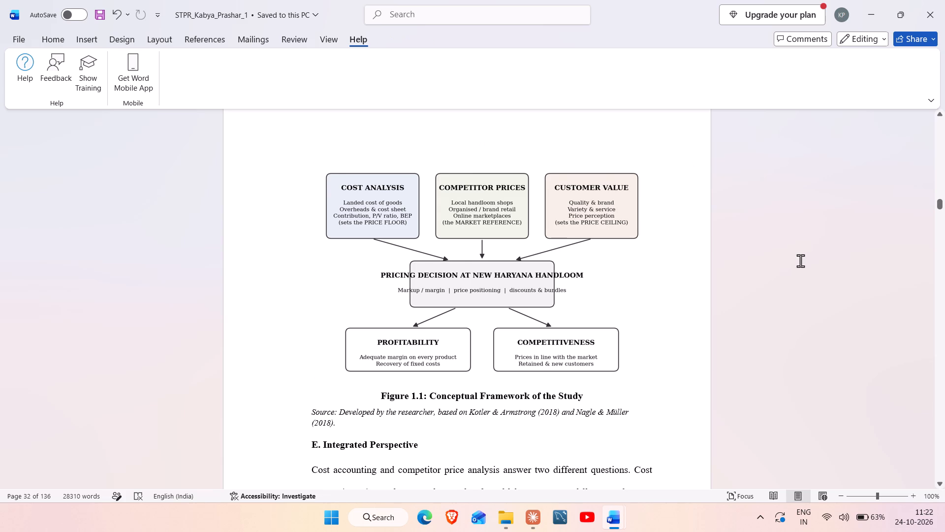
scroll(800, 261, down, 1)
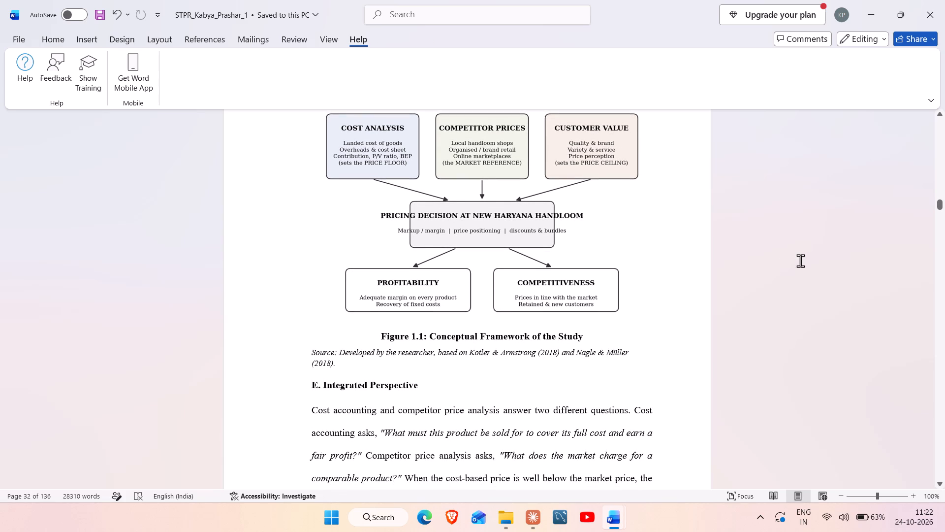
scroll(800, 261, down, 3)
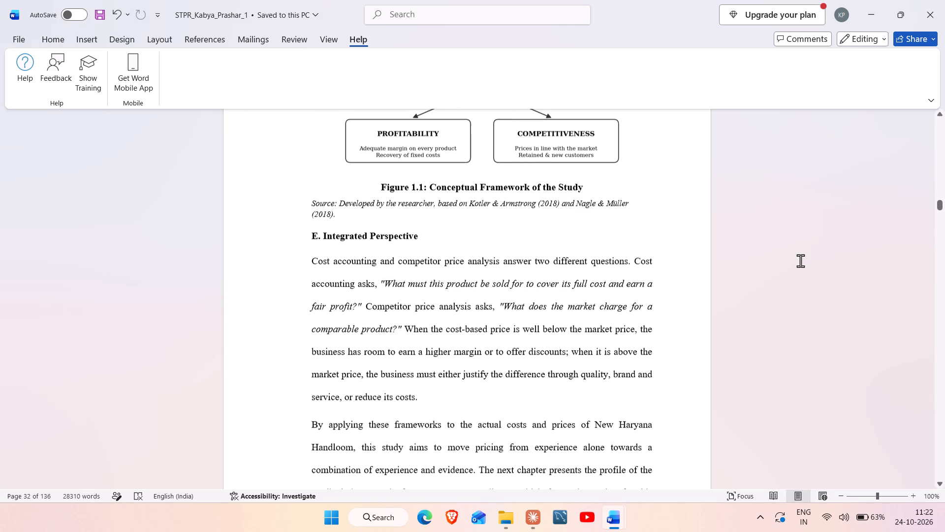
scroll(800, 261, down, 5)
Review Chapter 2 from its title page through the textile industry sections, value chain, distribution channels and GST to the Kota home textile market.
scroll(800, 261, down, 2)
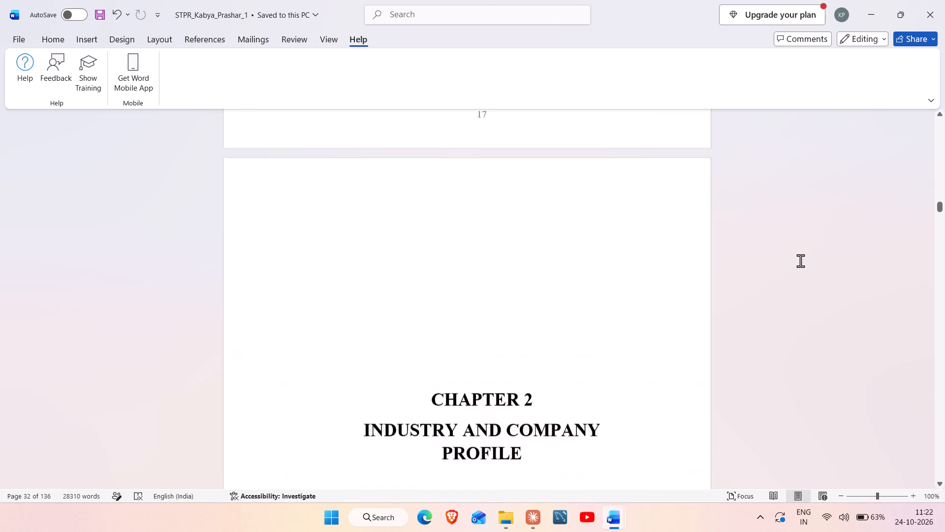
scroll(800, 261, down, 9)
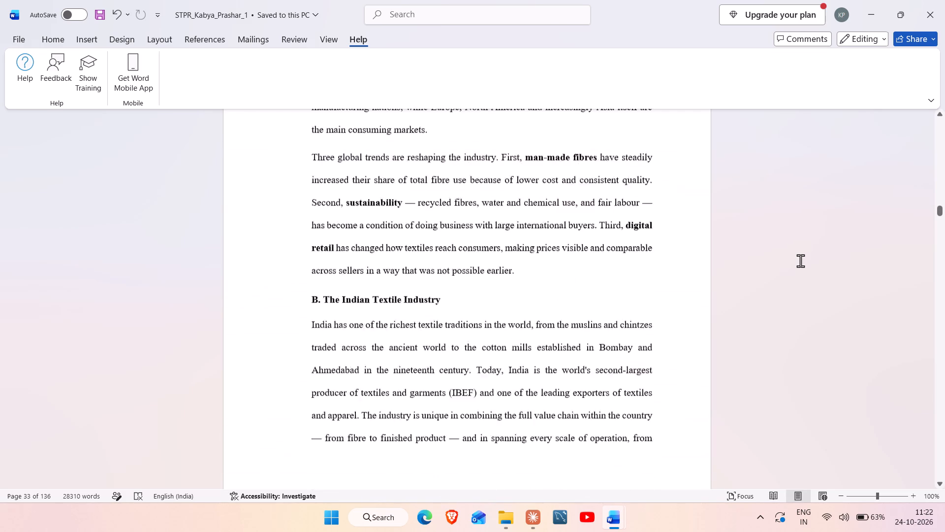
scroll(800, 261, down, 1)
scroll(800, 261, up, 4)
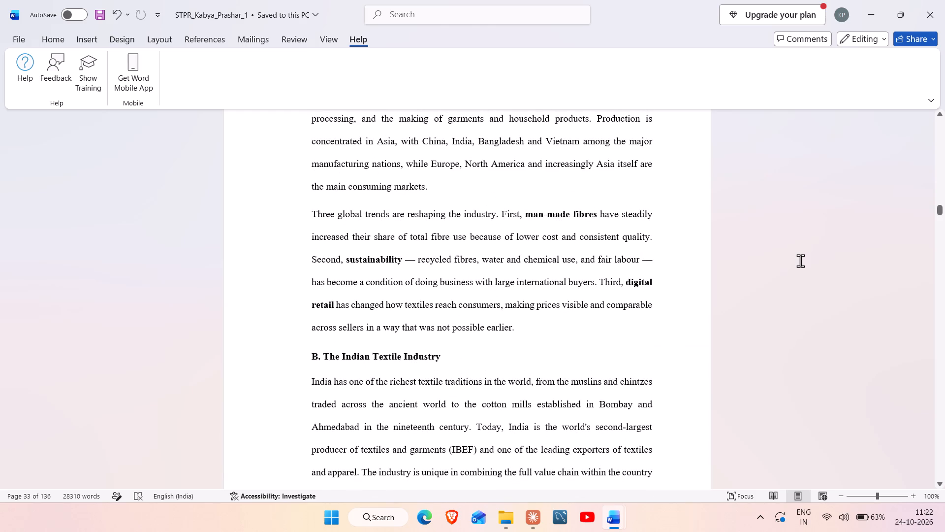
scroll(800, 261, down, 11)
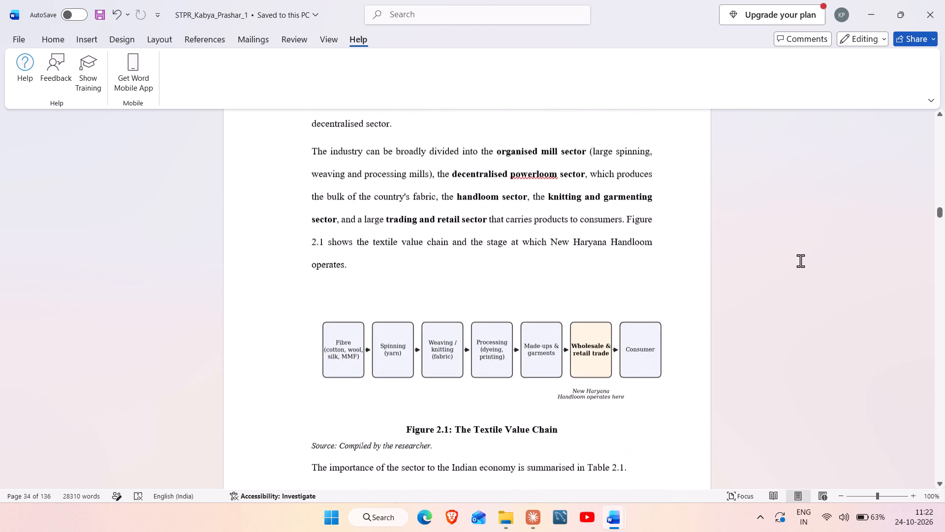
scroll(800, 261, down, 4)
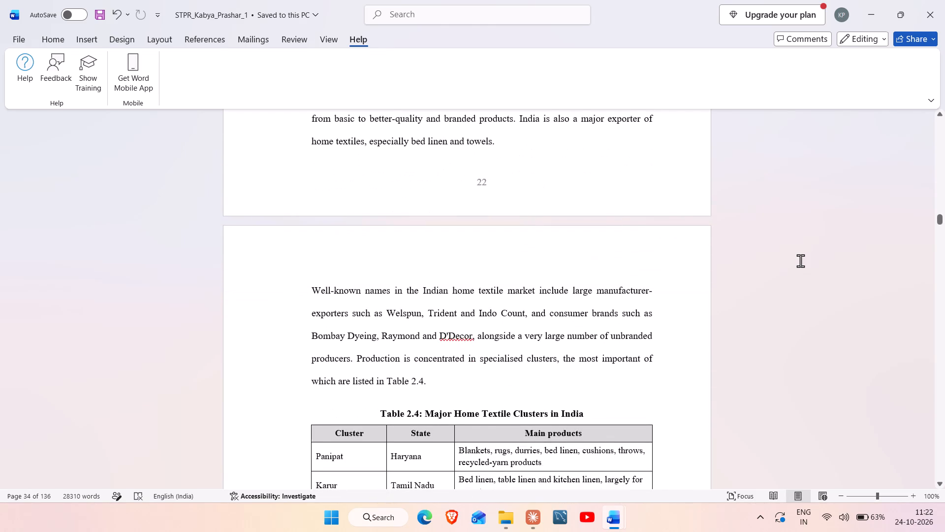
scroll(800, 261, down, 11)
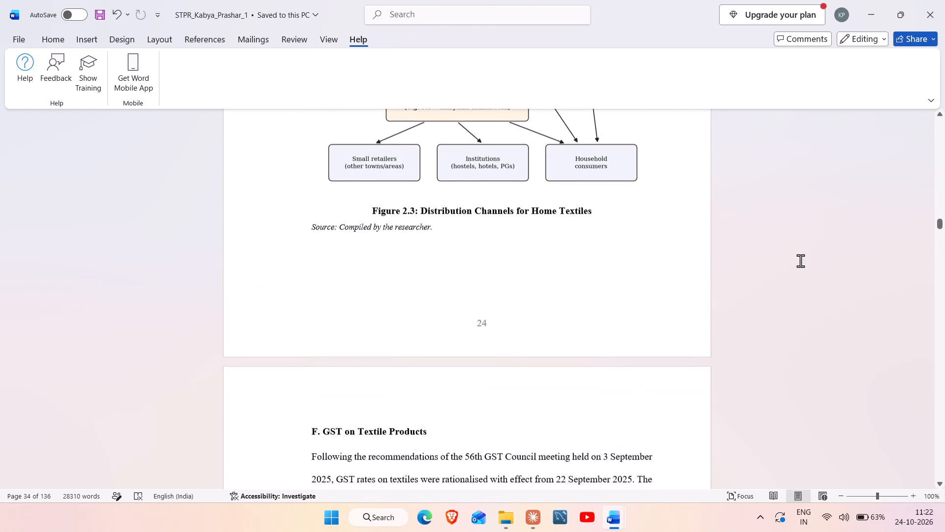
scroll(800, 261, down, 9)
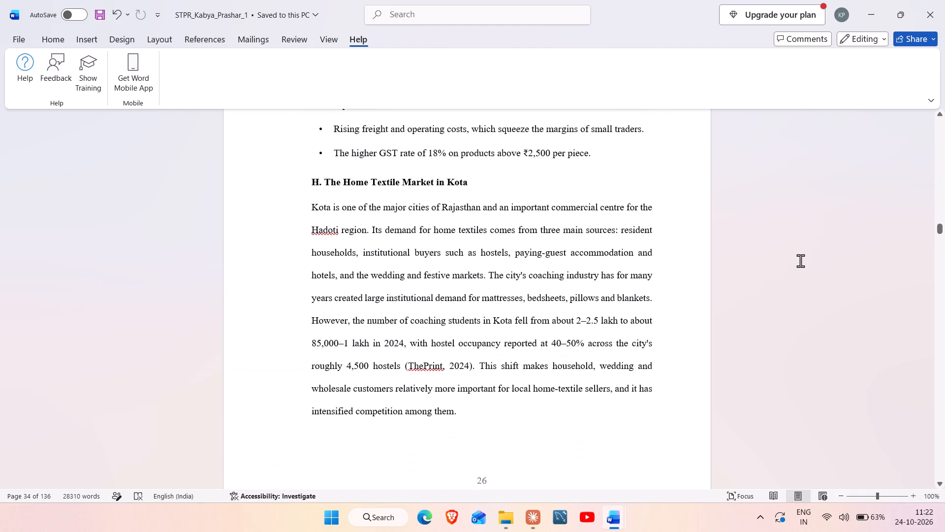
Review the company profile pages on business background, product range, sourcing, purchase-to-sale cycle and GST compliance, through Table 2.14 on selected competitors.
scroll(800, 261, down, 10)
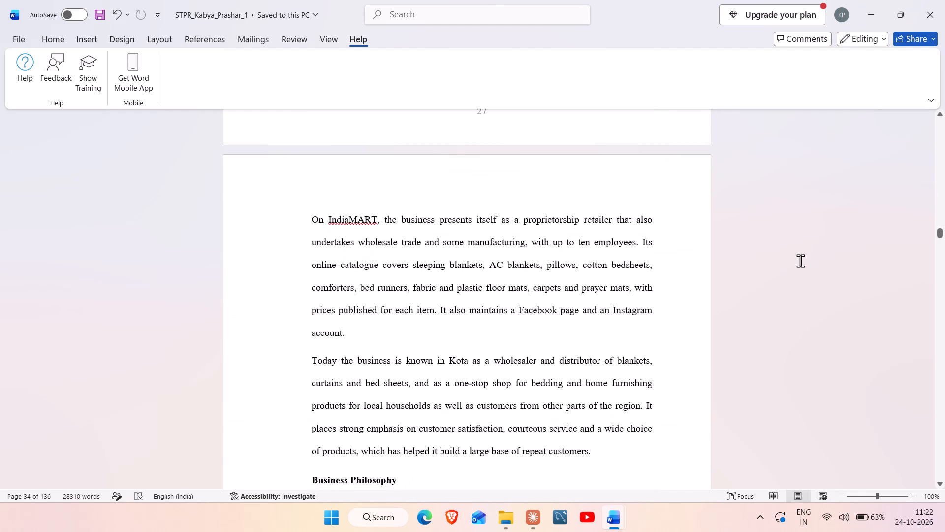
scroll(800, 261, down, 8)
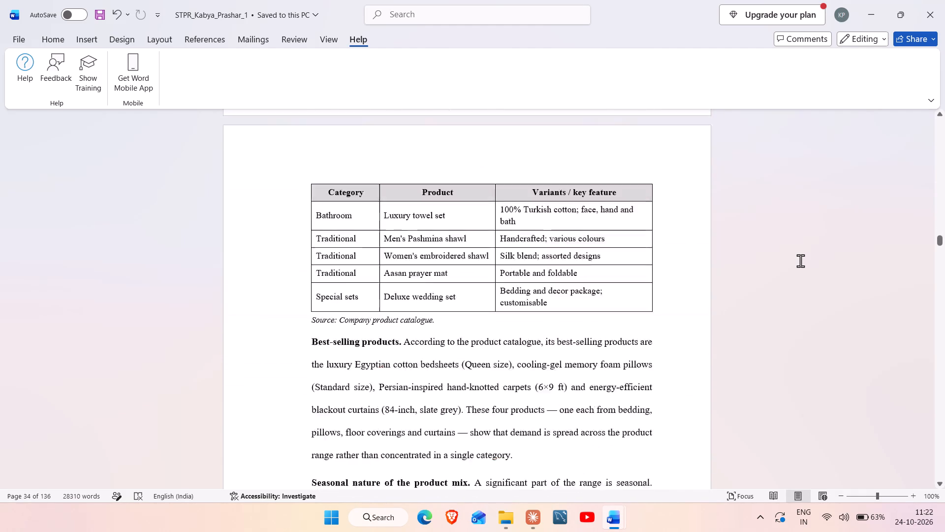
scroll(800, 261, down, 6)
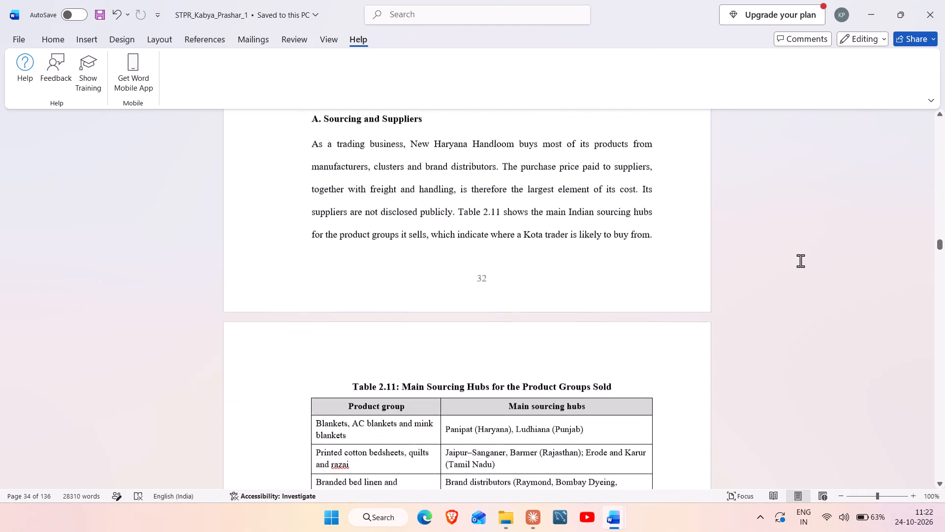
scroll(800, 261, down, 6)
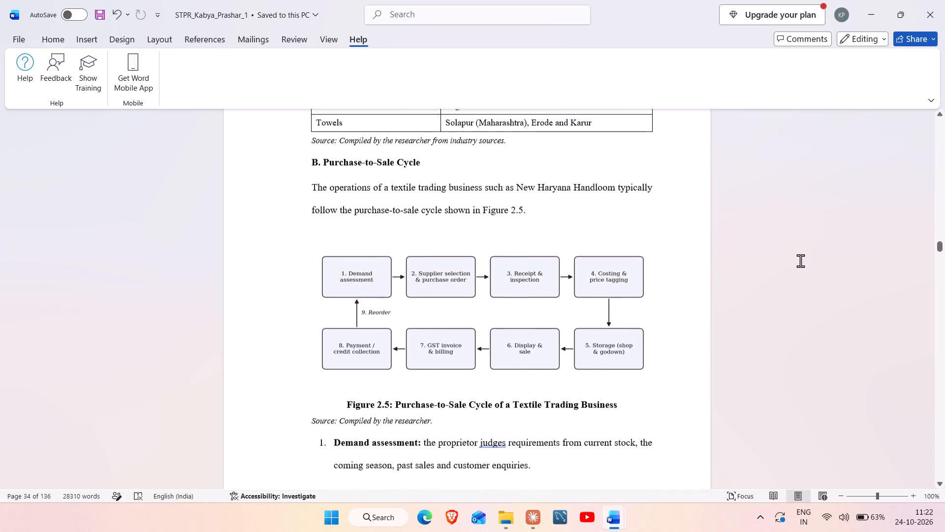
scroll(800, 261, down, 7)
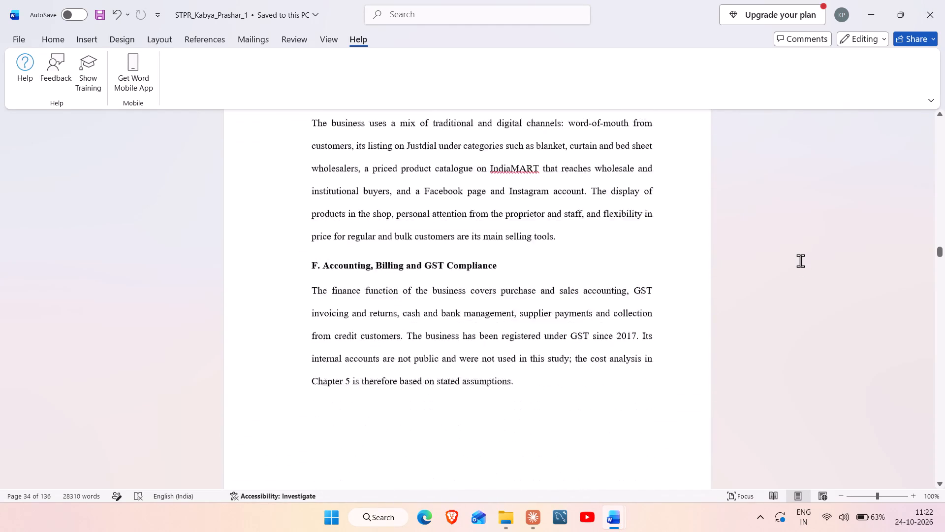
scroll(800, 261, down, 5)
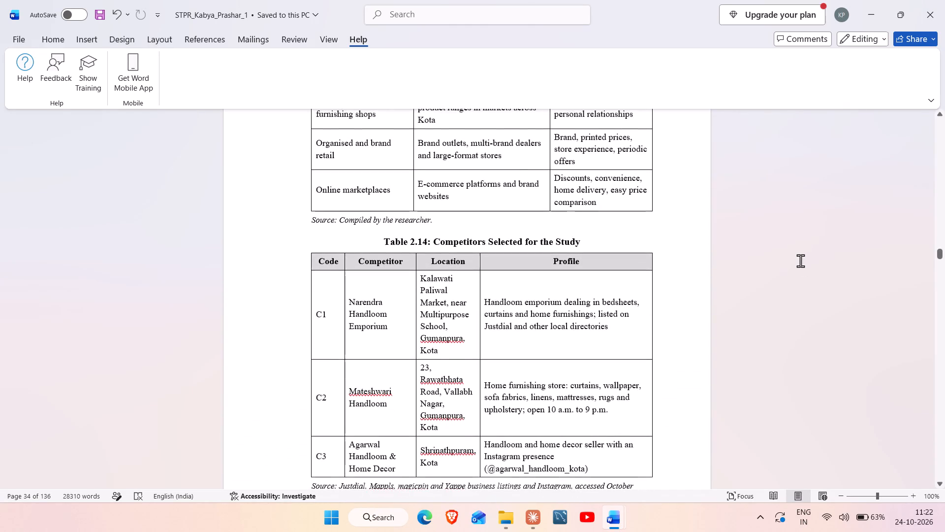
Review the rest of Chapter 2 from Table 2.14 through the SWOT analysis and Financial Overview to the Chapter 3 title page.
scroll(800, 261, down, 1)
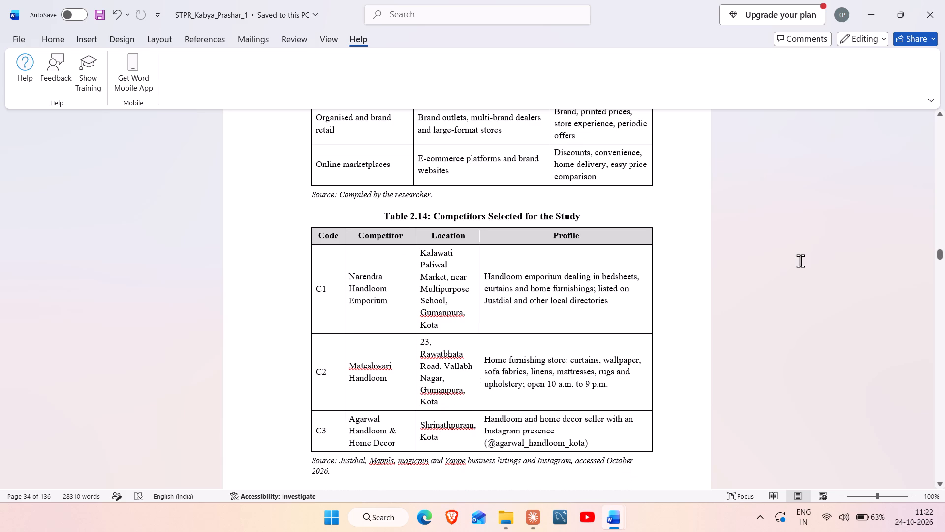
scroll(800, 261, down, 3)
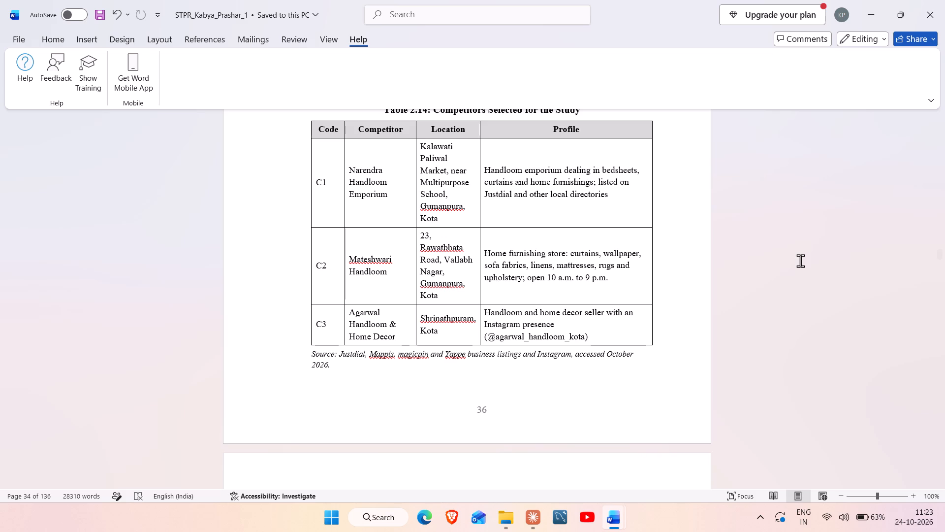
scroll(800, 261, down, 11)
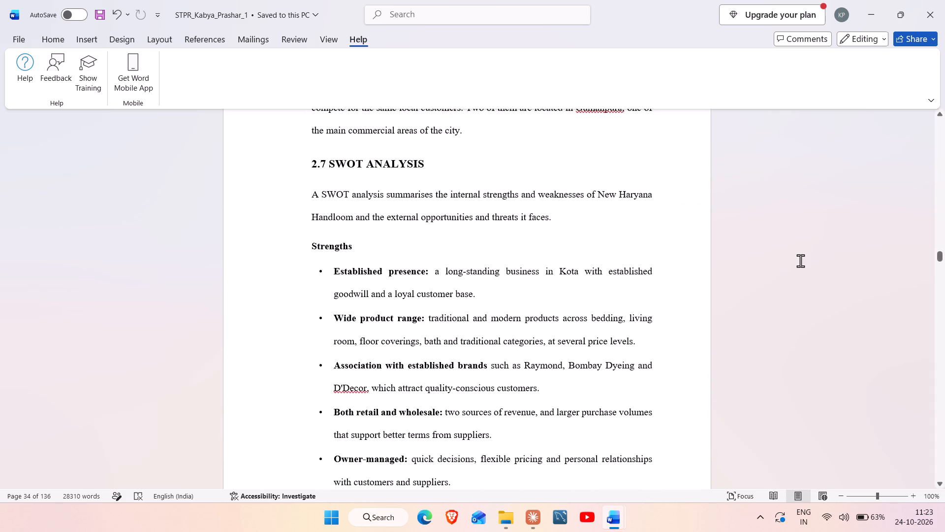
scroll(800, 261, down, 4)
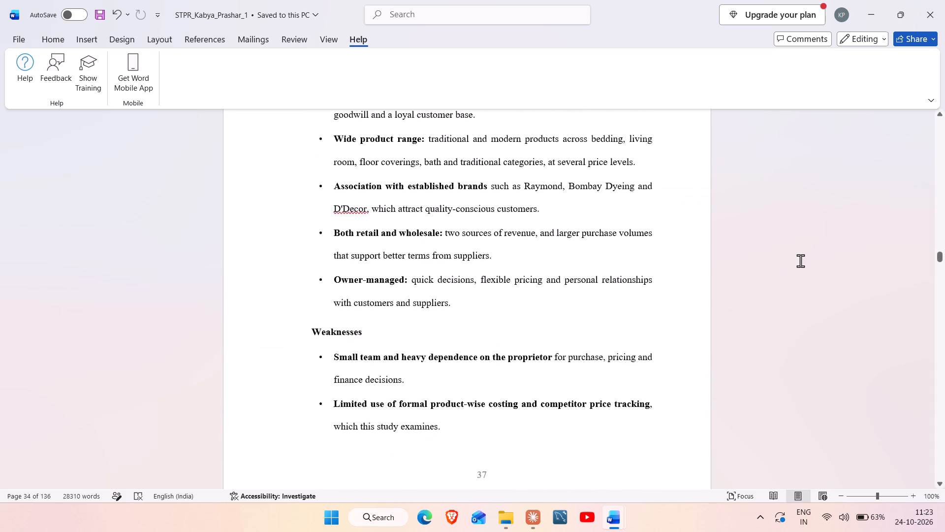
scroll(800, 261, down, 8)
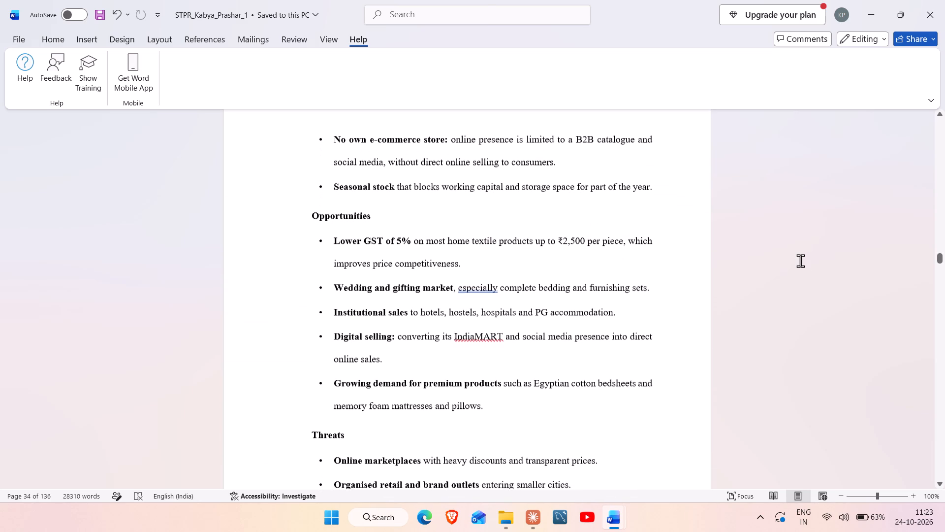
scroll(800, 261, down, 3)
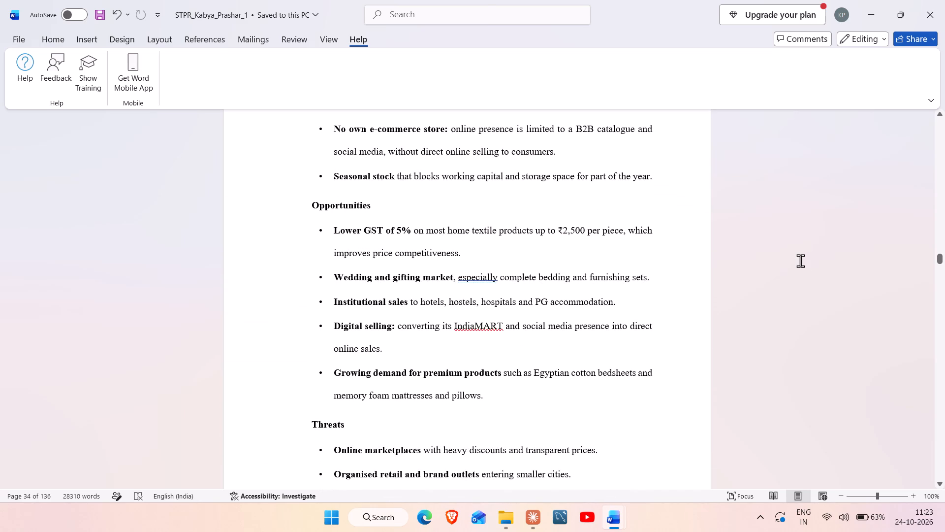
scroll(800, 261, down, 3)
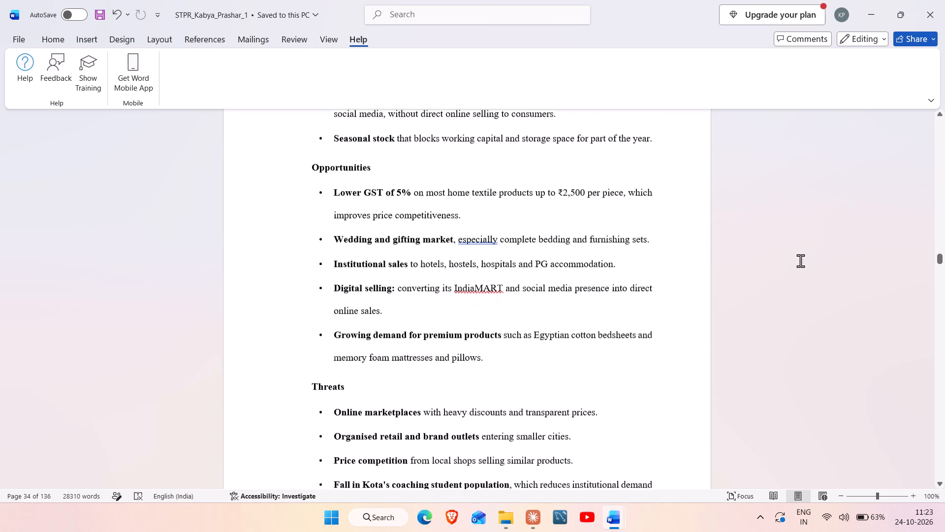
scroll(800, 261, down, 2)
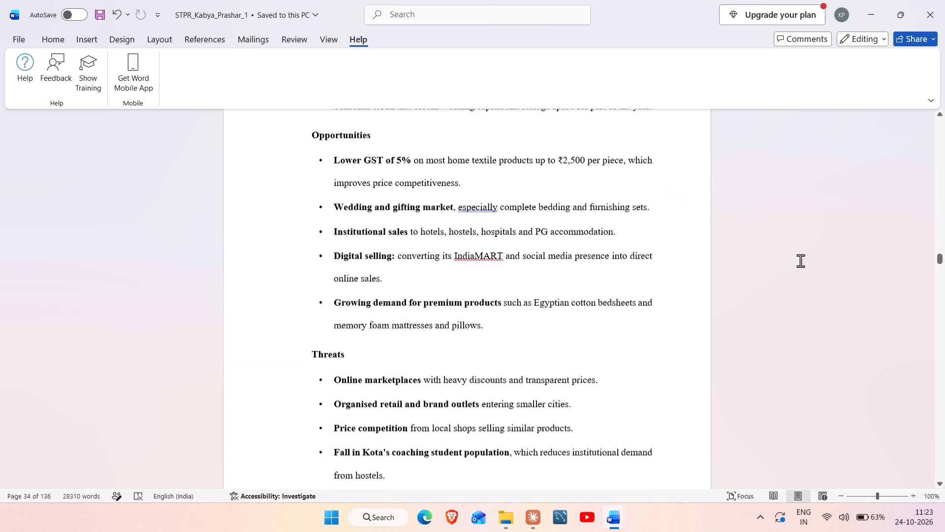
scroll(800, 261, down, 14)
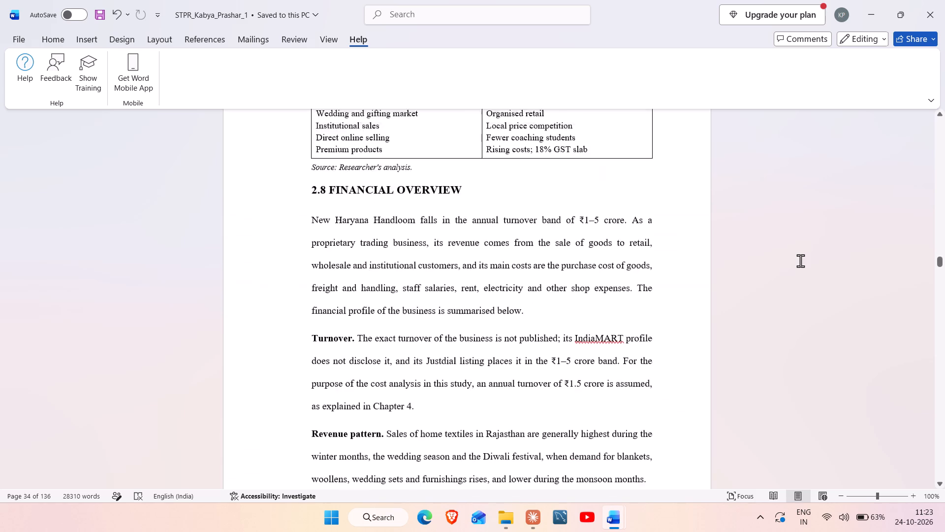
scroll(800, 261, down, 11)
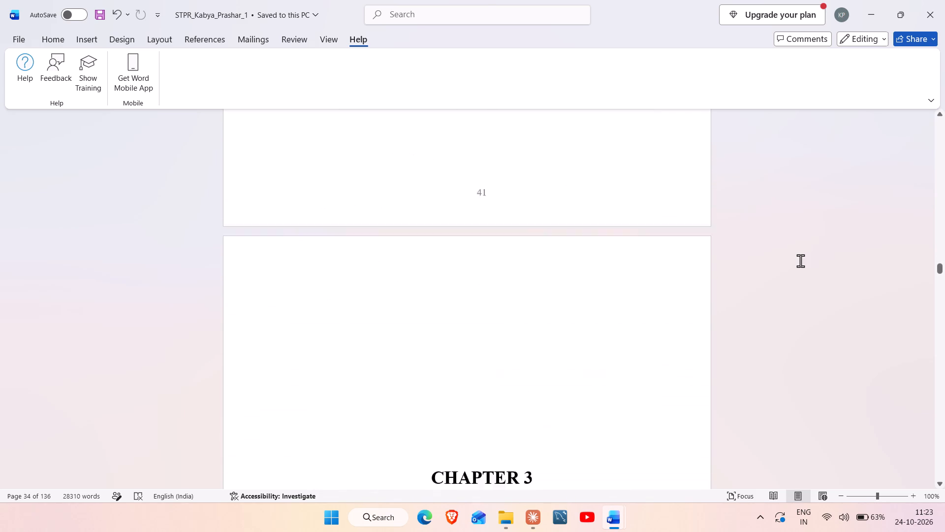
Review Chapter 3 through its four literature themes, the individual study reviews, Table 3.1 and the research gaps A to E.
scroll(800, 261, down, 10)
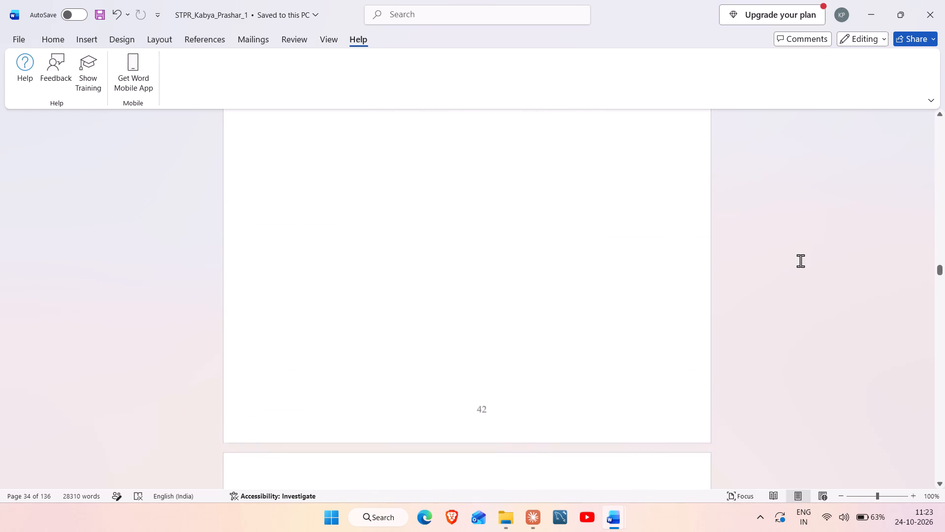
scroll(800, 261, down, 10)
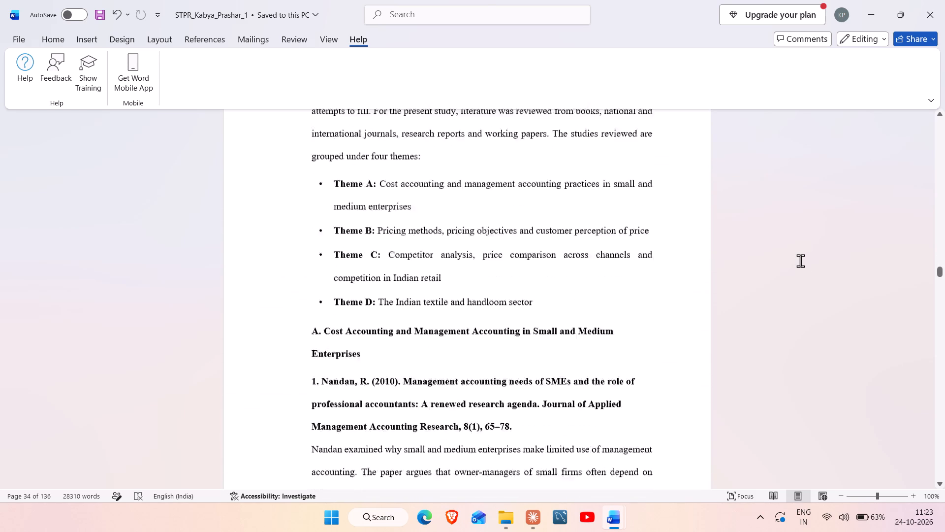
scroll(800, 261, down, 12)
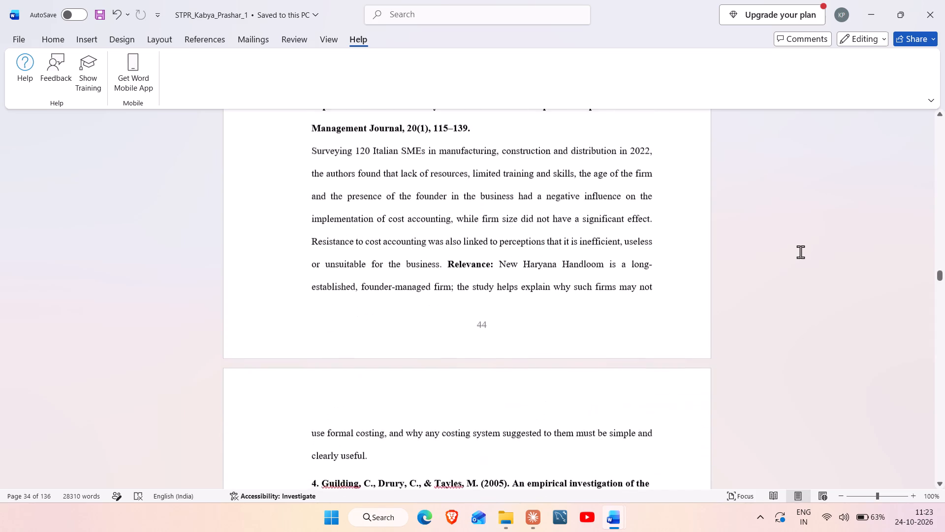
scroll(800, 252, down, 14)
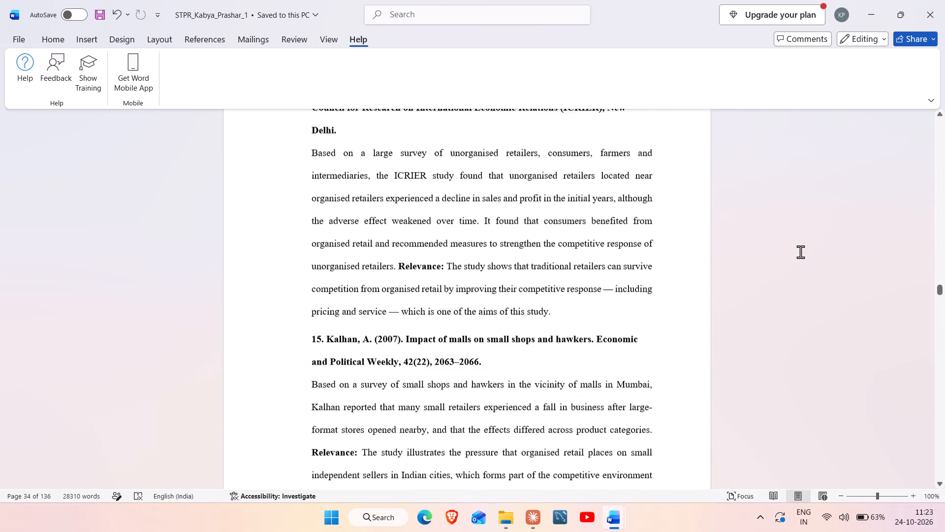
scroll(800, 252, down, 13)
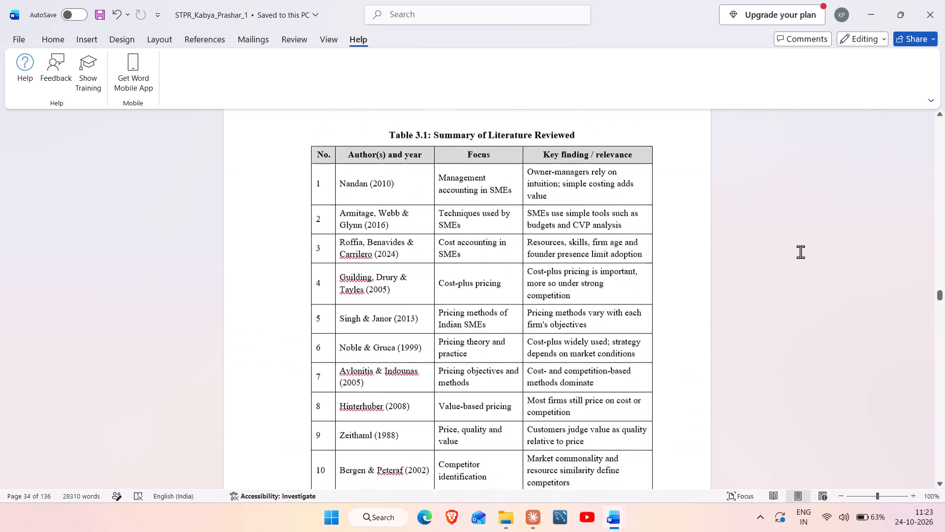
scroll(800, 252, down, 13)
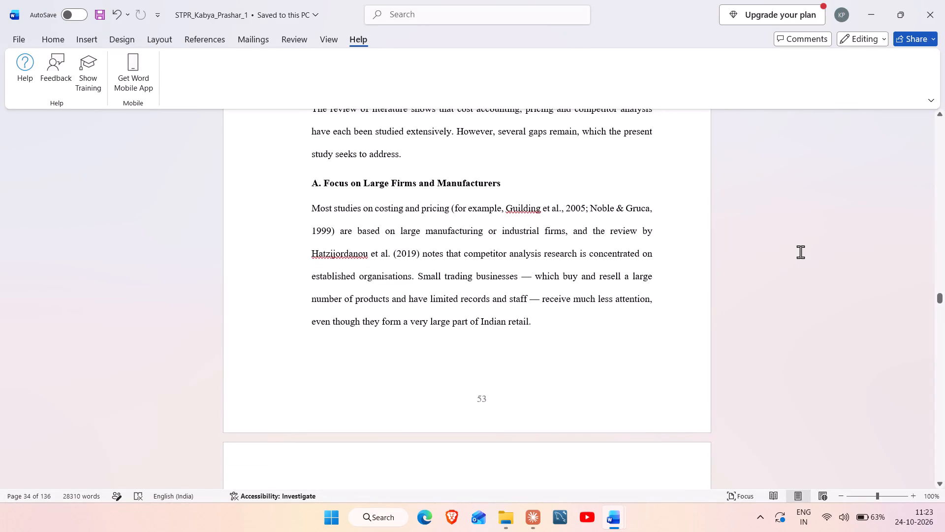
scroll(800, 252, down, 8)
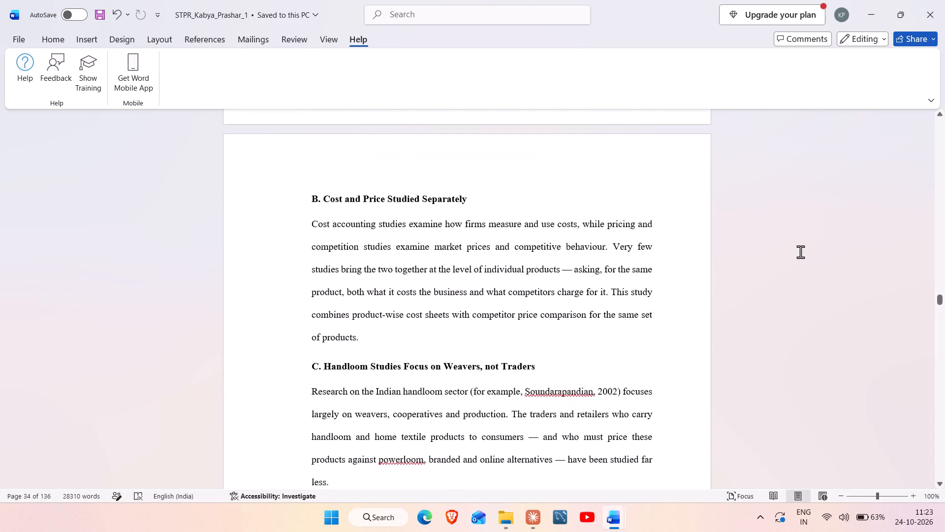
scroll(800, 252, down, 12)
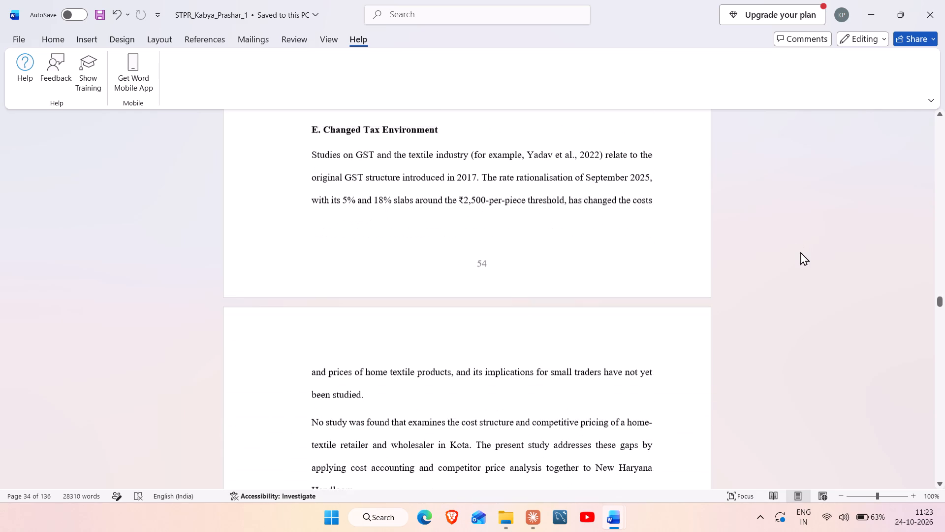
scroll(800, 252, down, 12)
Review Chapter 4 from its title page through the methodology, Figure 4.1, research type, sampling tables and cost analysis formulas.
scroll(800, 252, up, 1)
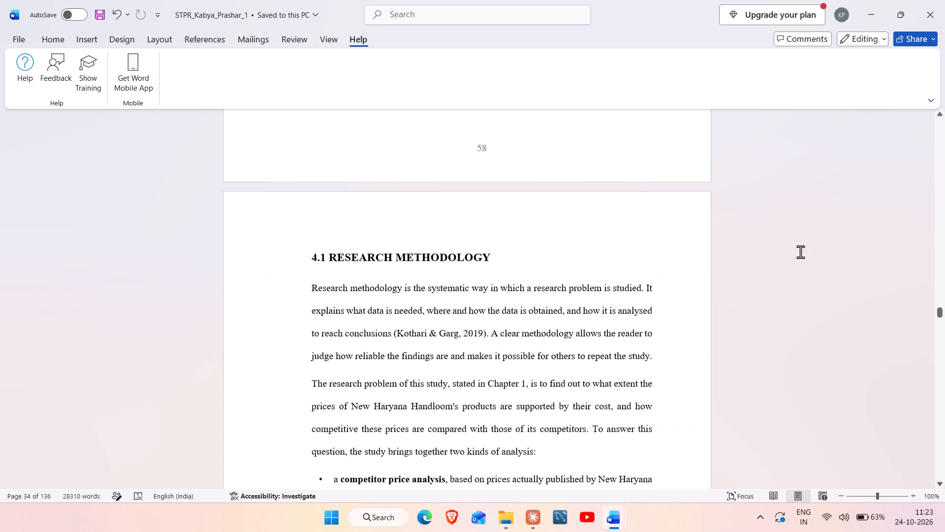
scroll(800, 252, up, 2)
scroll(800, 252, down, 9)
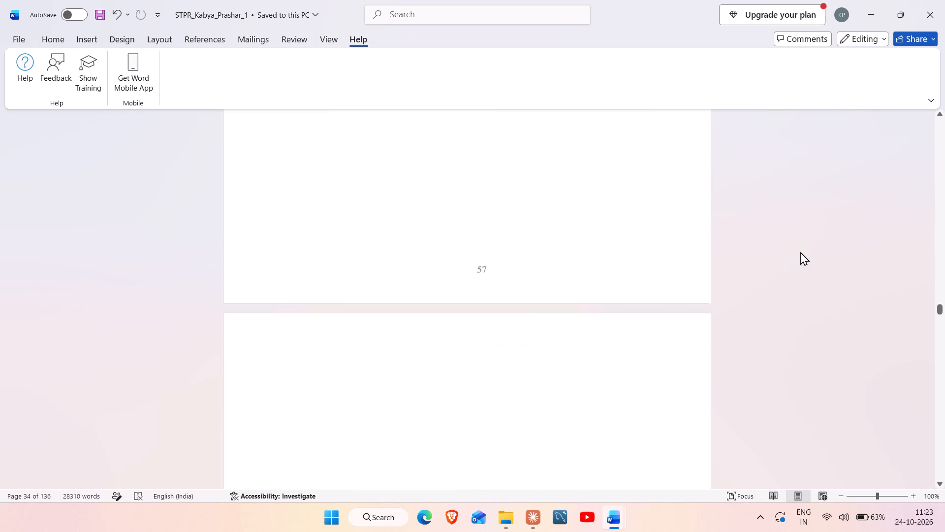
scroll(800, 252, down, 10)
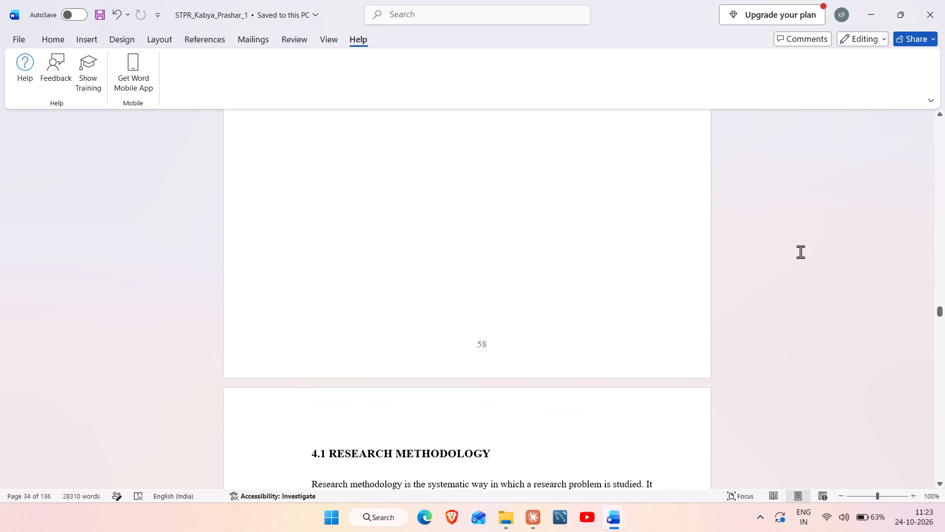
click(800, 252)
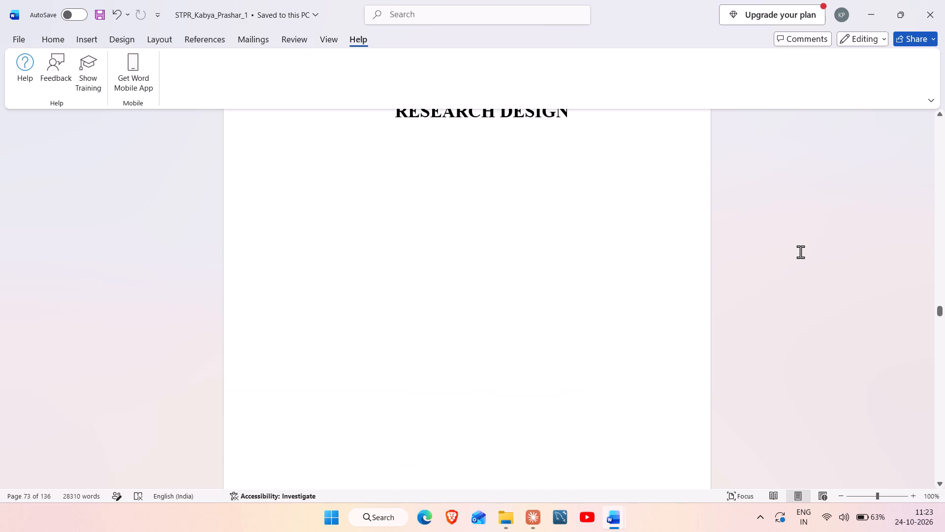
scroll(800, 252, down, 6)
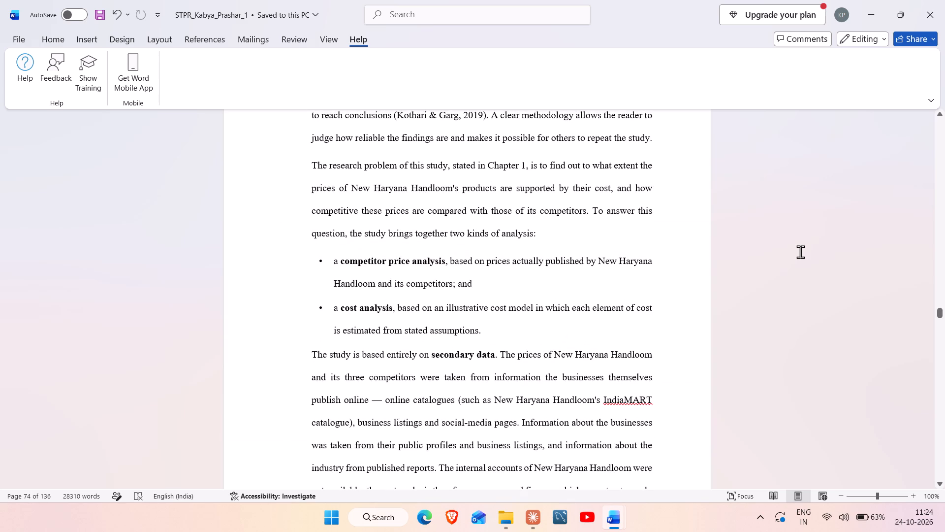
scroll(800, 252, down, 9)
scroll(800, 252, up, 5)
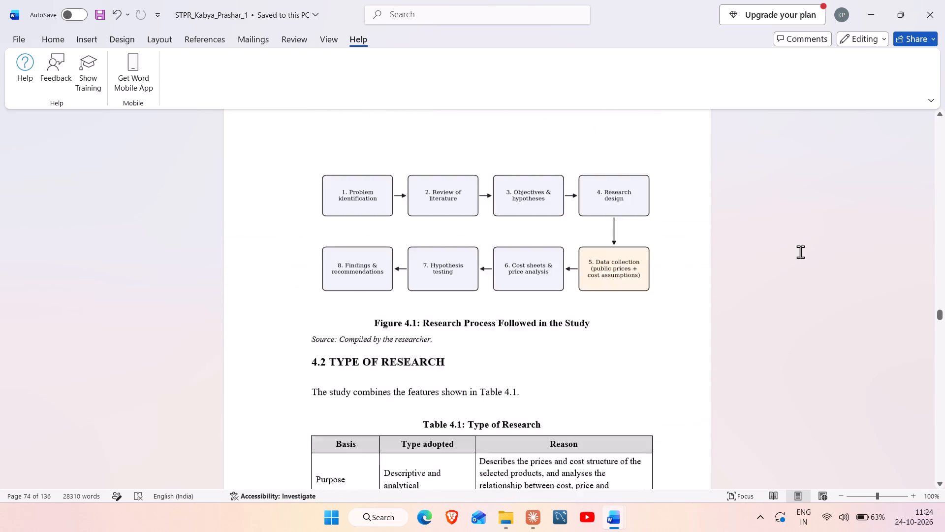
scroll(800, 252, up, 2)
scroll(800, 252, down, 3)
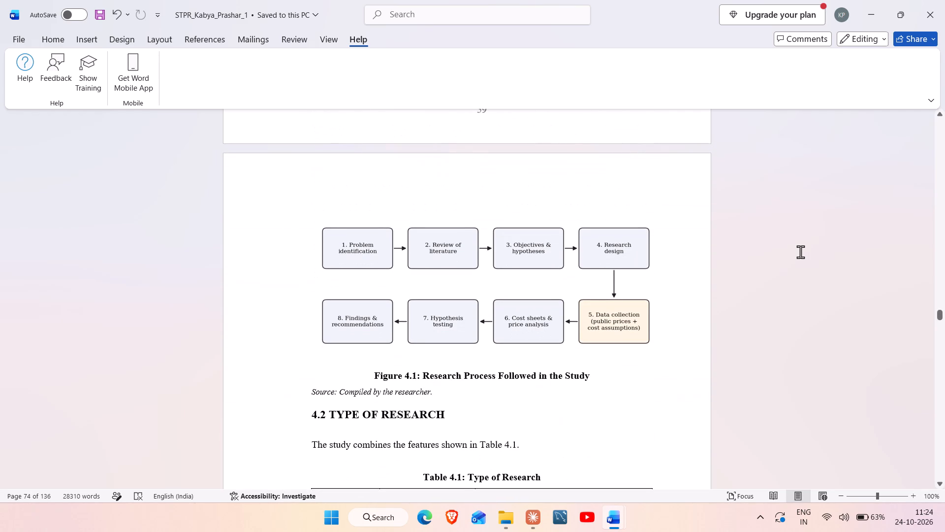
scroll(800, 252, down, 12)
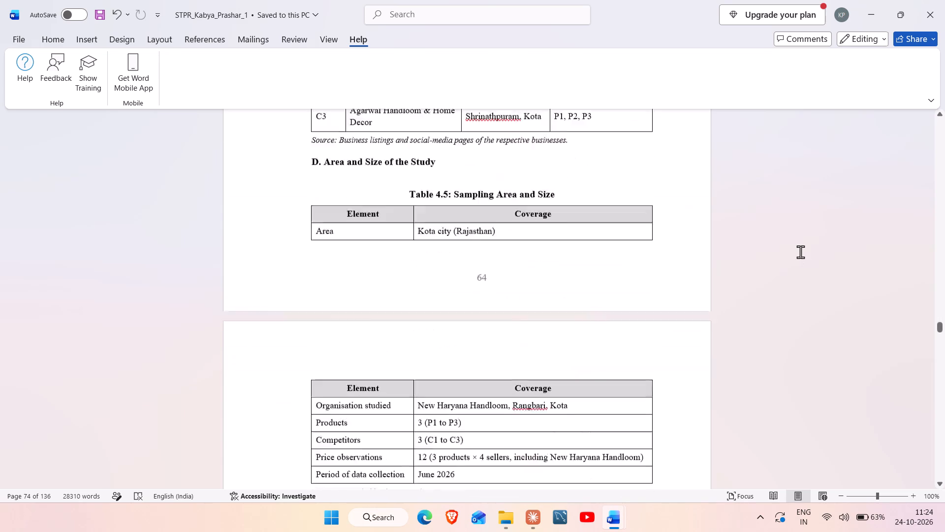
scroll(800, 252, down, 14)
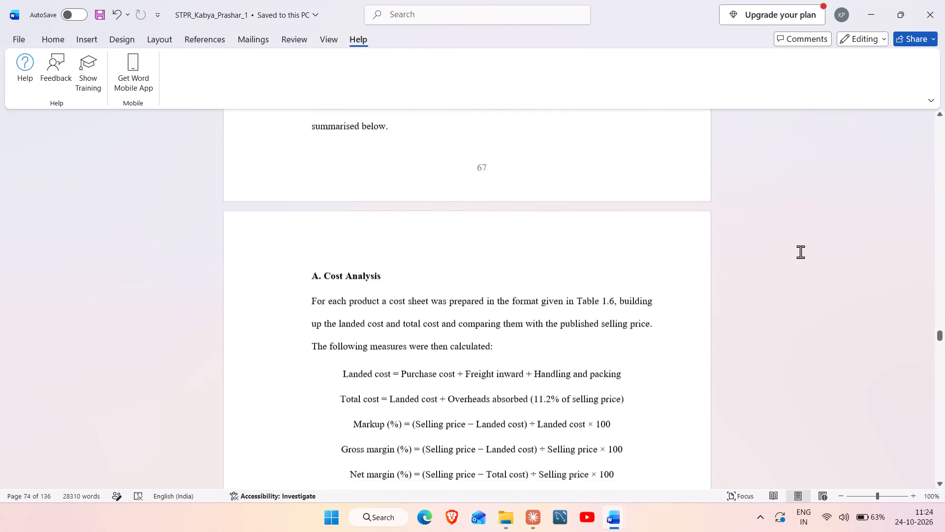
scroll(800, 252, down, 7)
scroll(800, 252, up, 2)
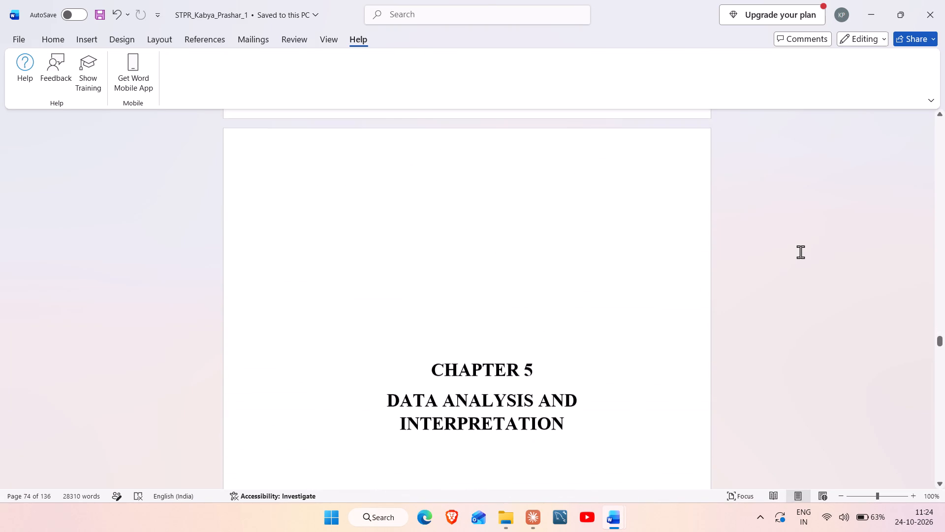
Review Chapter 5 from its title page through the bedsheet, pillow and towel cost sheets and Table 5.4 to the Price Floor section.
scroll(800, 252, down, 6)
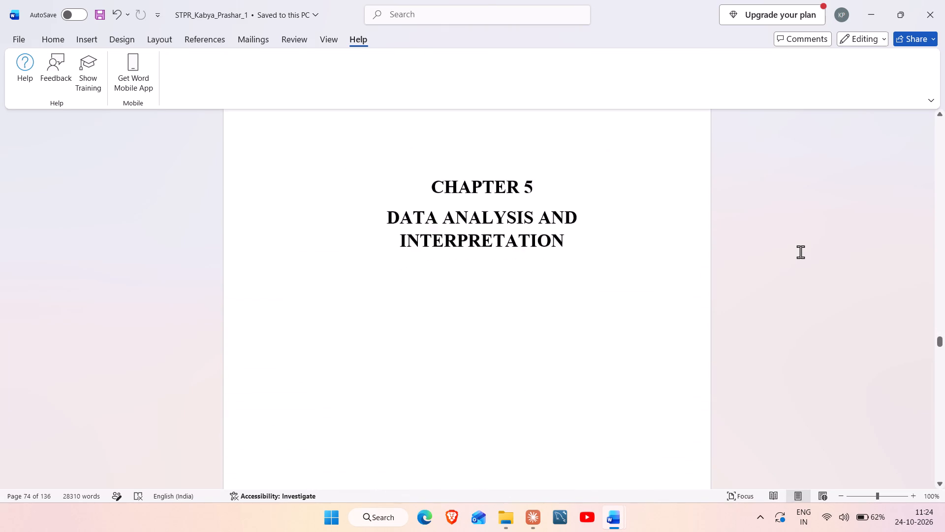
scroll(800, 252, down, 8)
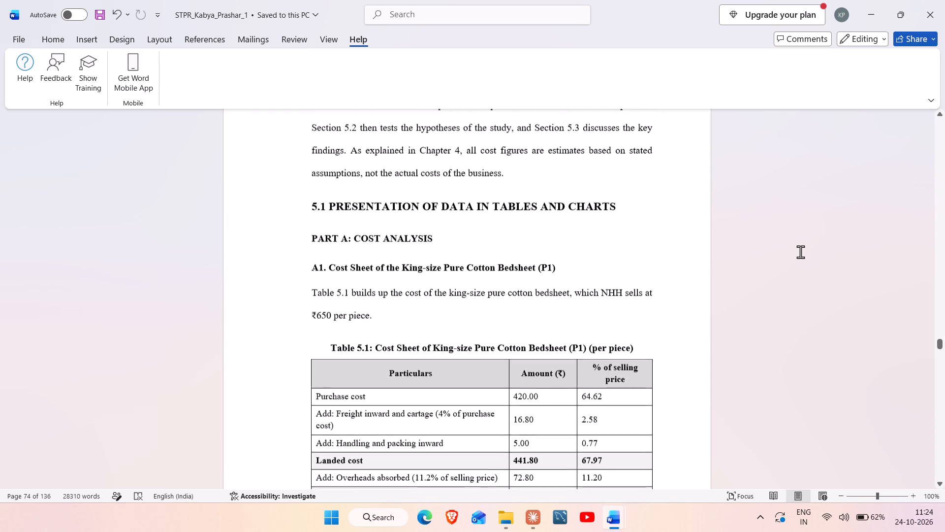
scroll(800, 252, down, 8)
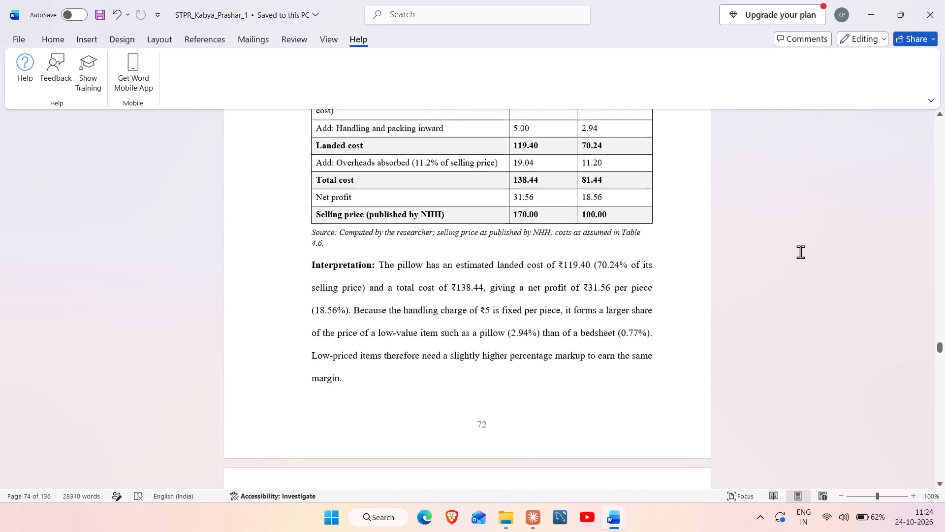
scroll(800, 252, down, 8)
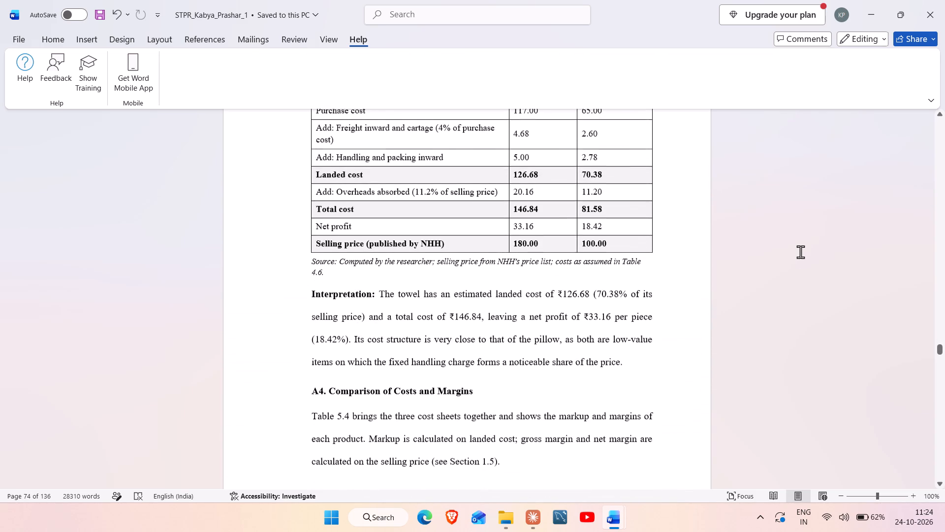
scroll(800, 252, down, 3)
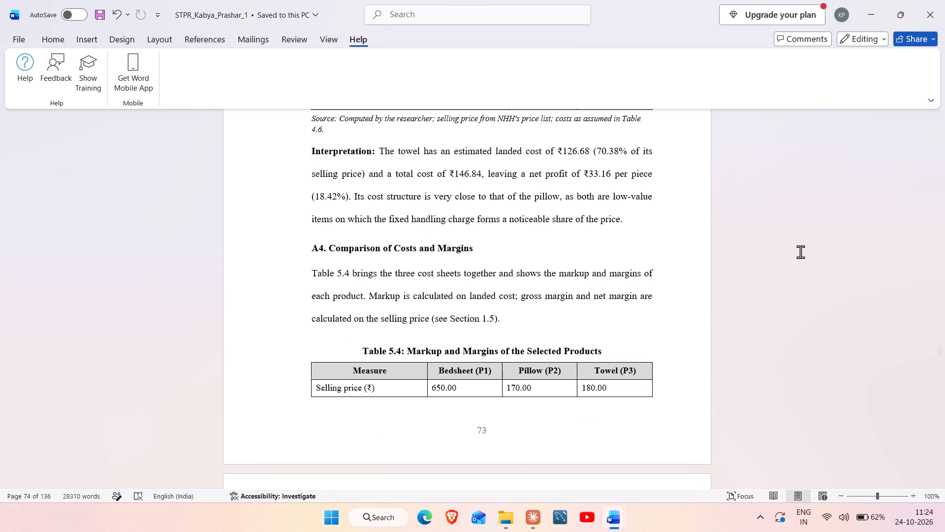
scroll(800, 252, down, 12)
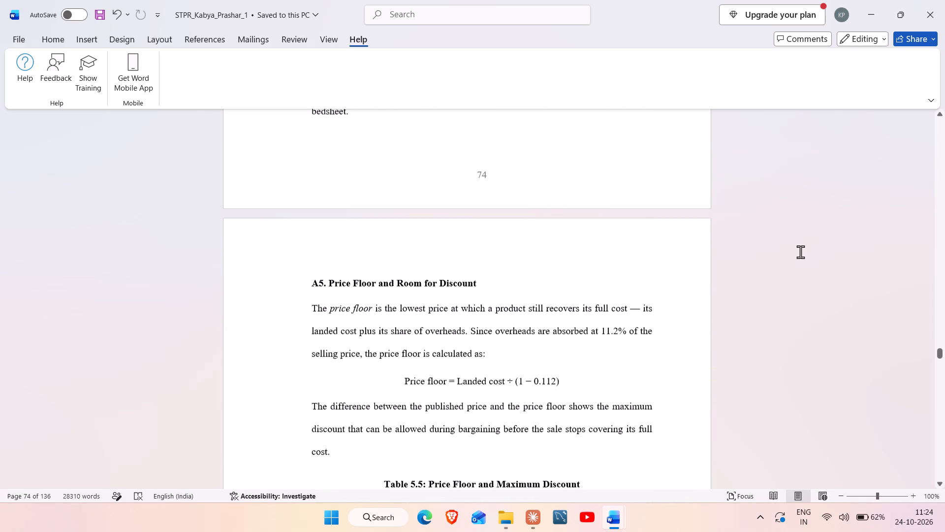
Review the rest of Chapter 5 Part A from Price Floor through overheads, the break-even chart and Sensitivity Analysis to the Part B heading.
scroll(800, 252, down, 11)
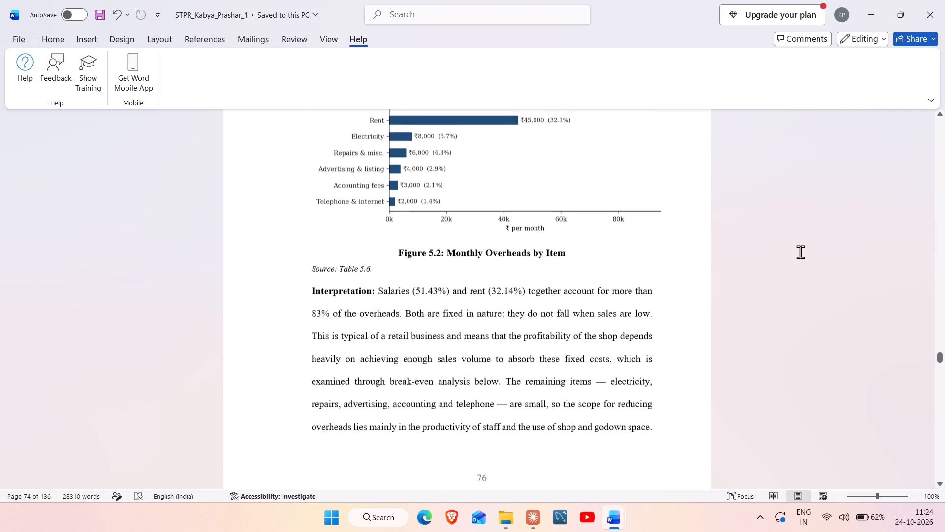
scroll(800, 252, down, 11)
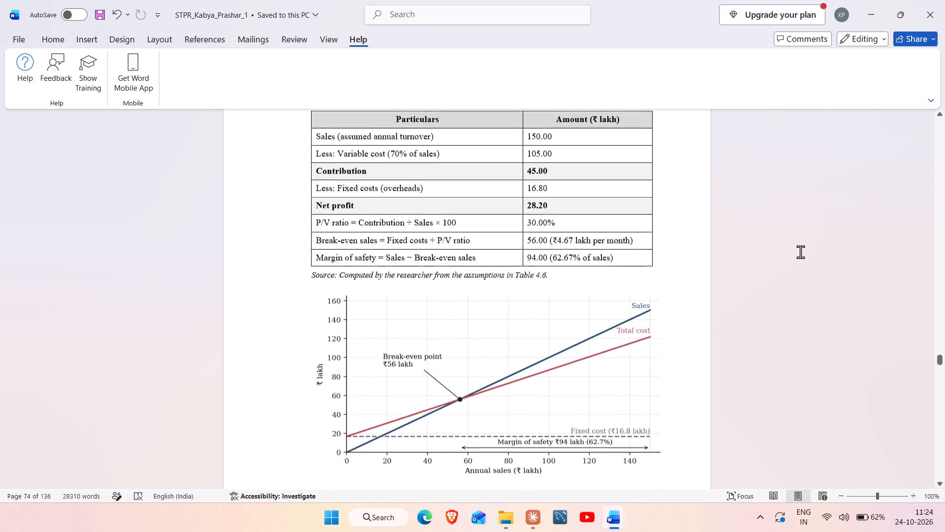
scroll(800, 252, down, 7)
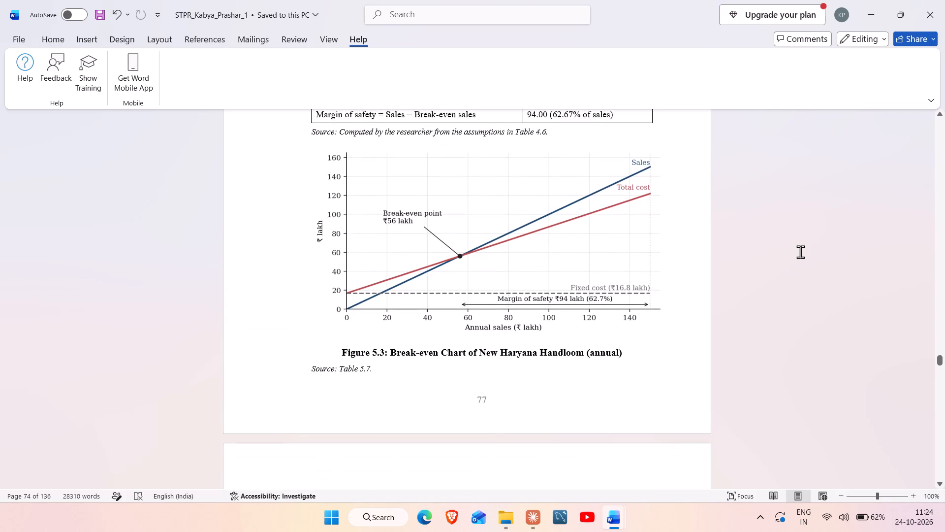
scroll(800, 252, down, 14)
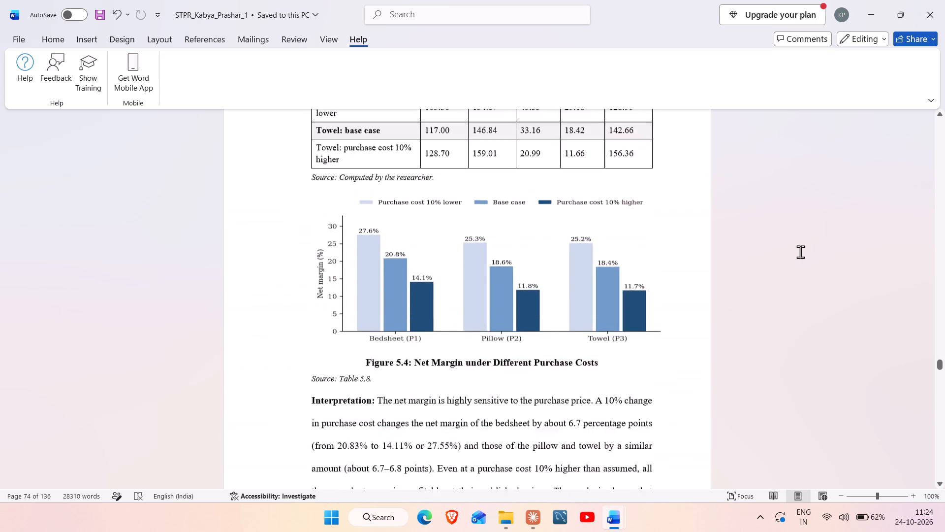
scroll(800, 252, up, 1)
scroll(800, 252, down, 1)
scroll(800, 252, up, 2)
scroll(800, 252, down, 2)
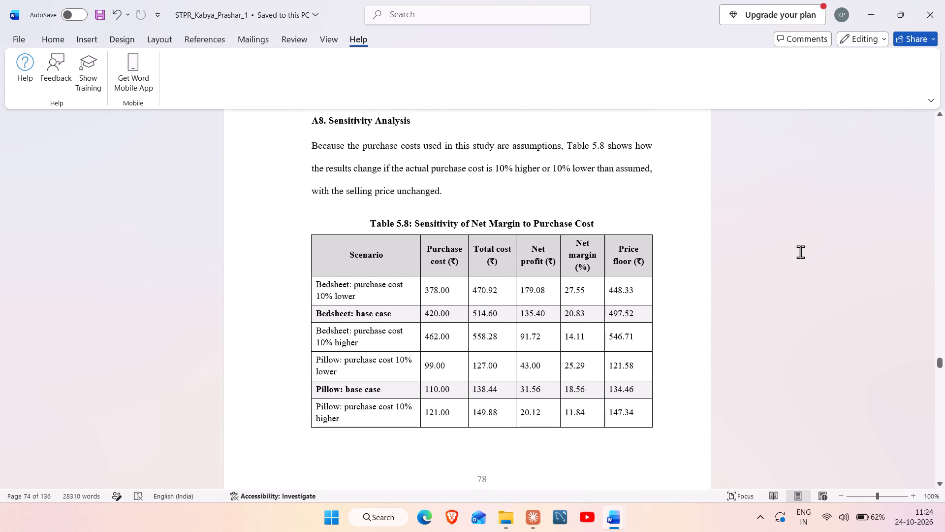
scroll(800, 252, down, 2)
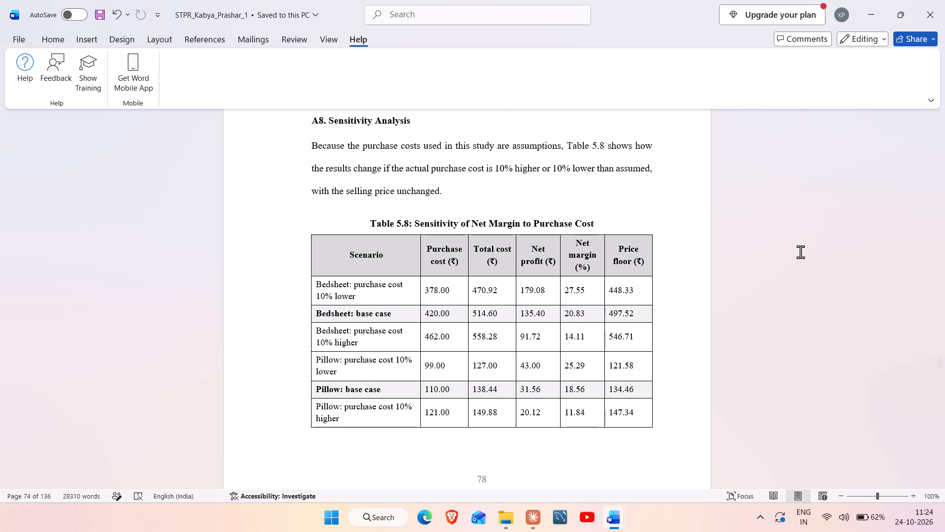
scroll(800, 252, down, 11)
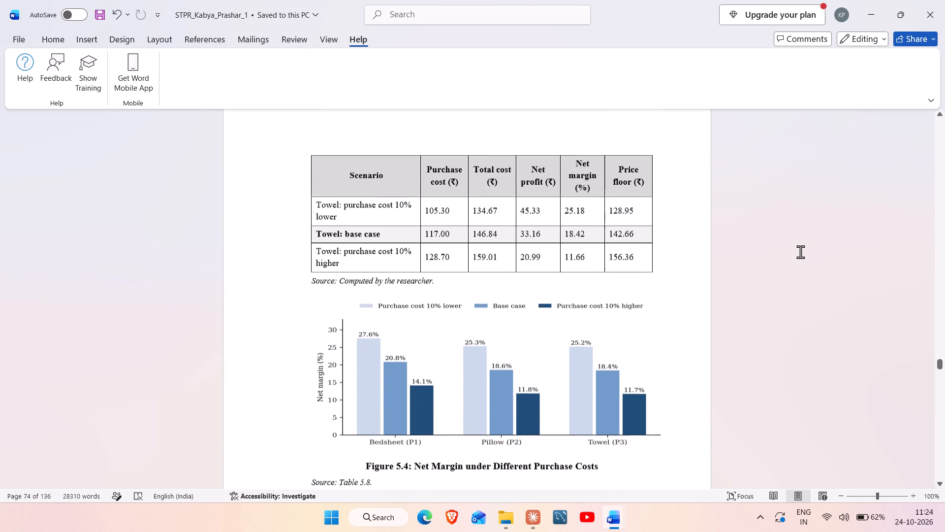
scroll(800, 252, down, 9)
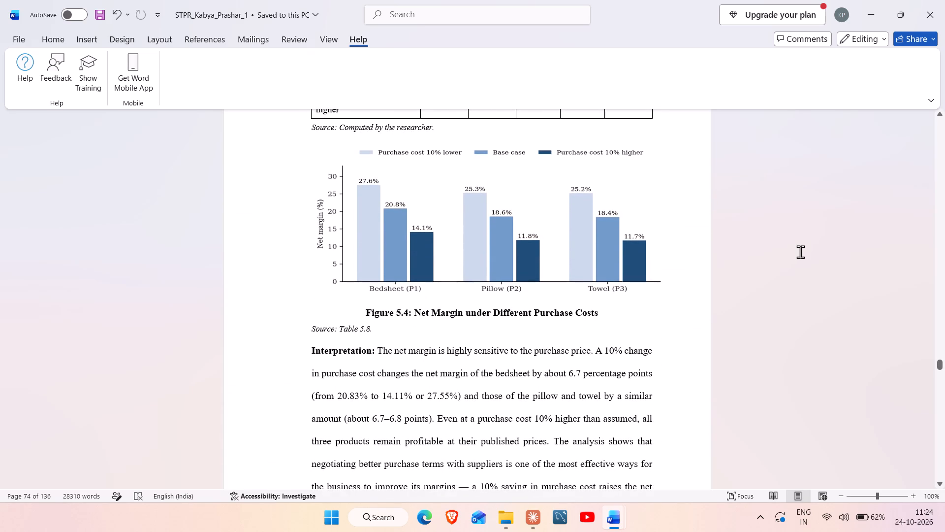
scroll(800, 252, down, 8)
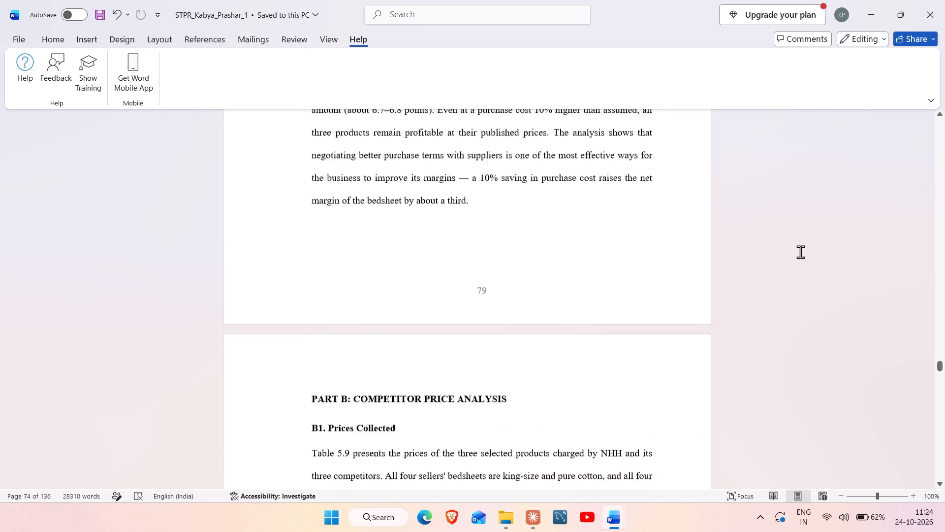
Review Part B: Competitor Price Analysis through the price index, price statistics, margins and hypothesis test to section C, Bringing Cost and Price Together.
scroll(800, 252, down, 8)
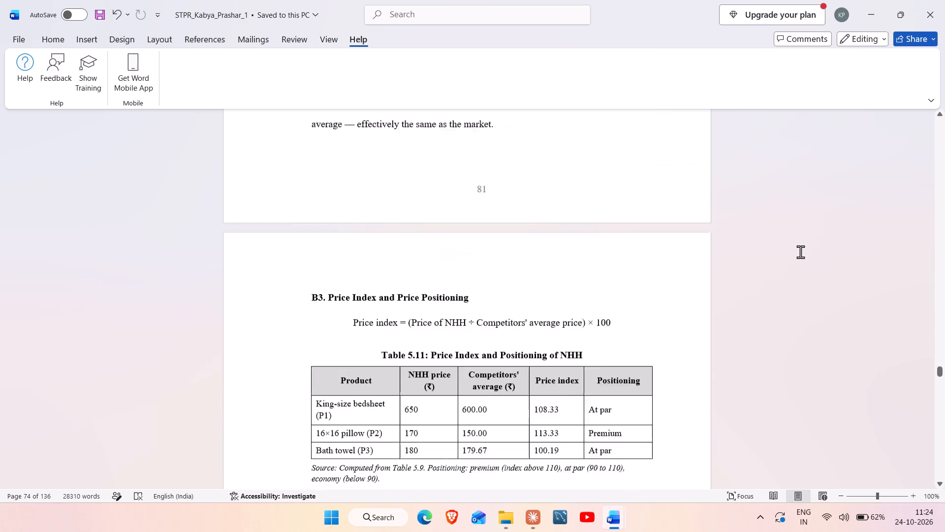
scroll(800, 252, down, 8)
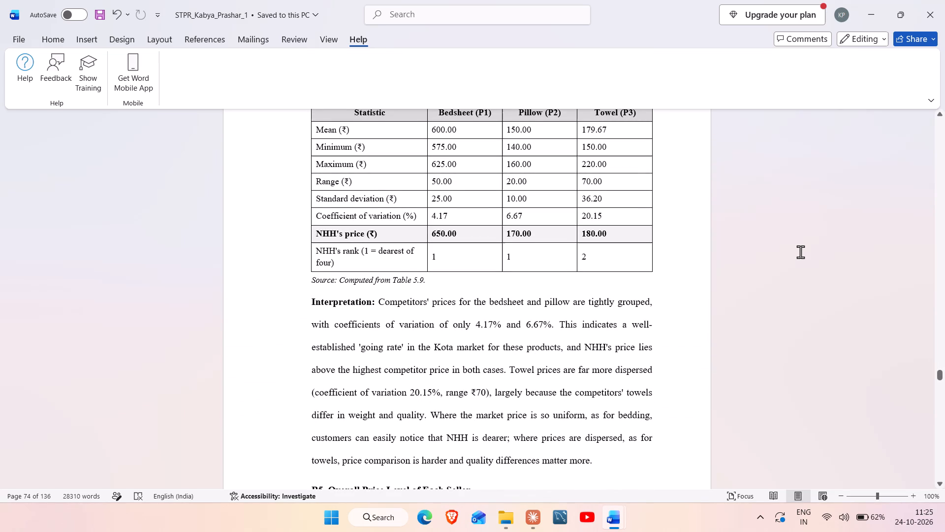
scroll(800, 252, down, 1)
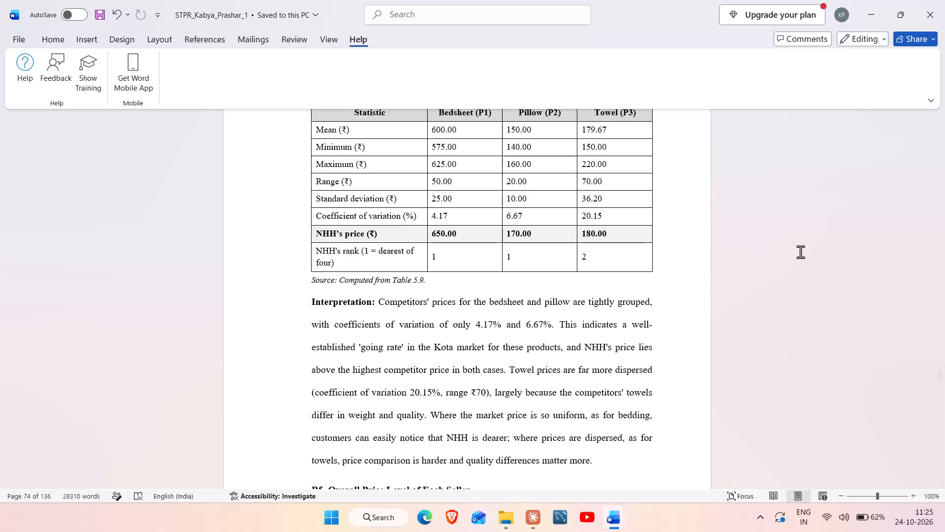
scroll(800, 252, down, 17)
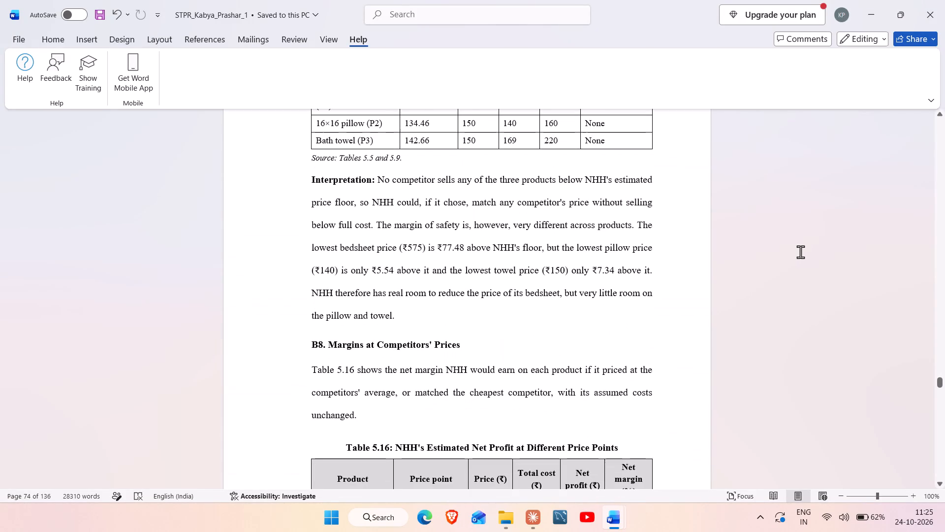
scroll(800, 252, down, 15)
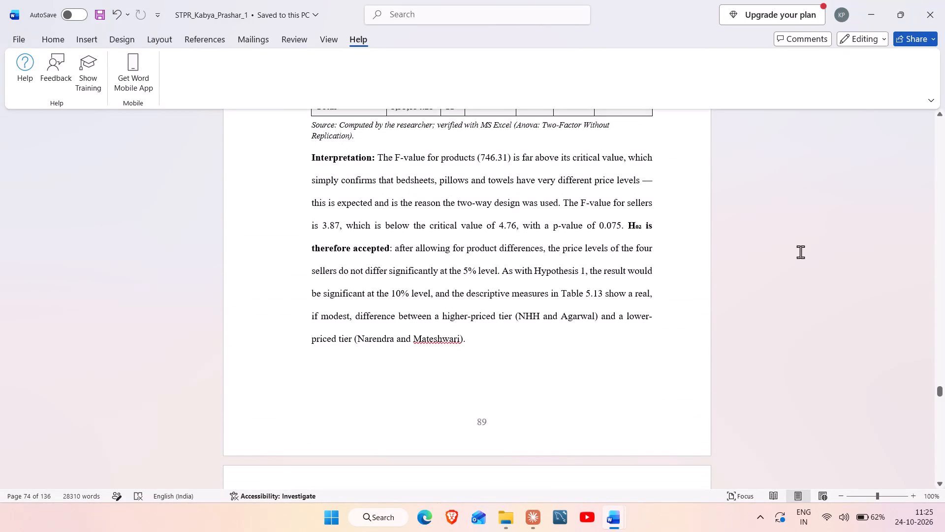
right_click(800, 252)
scroll(800, 252, down, 14)
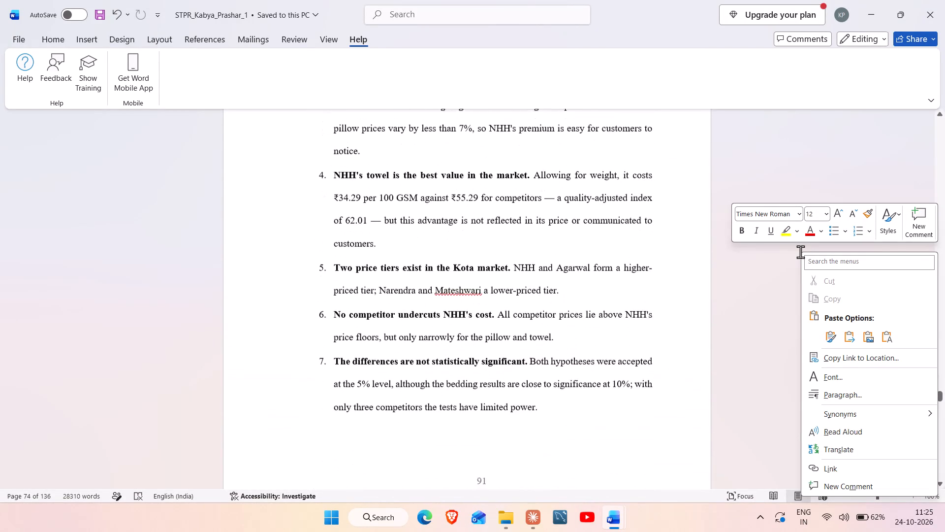
click(736, 308)
scroll(736, 308, down, 18)
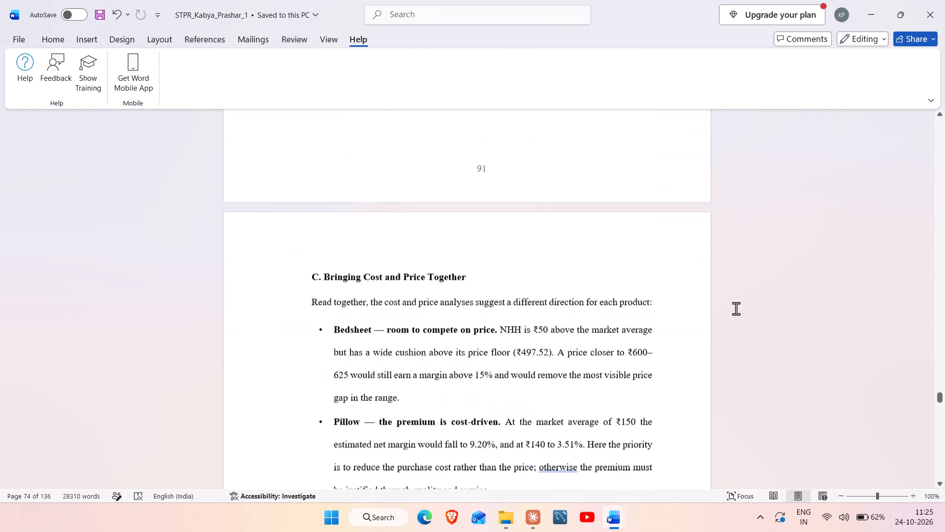
Skim the remaining chapters through the suggestions and annexures, and examine the screenshot placeholders and captions in Annexure 6.
scroll(736, 308, down, 20)
scroll(736, 308, down, 12)
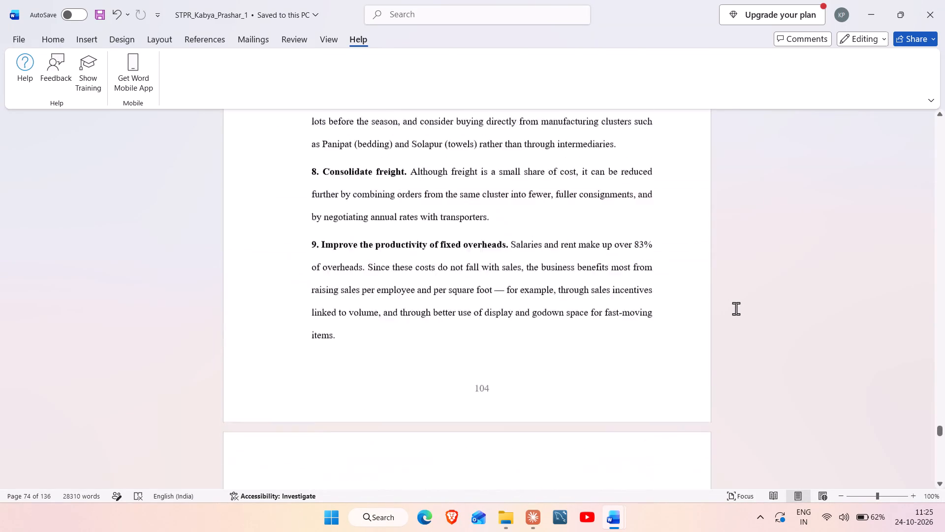
scroll(736, 308, down, 20)
scroll(736, 308, down, 11)
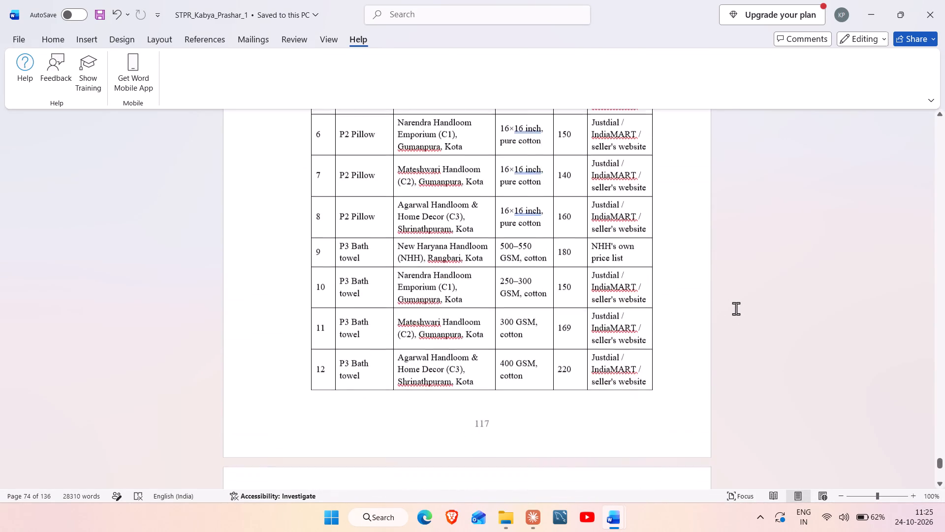
scroll(736, 308, down, 16)
scroll(736, 308, up, 8)
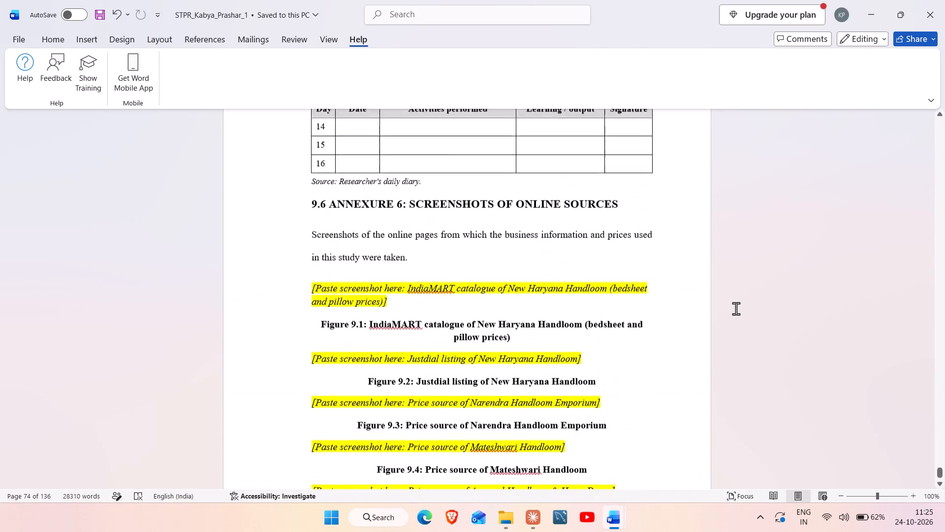
scroll(736, 308, down, 1)
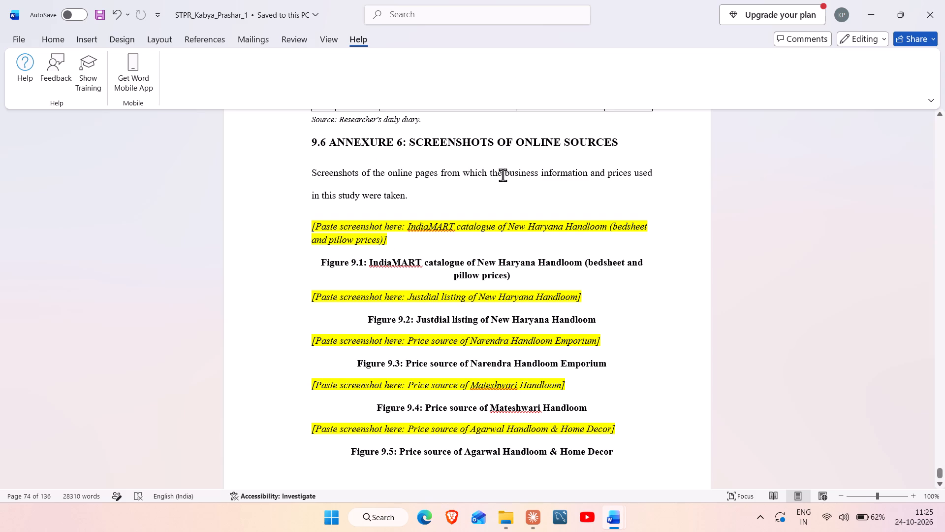
scroll(386, 391, down, 2)
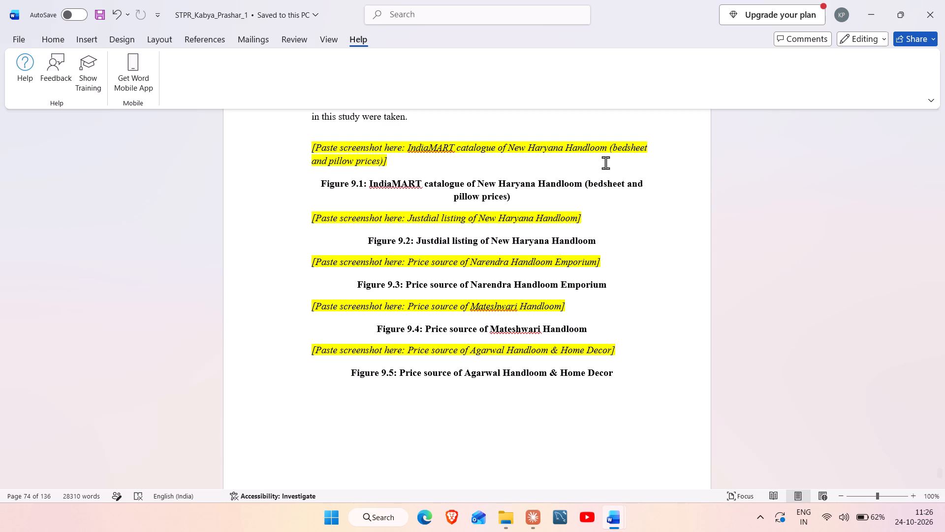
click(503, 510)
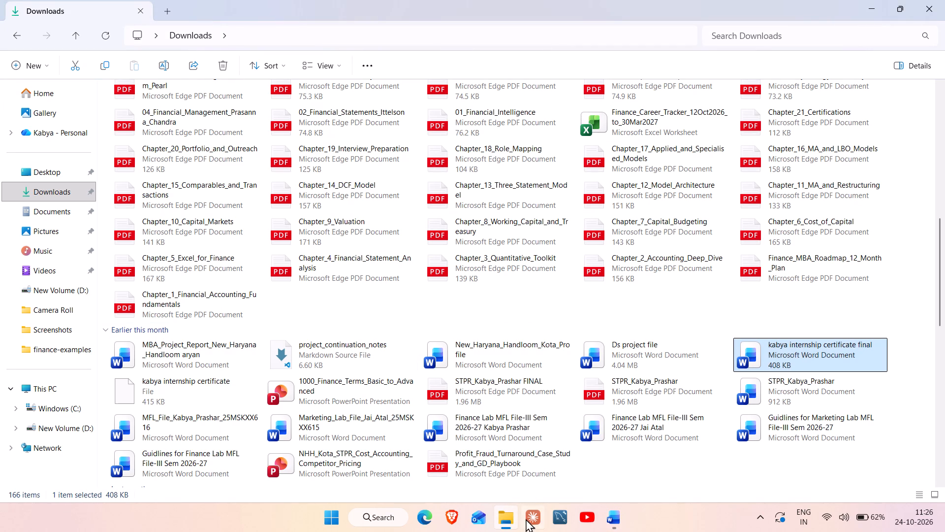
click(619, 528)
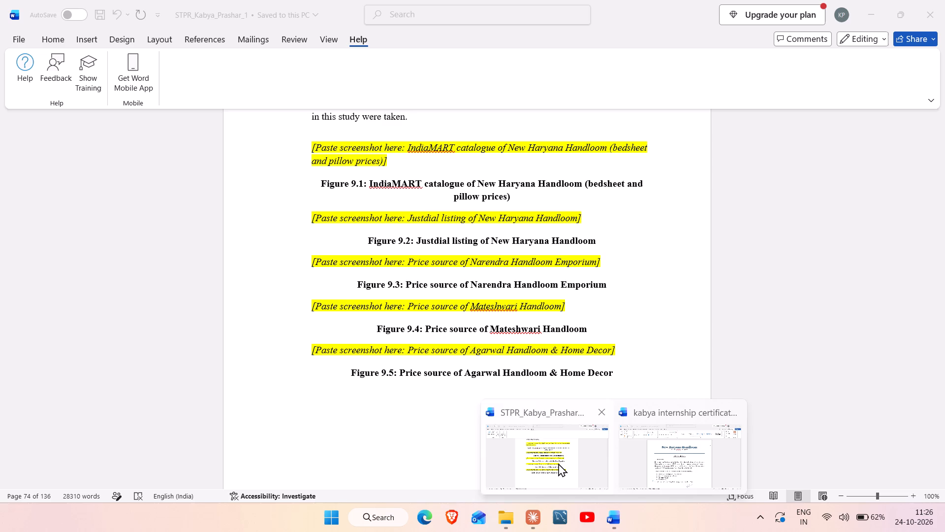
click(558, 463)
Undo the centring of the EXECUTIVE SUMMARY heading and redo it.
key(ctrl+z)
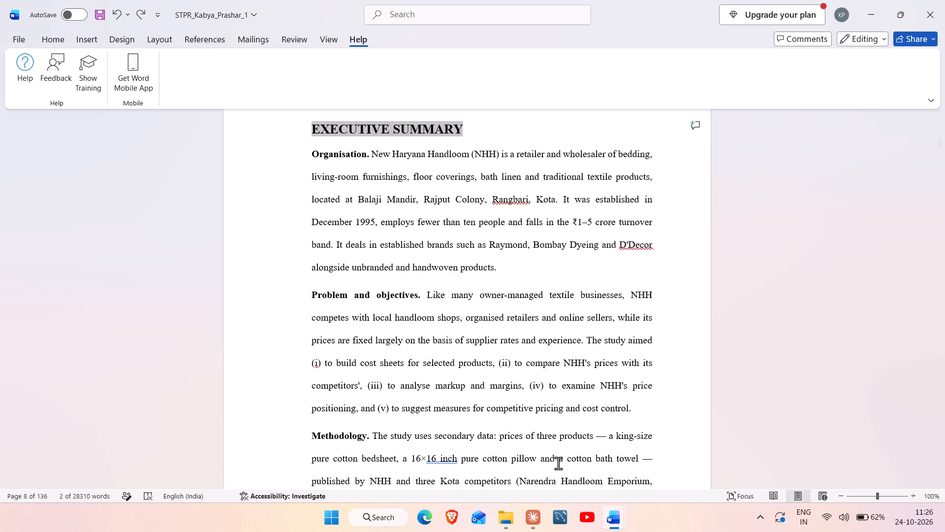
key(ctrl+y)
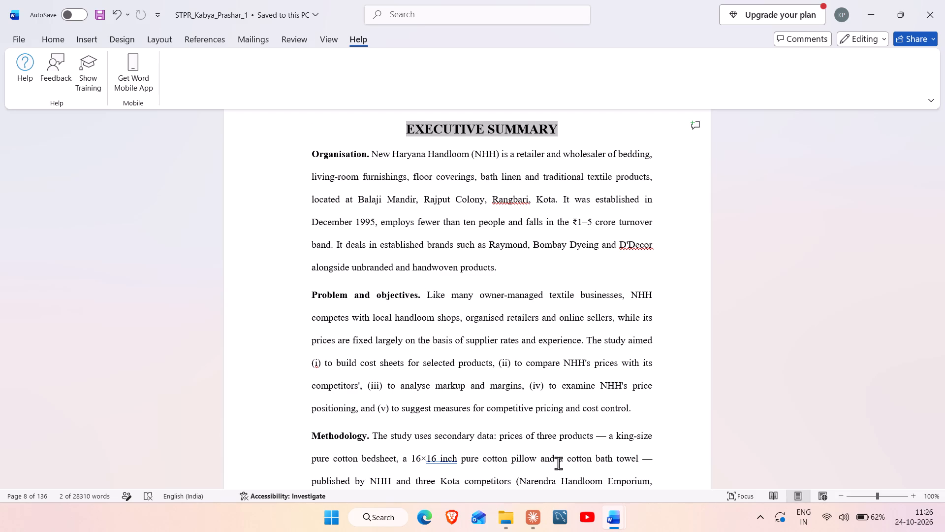
Save the summer training report under its existing file name.
scroll(558, 463, down, 20)
scroll(558, 463, down, 9)
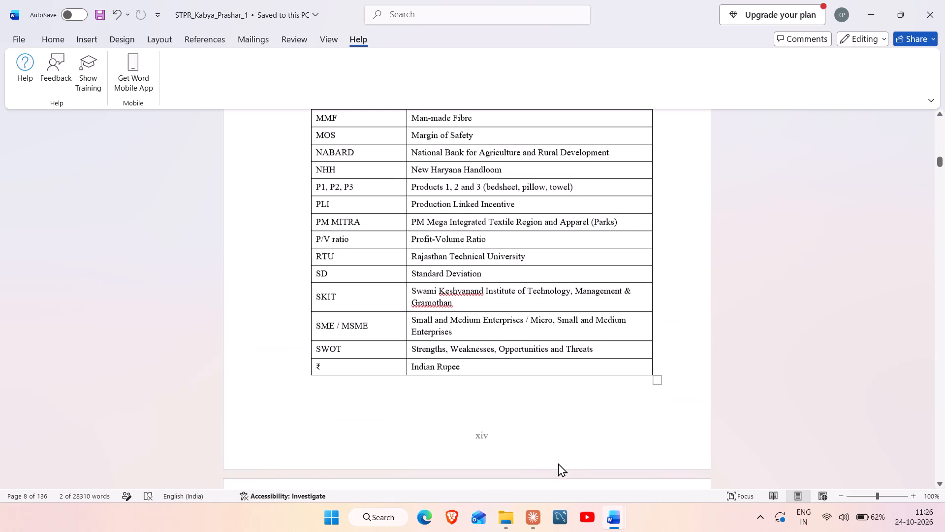
key(ctrl+s)
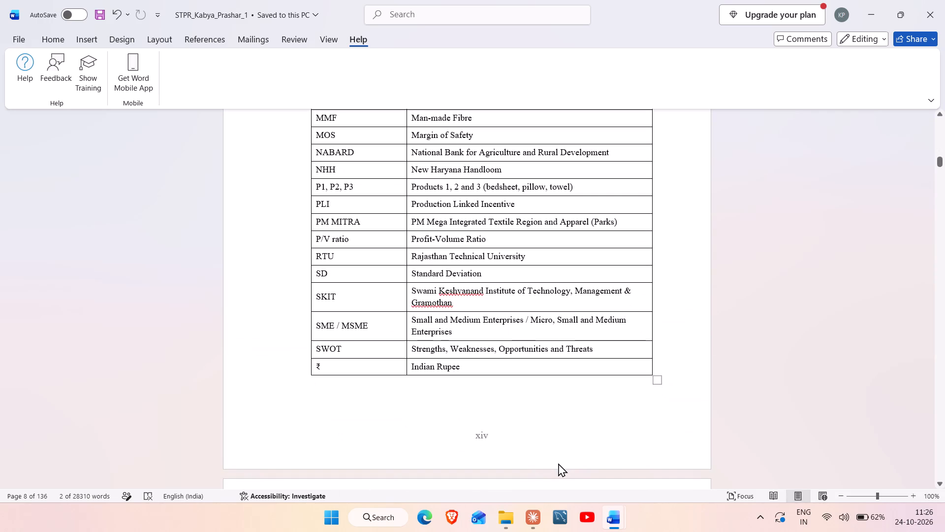
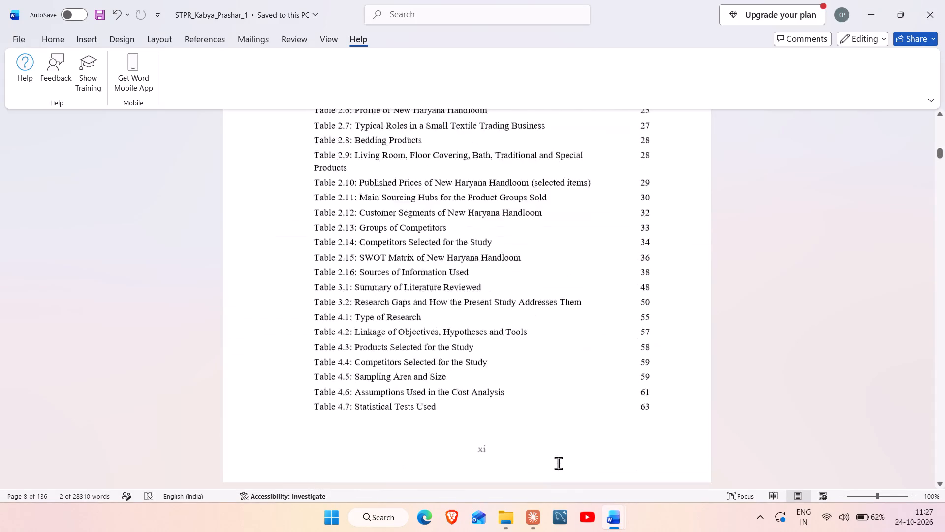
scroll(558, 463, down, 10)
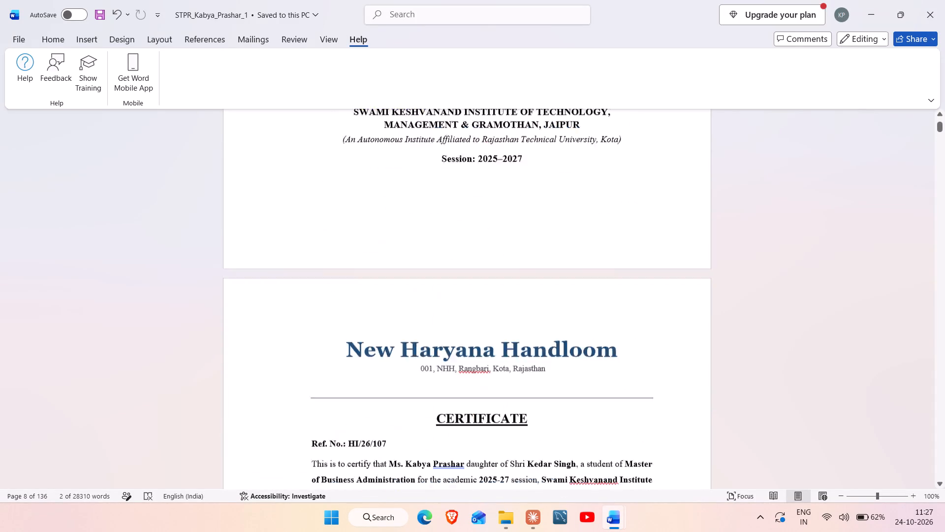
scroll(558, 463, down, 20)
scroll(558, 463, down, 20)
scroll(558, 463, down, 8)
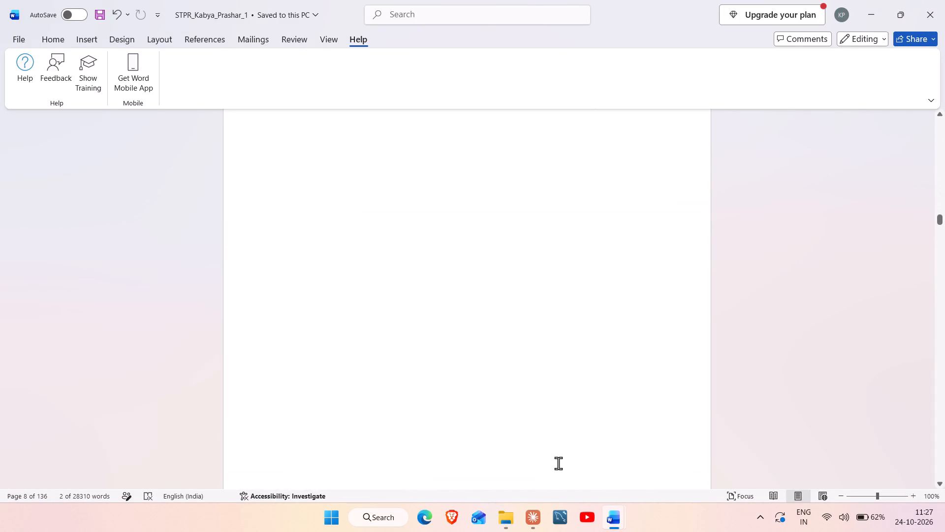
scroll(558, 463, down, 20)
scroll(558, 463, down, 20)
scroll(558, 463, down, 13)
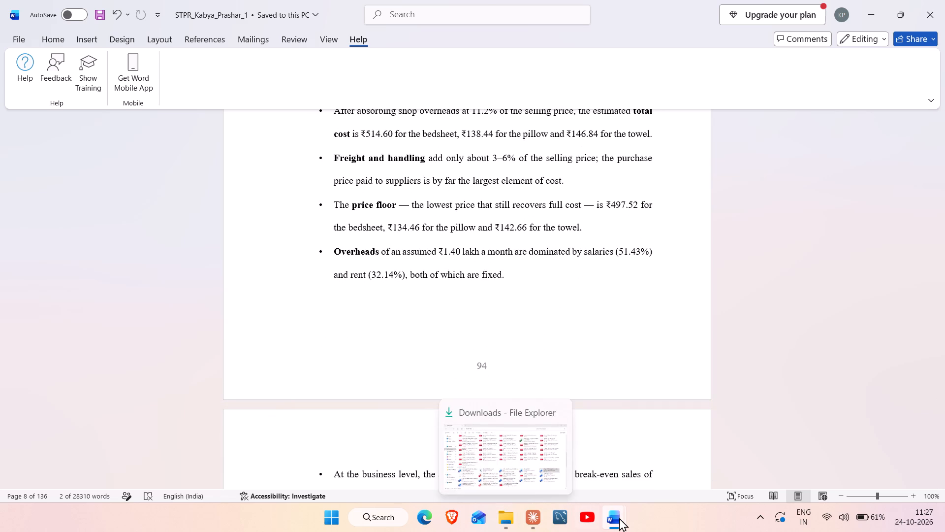
Switch to File Explorer and open the Word document SKIT_Industrial_Training_Log_Book from the Downloads folder.
click(619, 518)
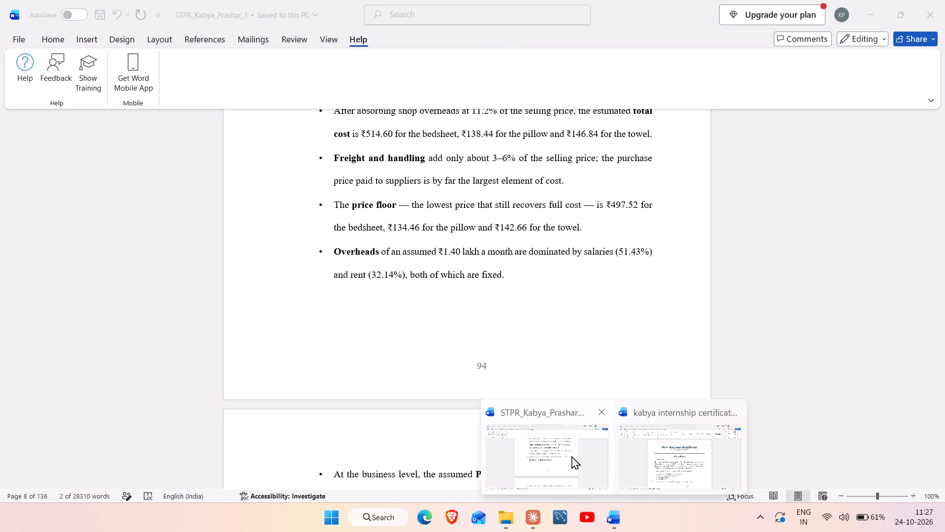
click(505, 513)
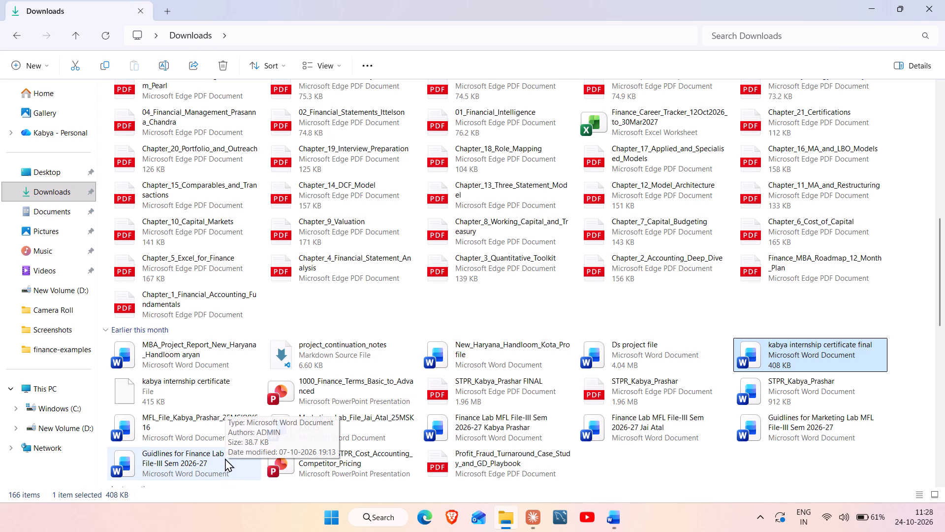
scroll(559, 283, up, 3)
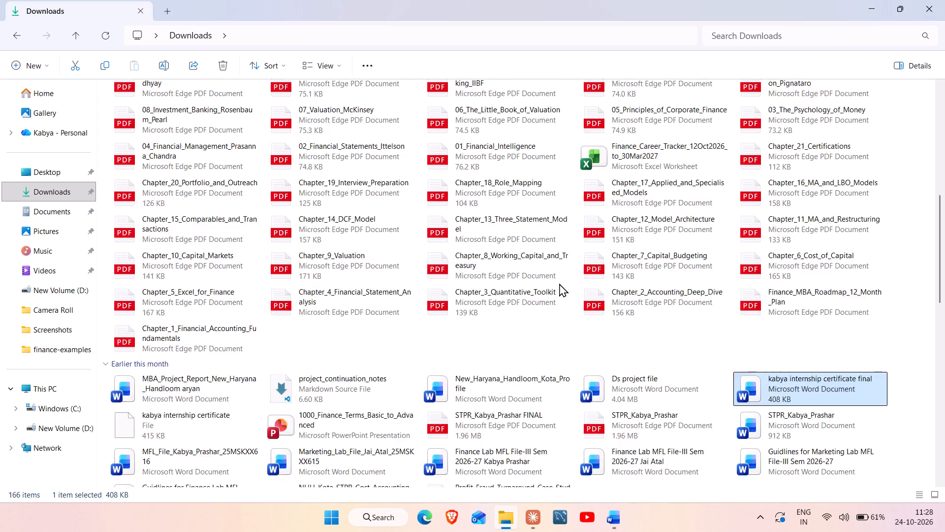
scroll(559, 283, up, 3)
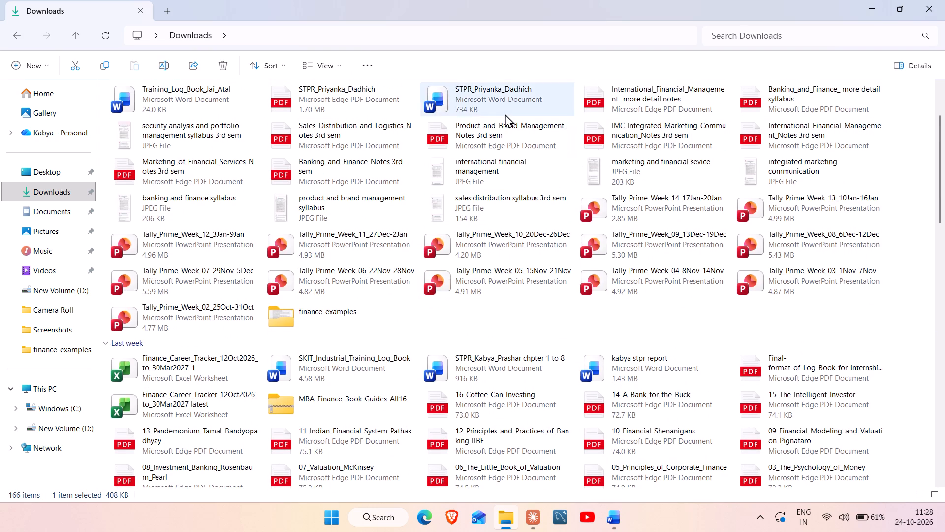
scroll(505, 114, up, 2)
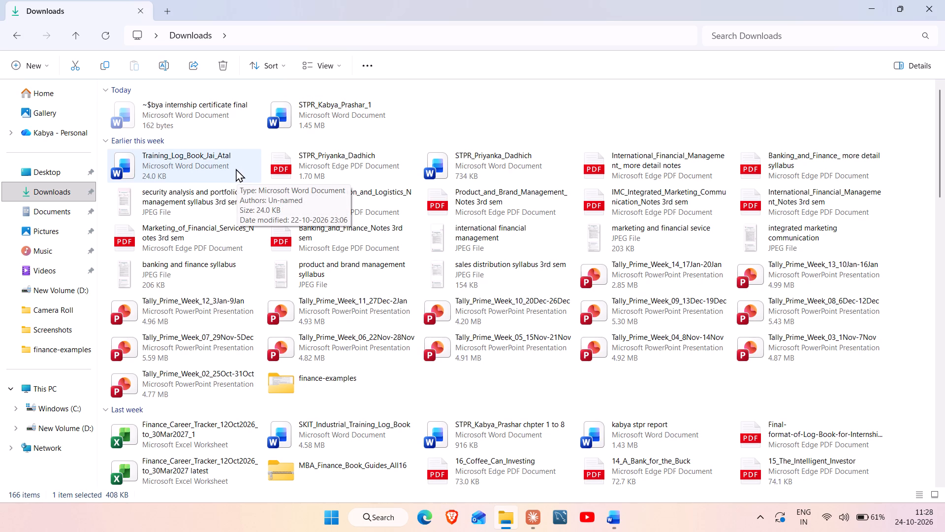
scroll(236, 168, down, 2)
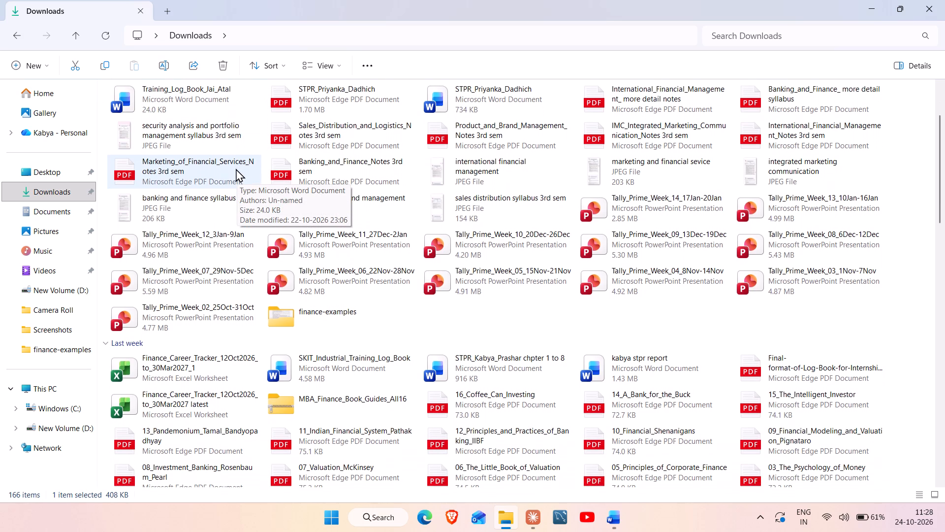
double_click(368, 374)
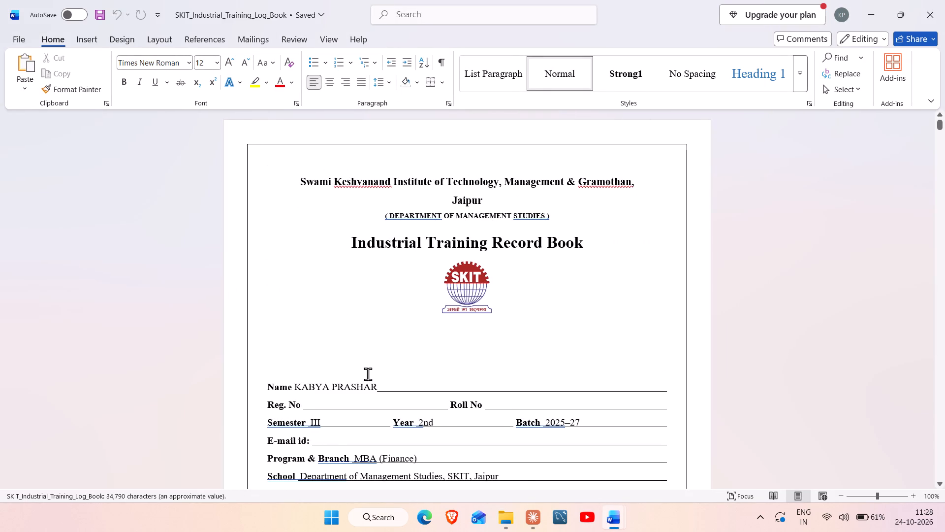
Review the log book's cover page details, M-316 report objectives, evaluation break-up, report preparation guidelines and organisation study topics.
click(510, 403)
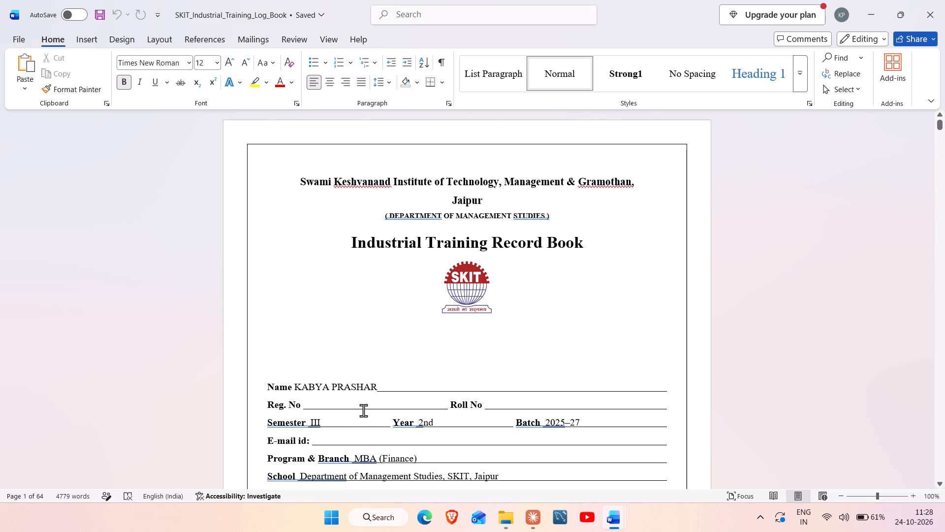
scroll(363, 410, down, 3)
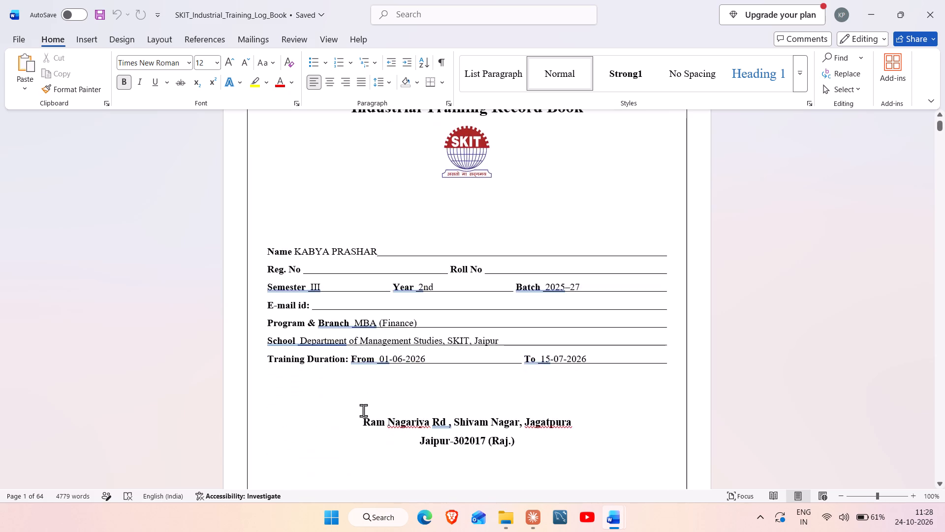
scroll(363, 410, down, 14)
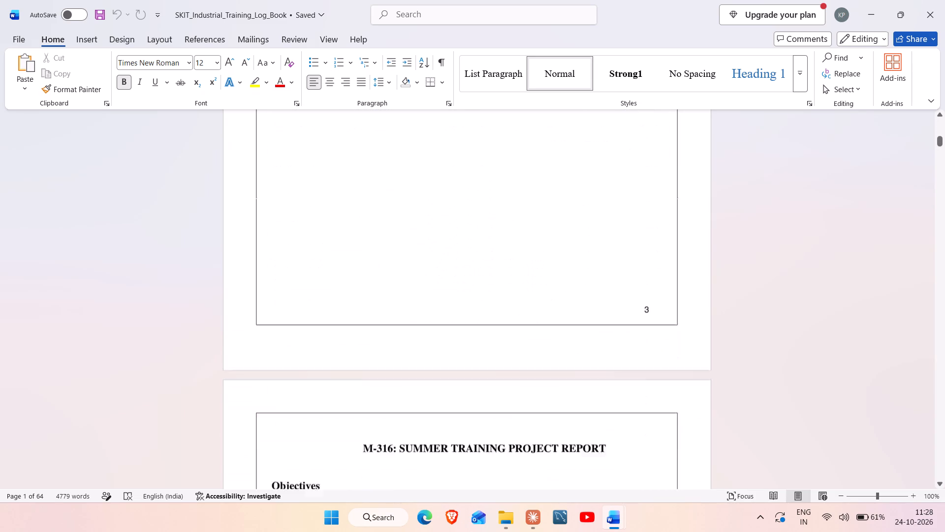
scroll(363, 410, down, 14)
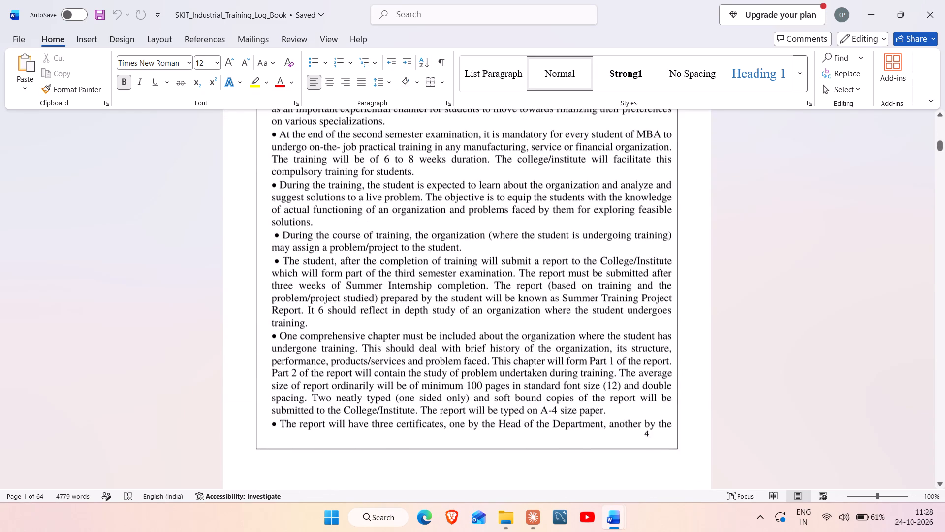
scroll(363, 410, down, 2)
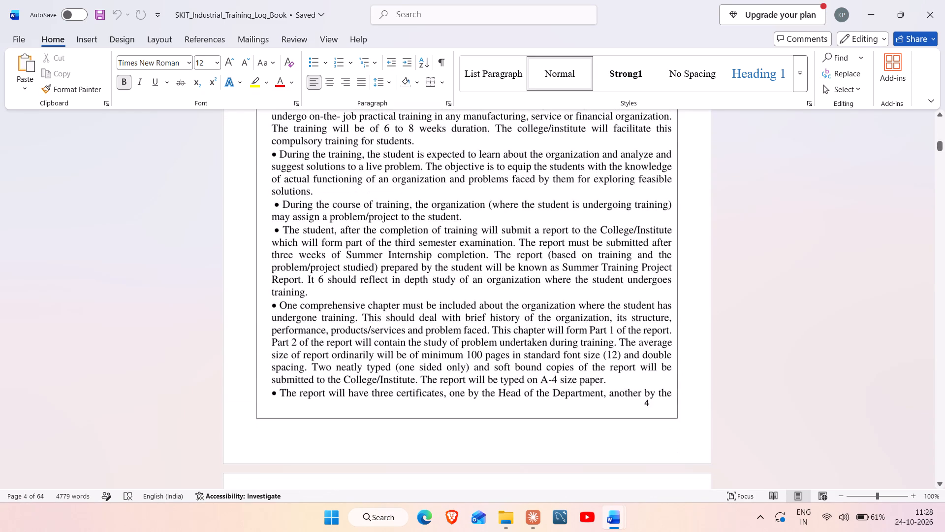
scroll(363, 410, down, 10)
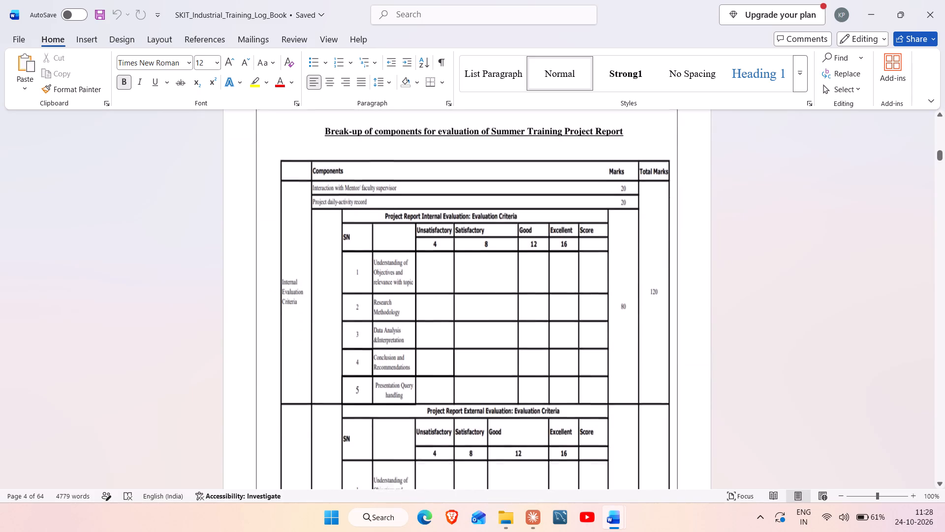
scroll(363, 410, down, 13)
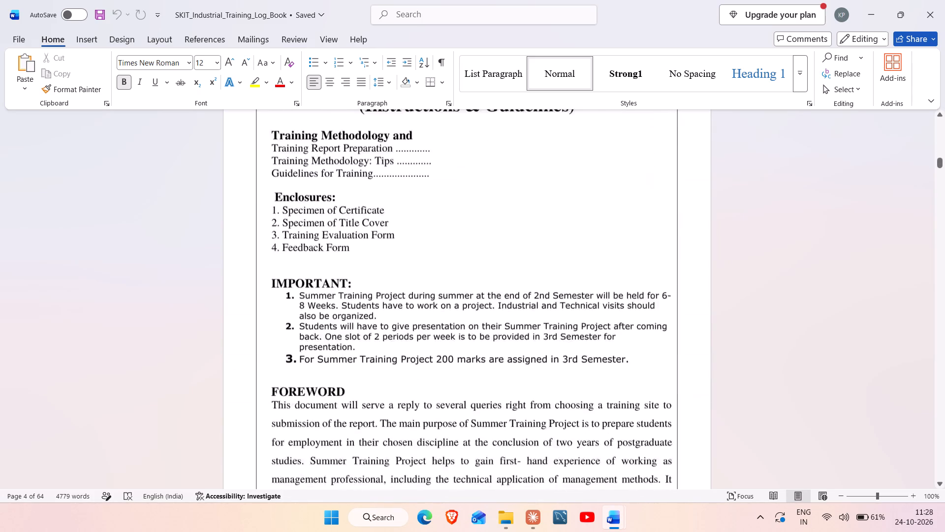
scroll(363, 410, down, 13)
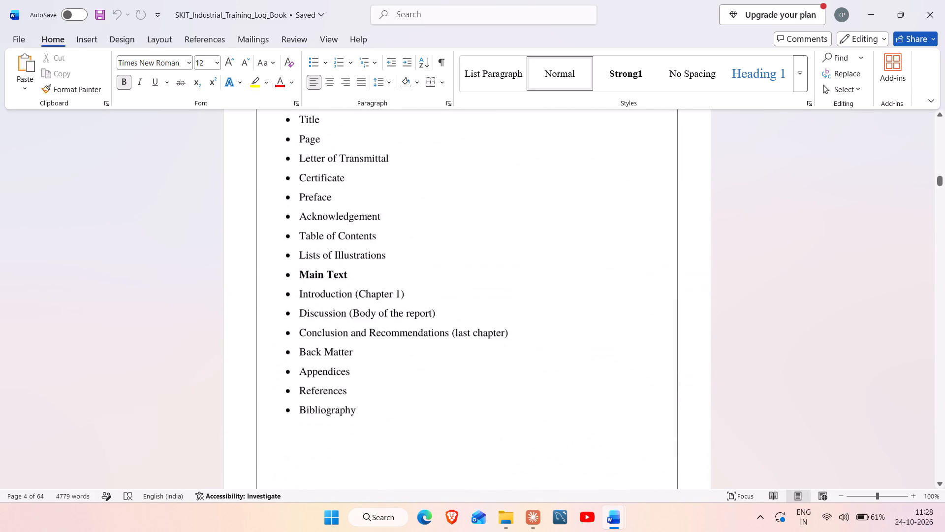
scroll(363, 410, down, 12)
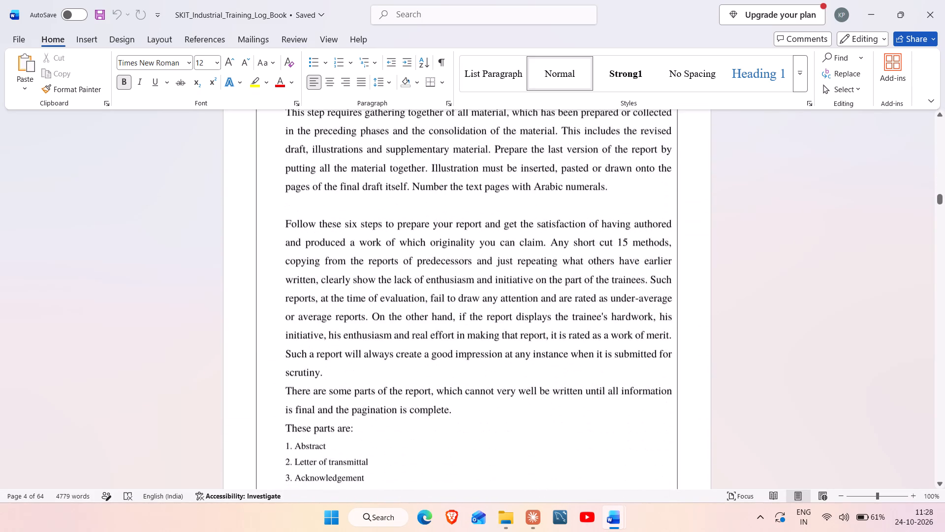
scroll(363, 410, down, 12)
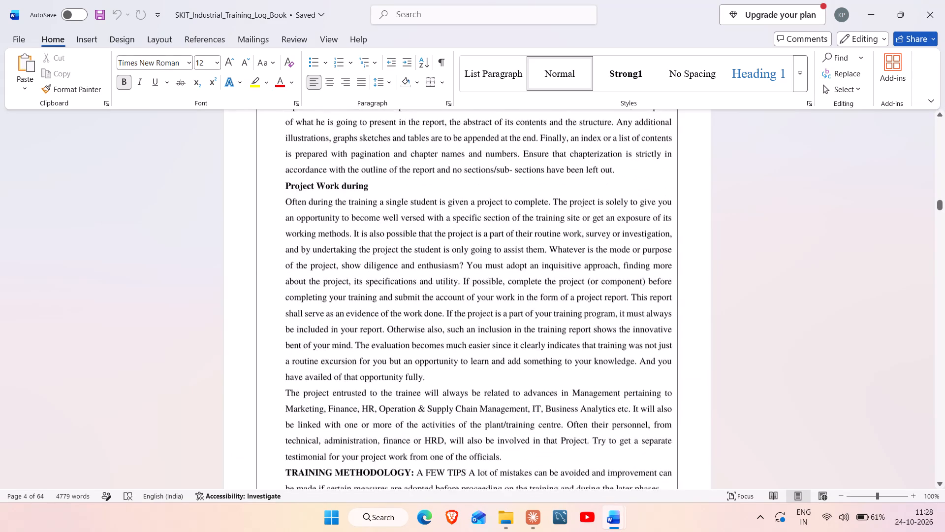
scroll(363, 410, down, 12)
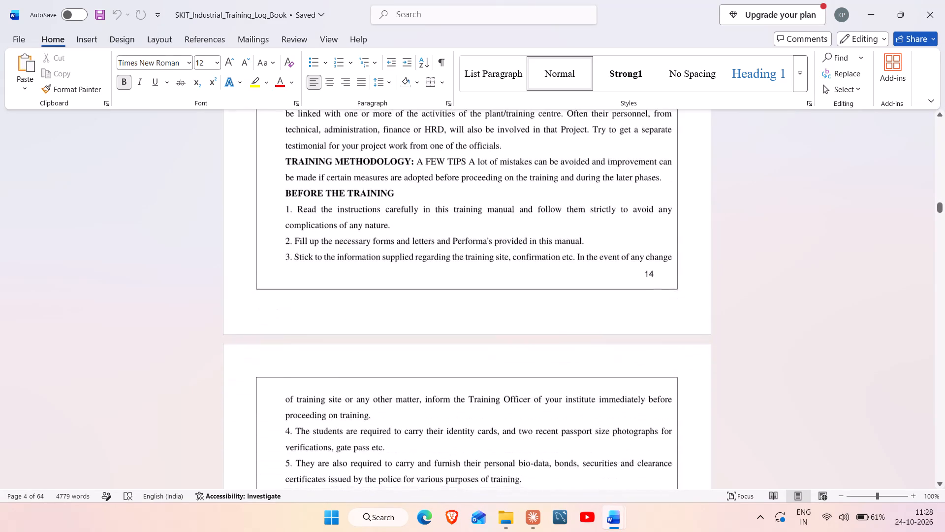
scroll(363, 410, down, 12)
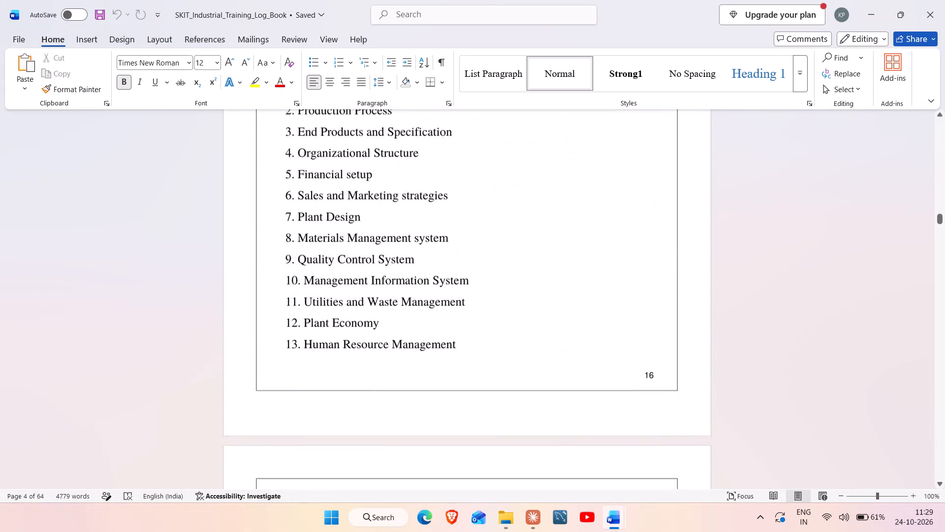
scroll(363, 410, down, 9)
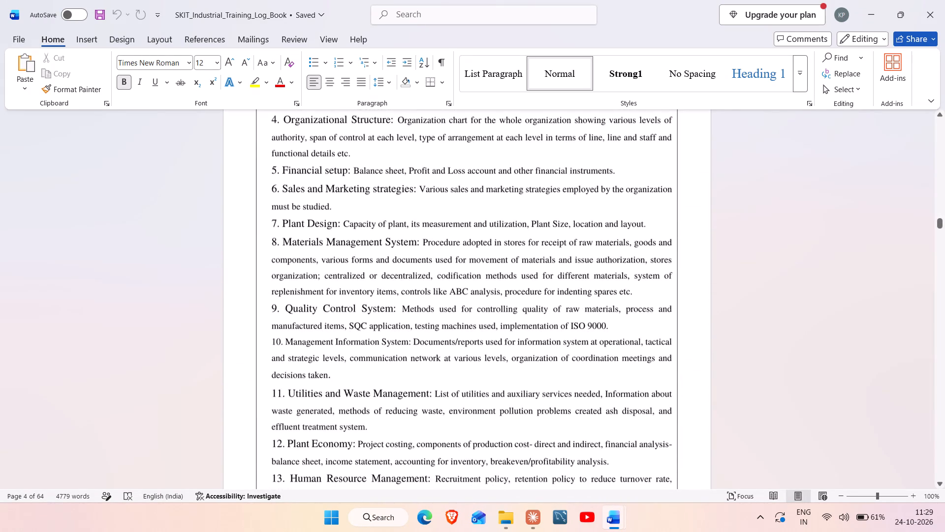
click(363, 410)
Examine the First Day Joining Report, the contact details, the Other Officers' Details and the trainee rating form in the log book.
scroll(363, 410, down, 3)
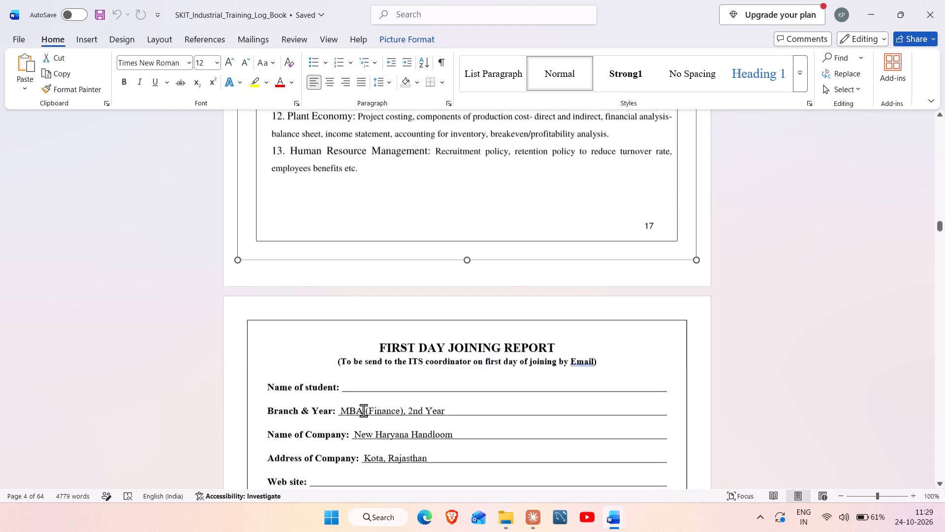
scroll(363, 410, down, 6)
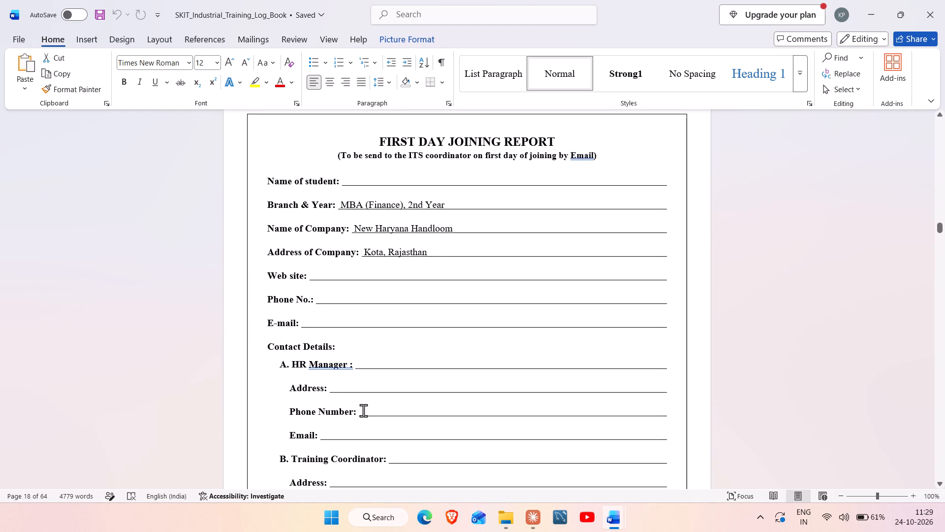
scroll(363, 410, down, 16)
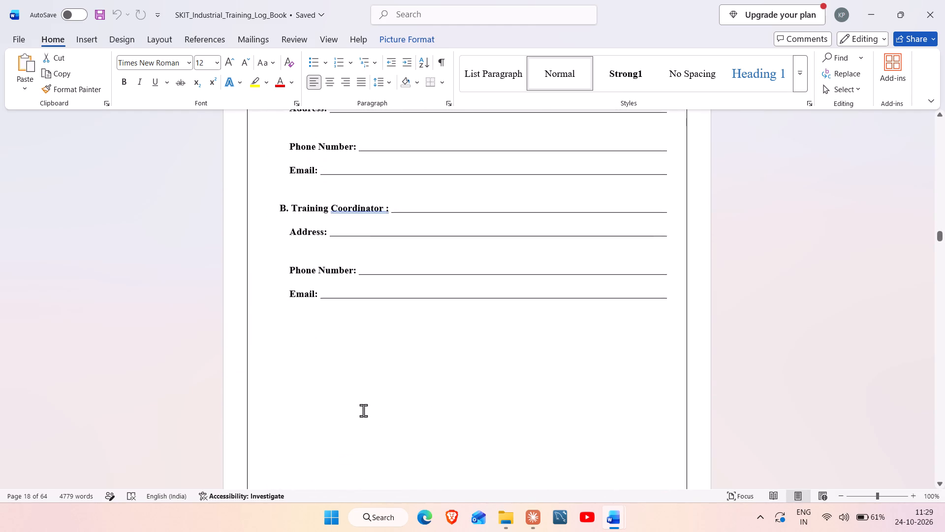
scroll(363, 410, down, 13)
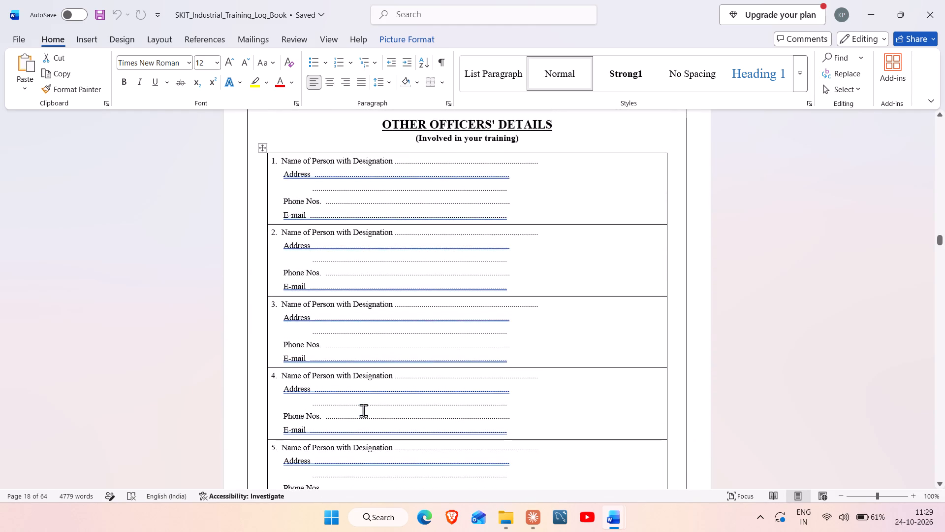
scroll(363, 410, down, 11)
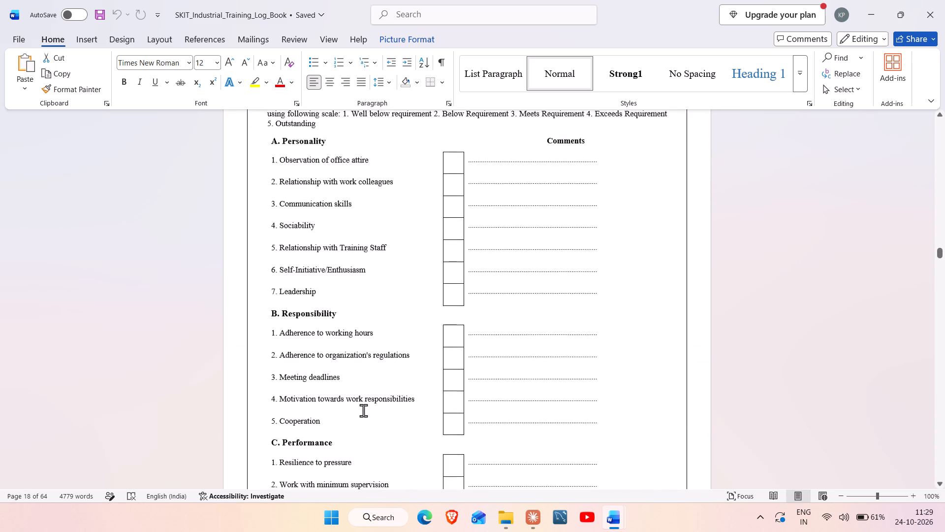
Examine the log book's first-day and weekly photograph pages and the company and training feedback form.
scroll(363, 410, down, 15)
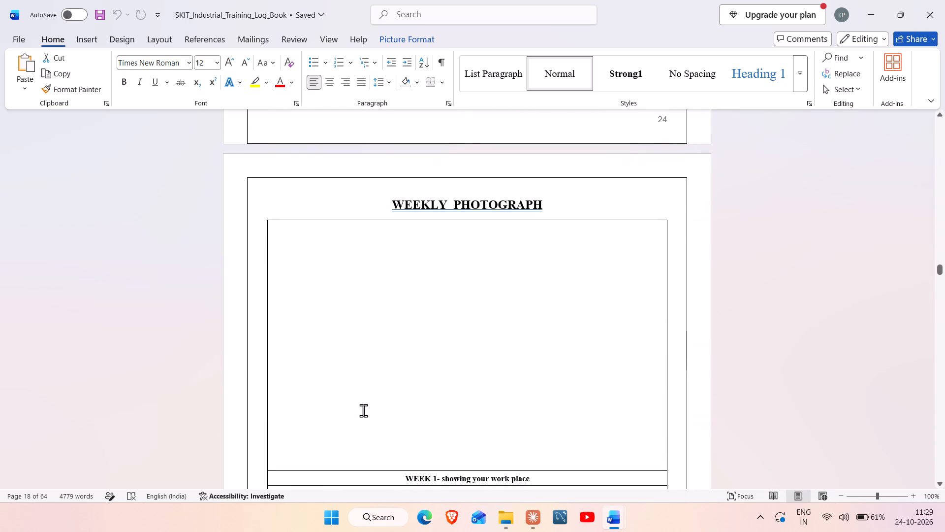
scroll(363, 410, up, 13)
scroll(363, 410, right, 1)
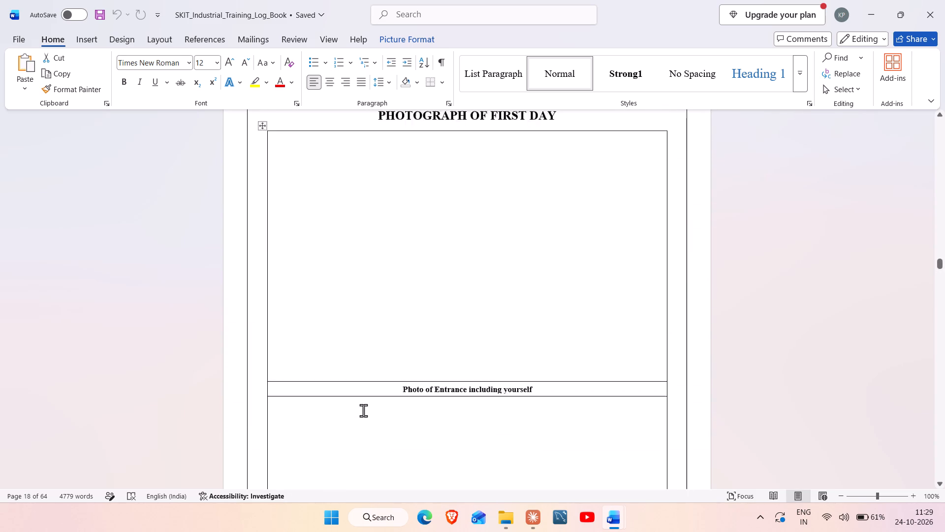
scroll(363, 410, right, 1)
scroll(363, 410, up, 5)
scroll(363, 410, down, 13)
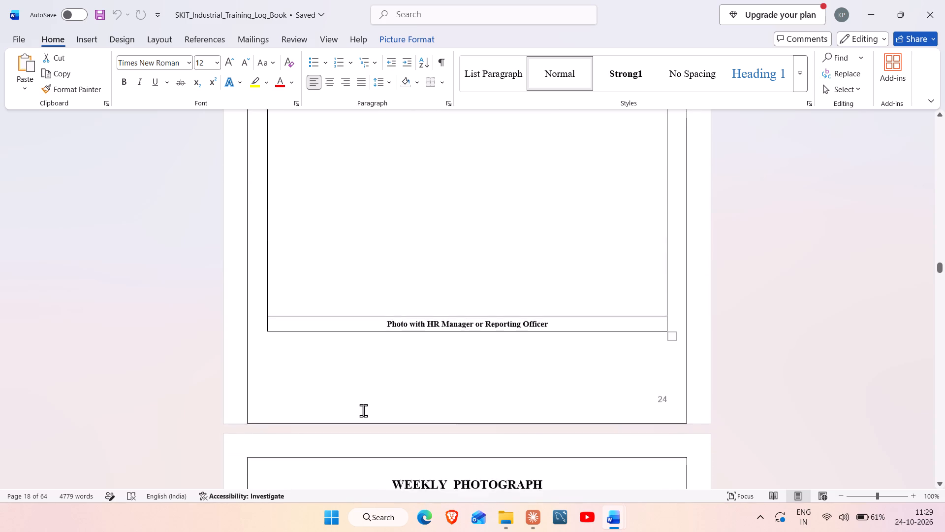
scroll(363, 410, down, 12)
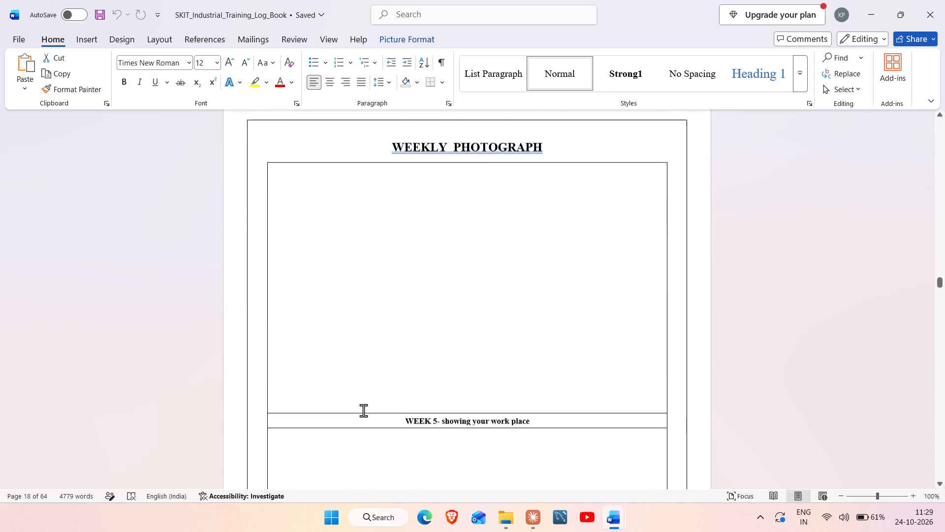
scroll(363, 410, down, 7)
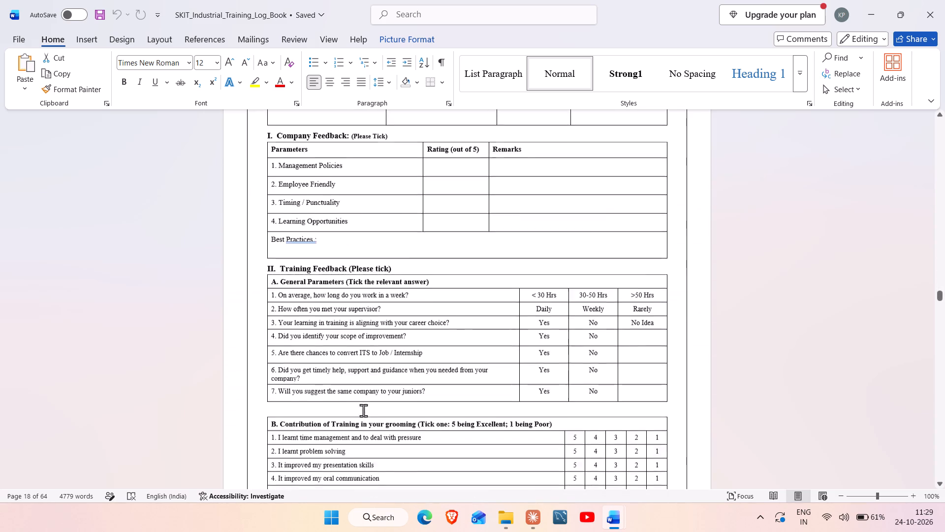
Review the Daily Performance Report entries for Day No. 5 to 12, including duties, technology focus areas and key learning.
scroll(363, 410, down, 7)
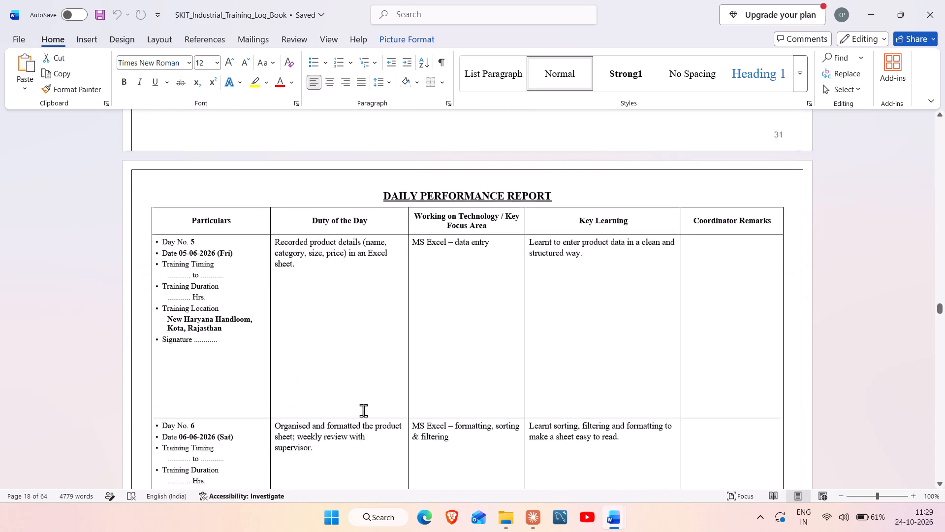
scroll(363, 410, down, 3)
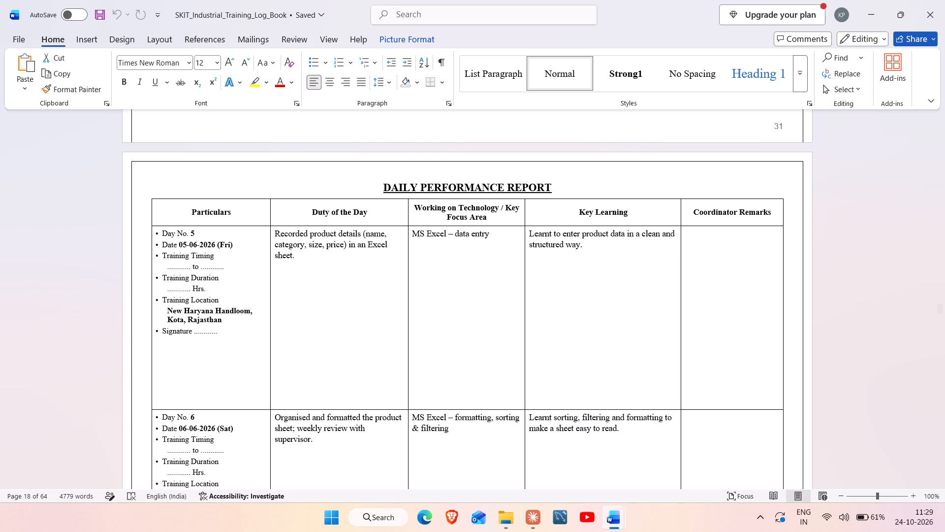
scroll(363, 410, down, 3)
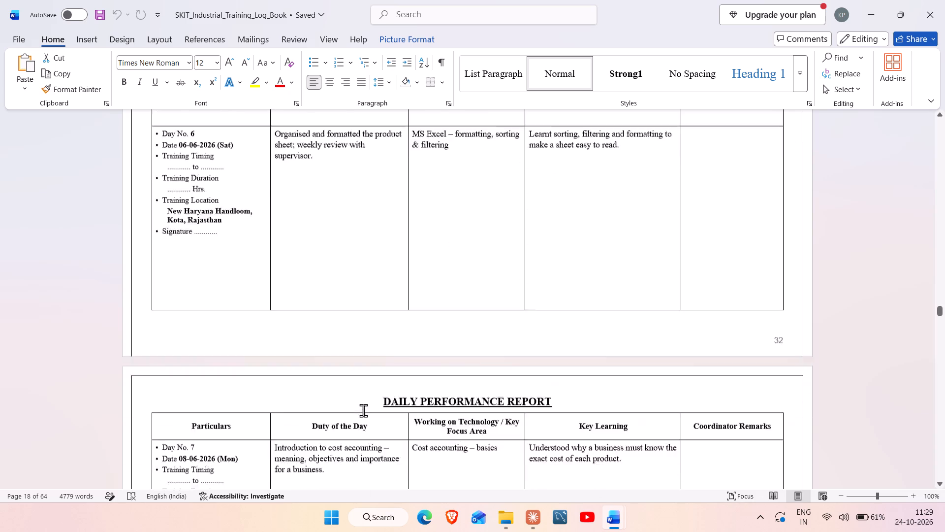
scroll(363, 410, down, 12)
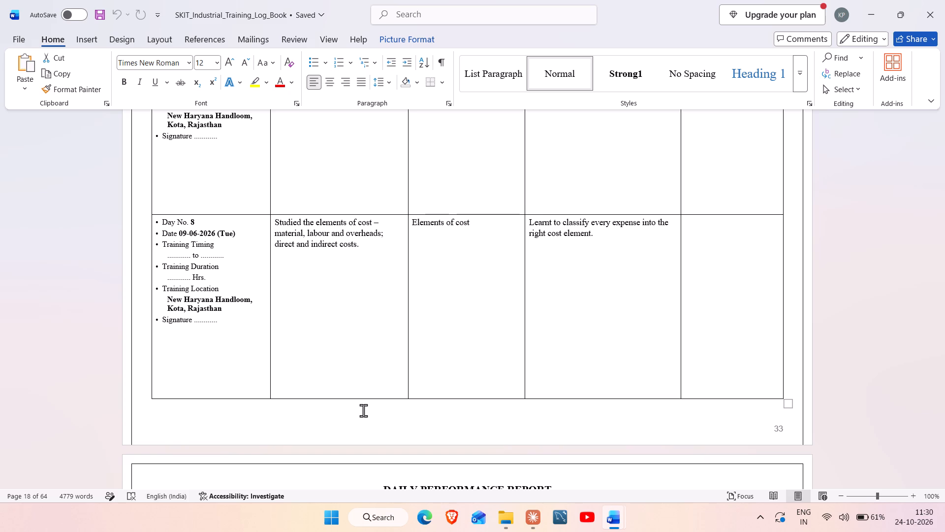
scroll(363, 410, down, 5)
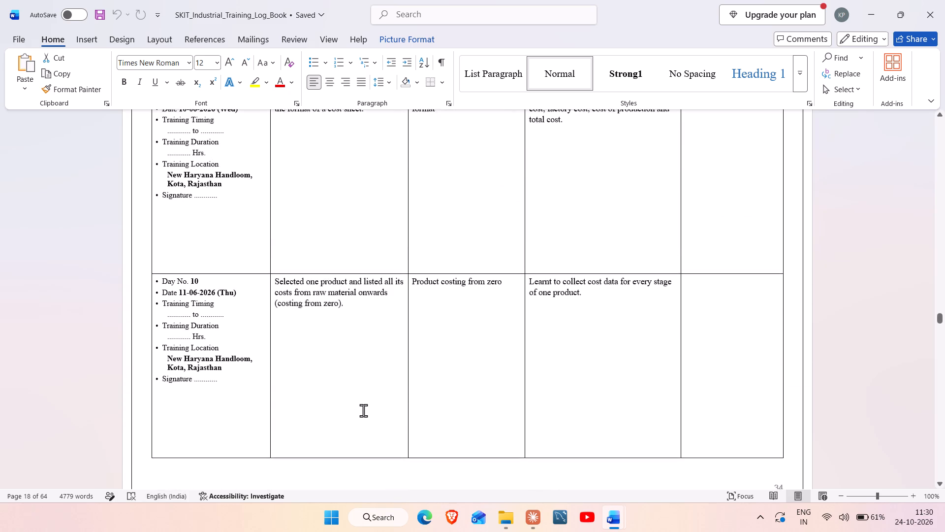
scroll(363, 410, down, 7)
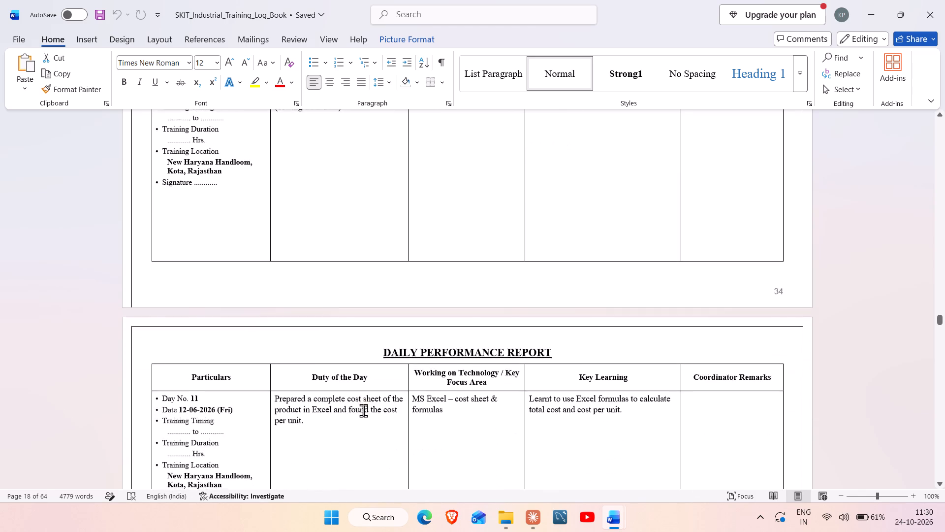
scroll(363, 410, down, 4)
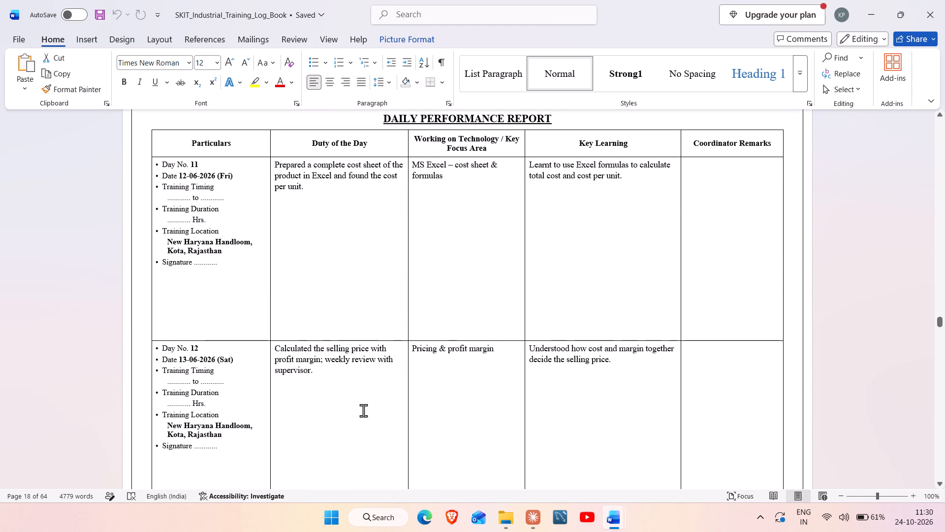
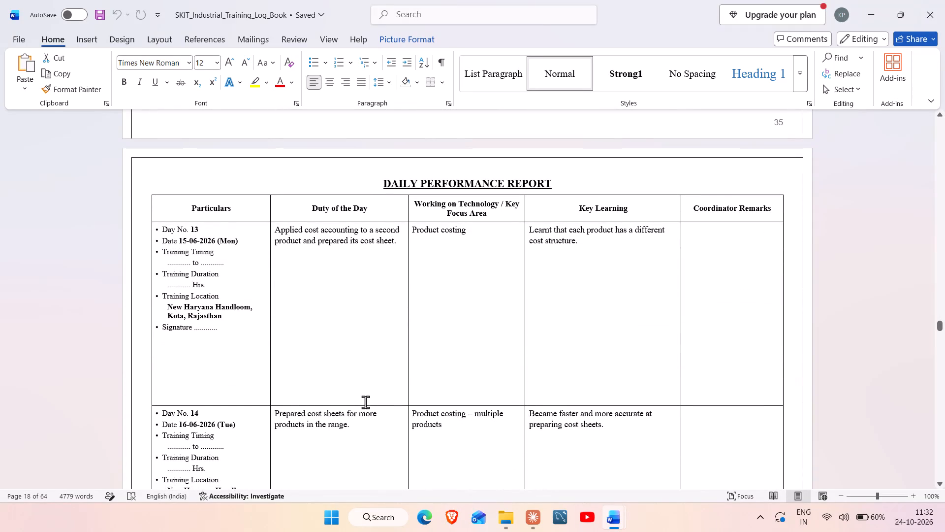
Review the Daily Performance Report entries from Day No. 13 to 25, including duties, technology focus areas and key learning.
scroll(365, 402, down, 3)
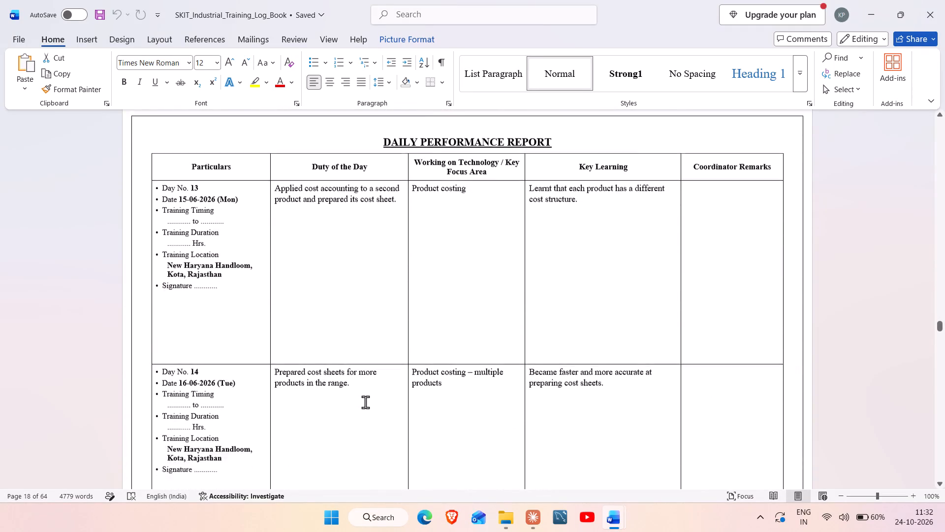
scroll(365, 402, down, 9)
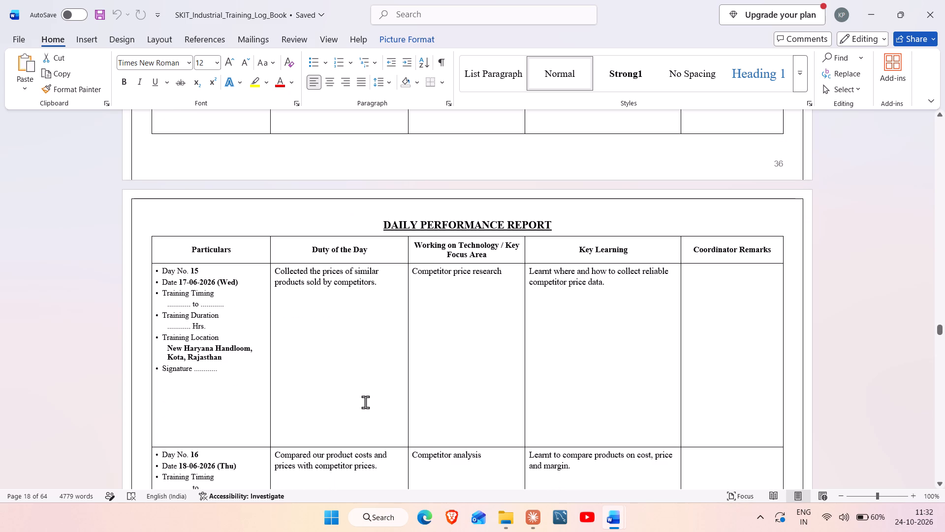
scroll(365, 402, down, 8)
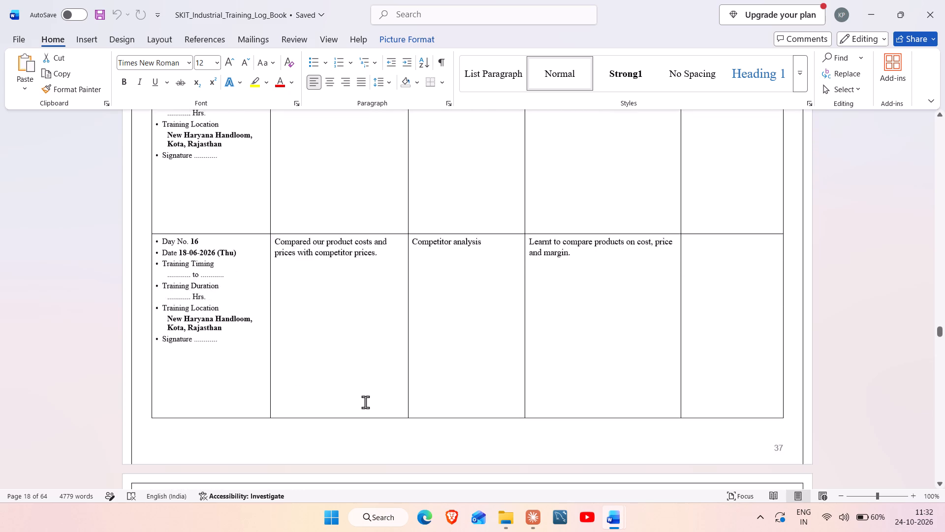
scroll(365, 402, down, 11)
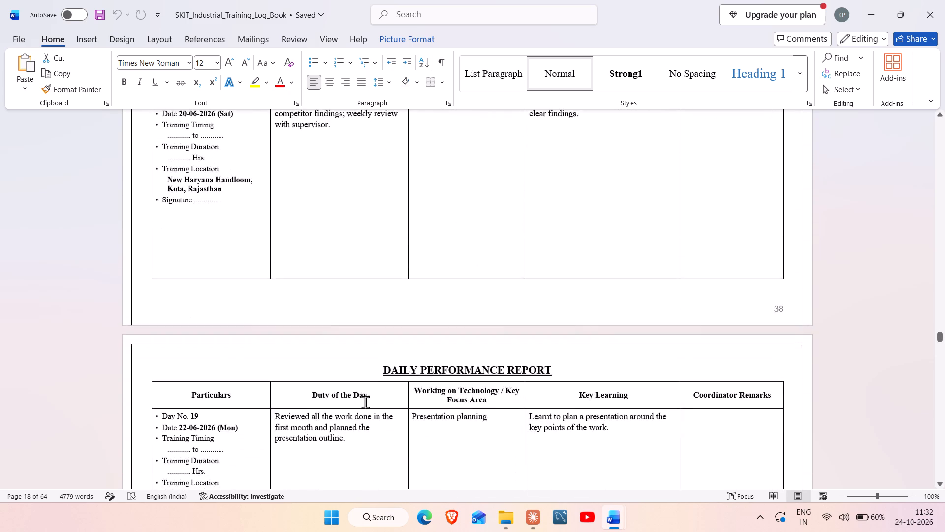
scroll(365, 402, down, 5)
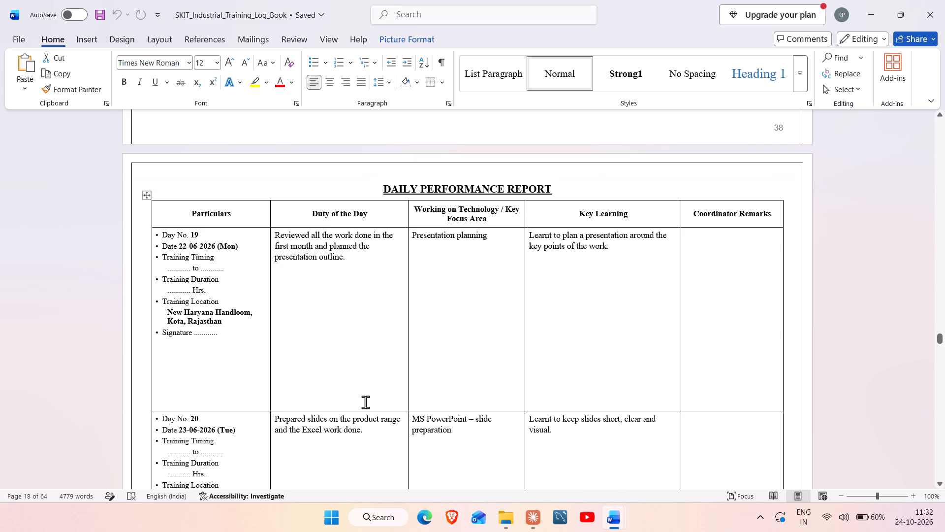
scroll(365, 402, down, 6)
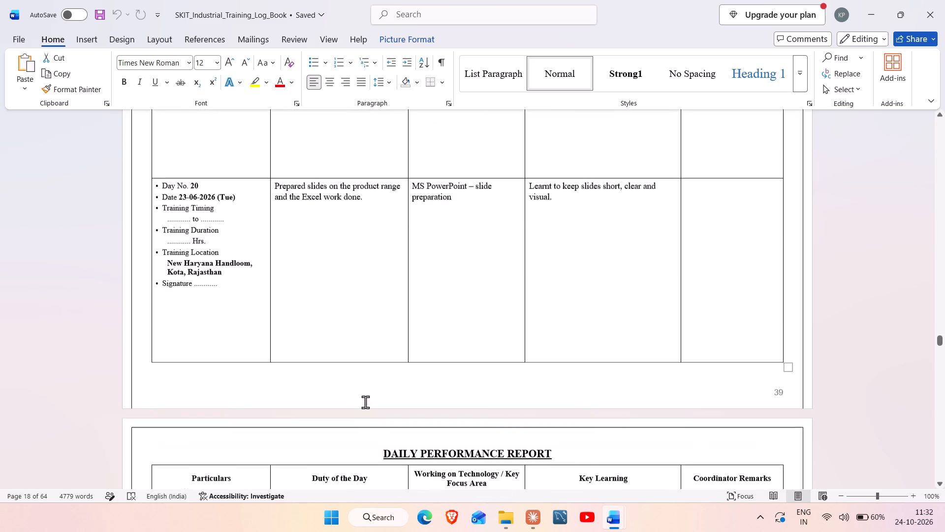
scroll(365, 402, down, 3)
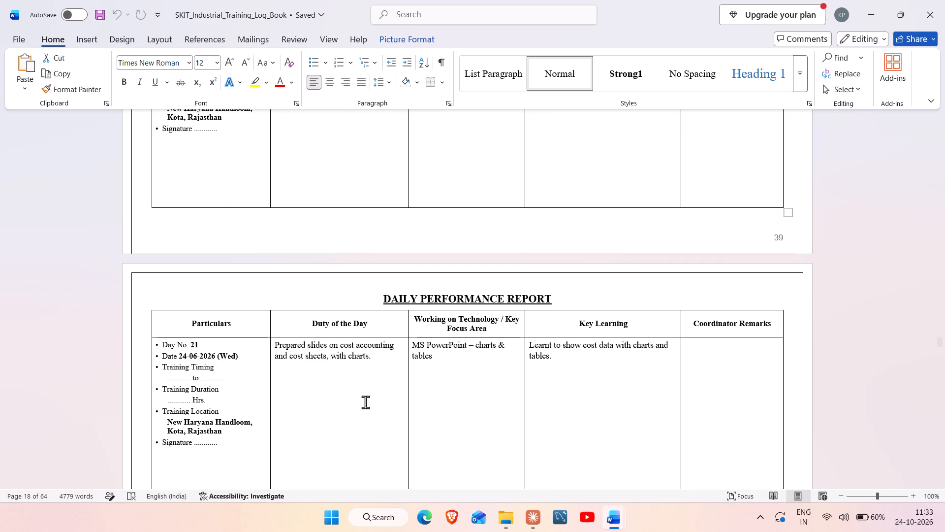
scroll(365, 402, down, 17)
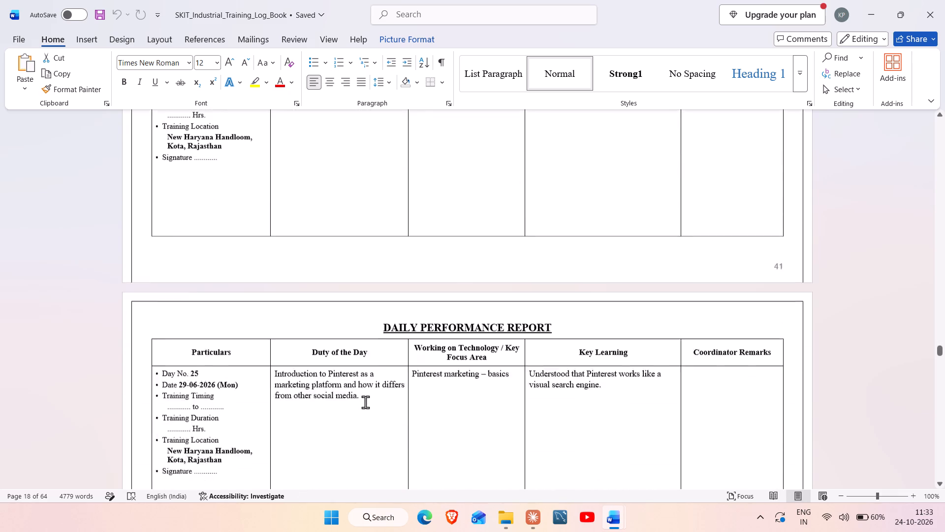
Examine the Week 1 Weekly Performance Report, including its dated entries, key learning, supervisor remarks, grade and signature fields.
scroll(365, 402, down, 11)
scroll(365, 402, up, 3)
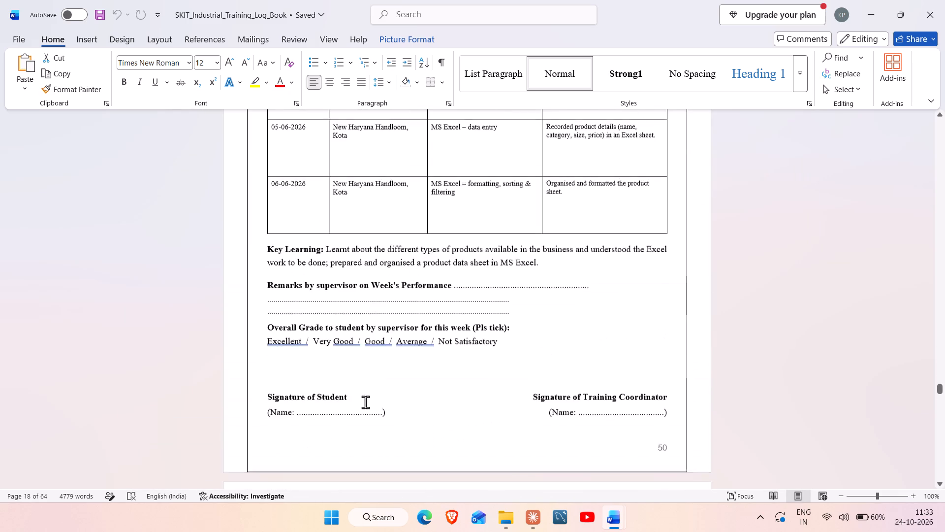
scroll(365, 402, up, 4)
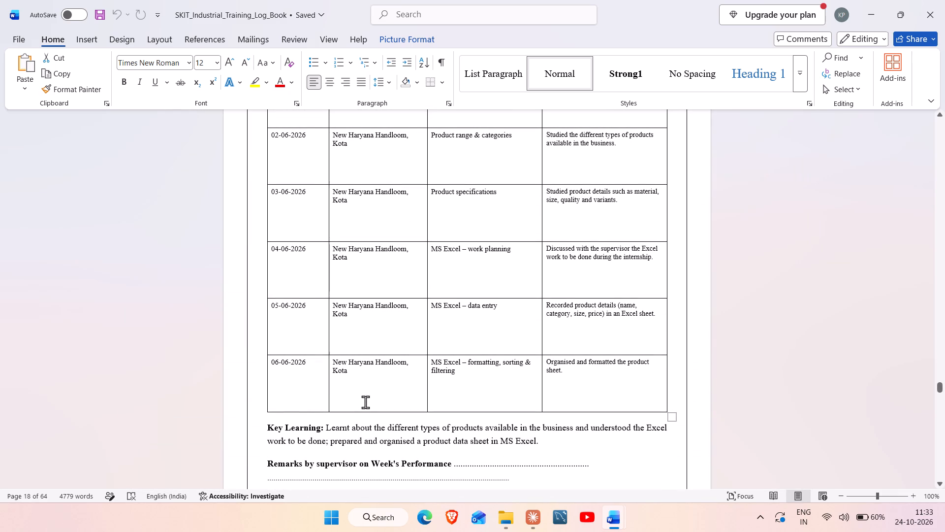
scroll(365, 402, up, 3)
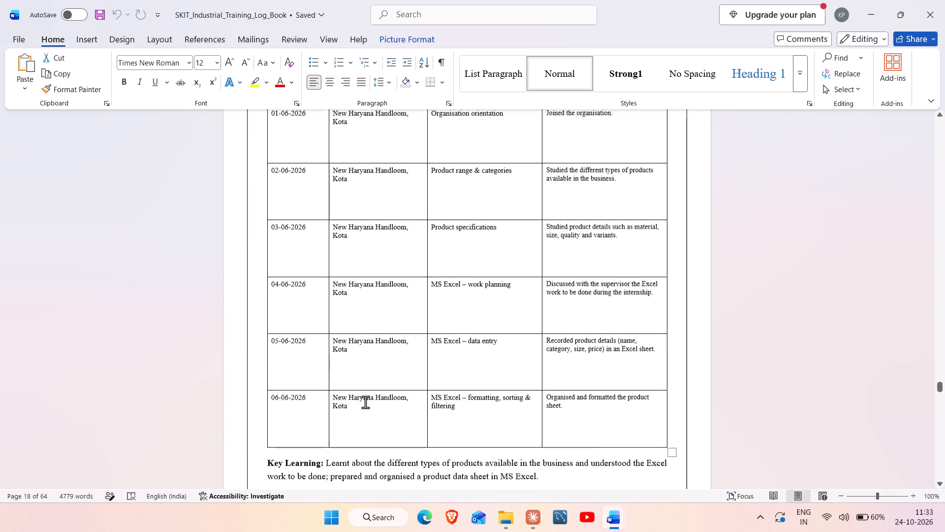
scroll(365, 402, up, 3)
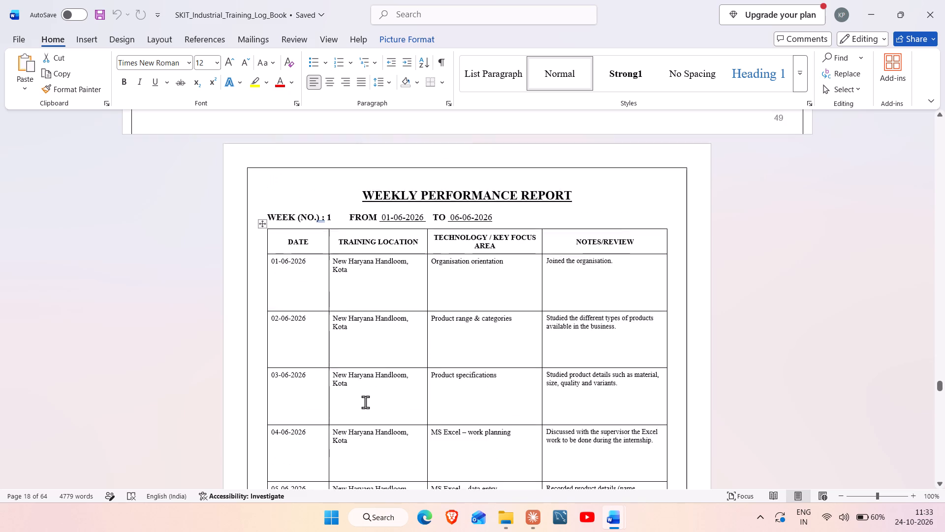
scroll(365, 402, up, 7)
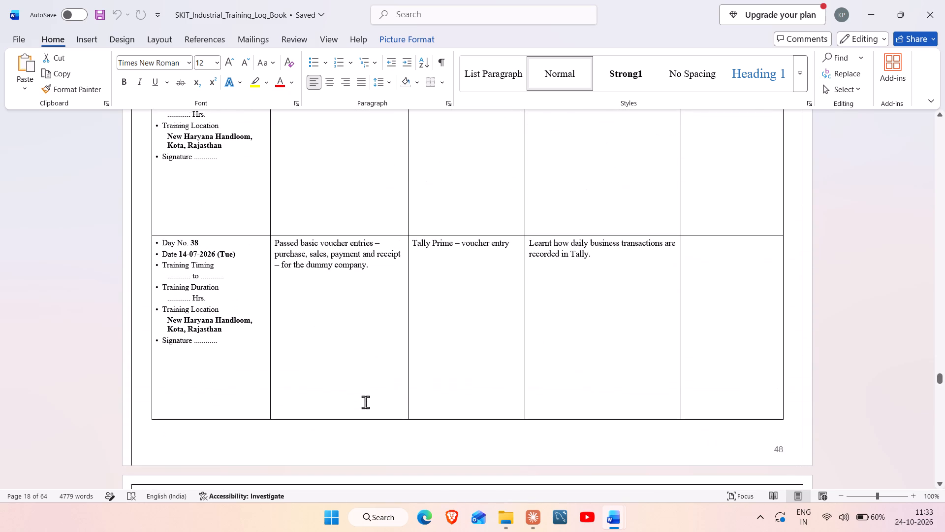
scroll(365, 402, down, 6)
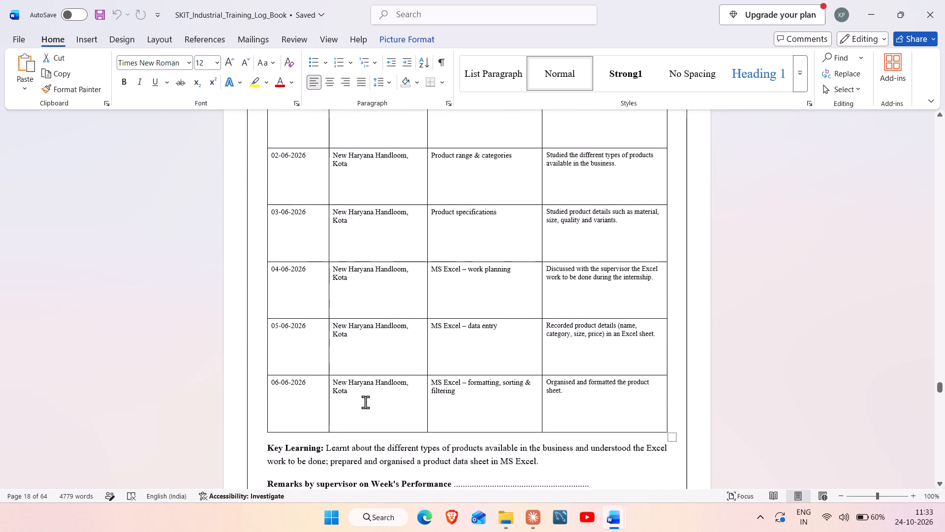
scroll(365, 402, down, 8)
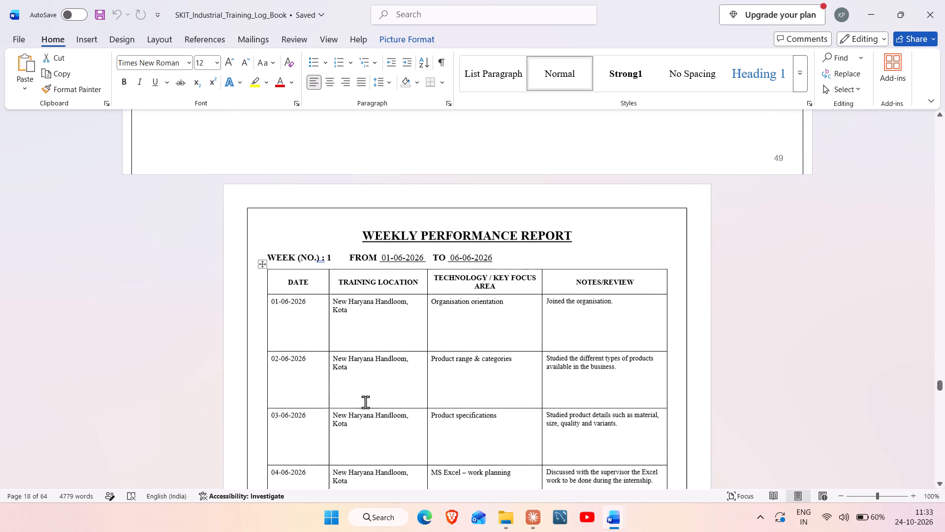
scroll(365, 402, down, 5)
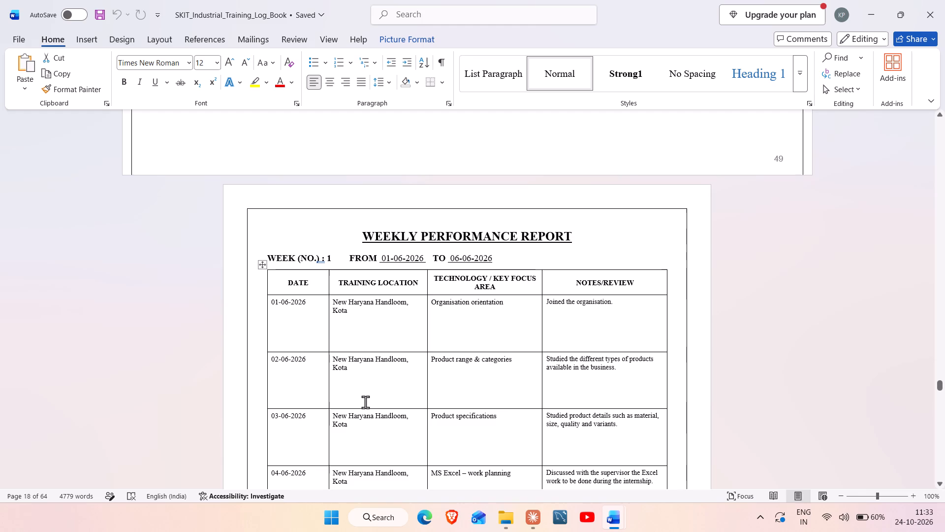
Check the layout of the remaining log book pages after the Week 1 report, through to the final Notes page.
scroll(365, 402, down, 5)
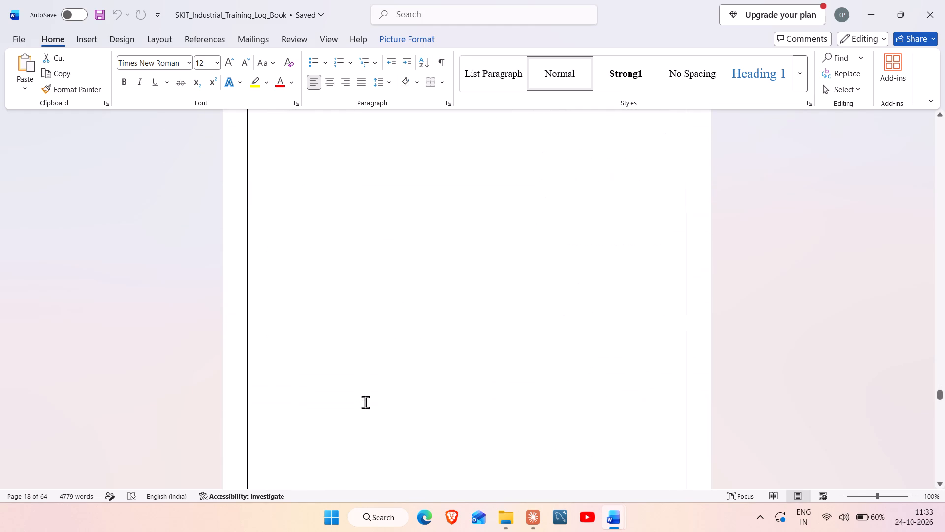
scroll(365, 402, down, 2)
scroll(365, 402, up, 1)
scroll(365, 402, down, 10)
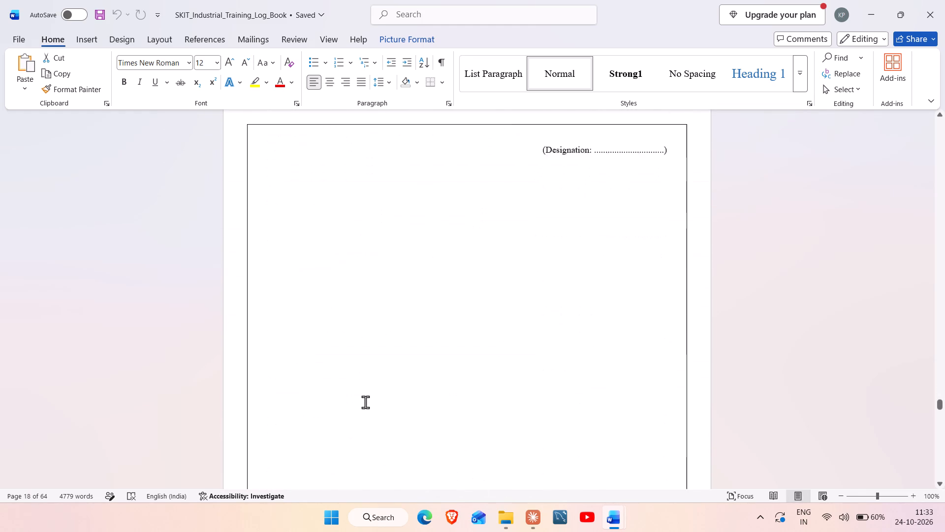
scroll(365, 402, down, 20)
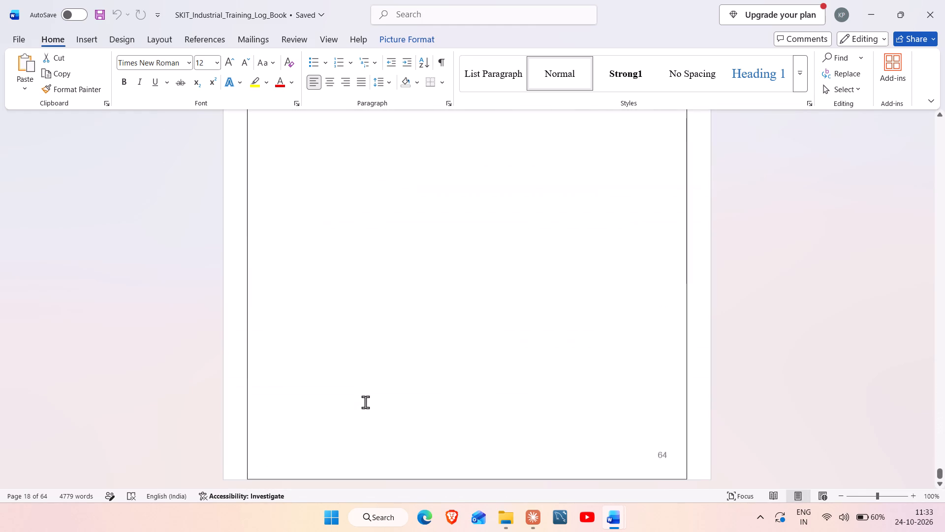
scroll(365, 402, up, 19)
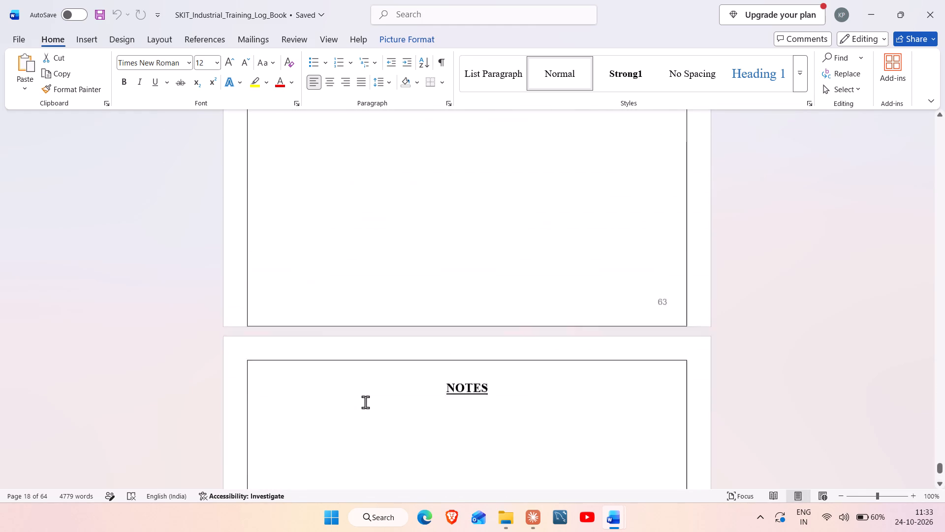
scroll(365, 402, up, 16)
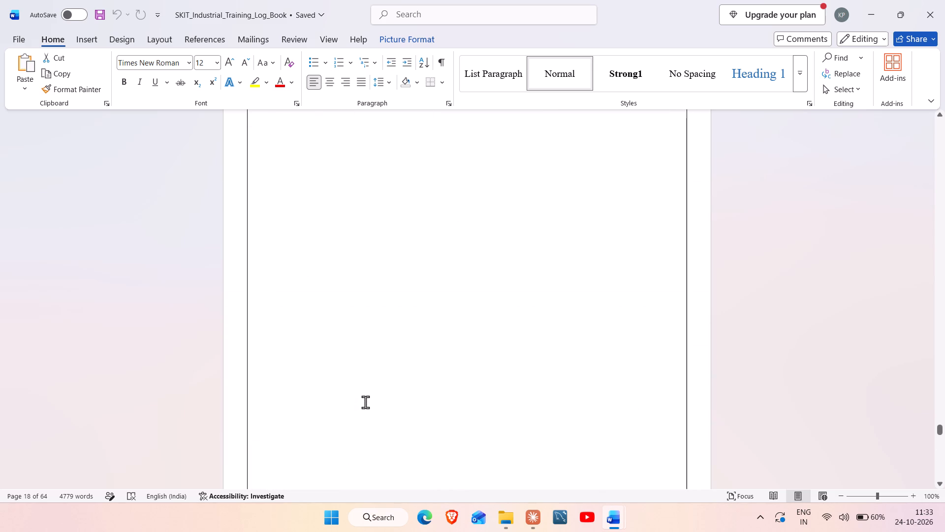
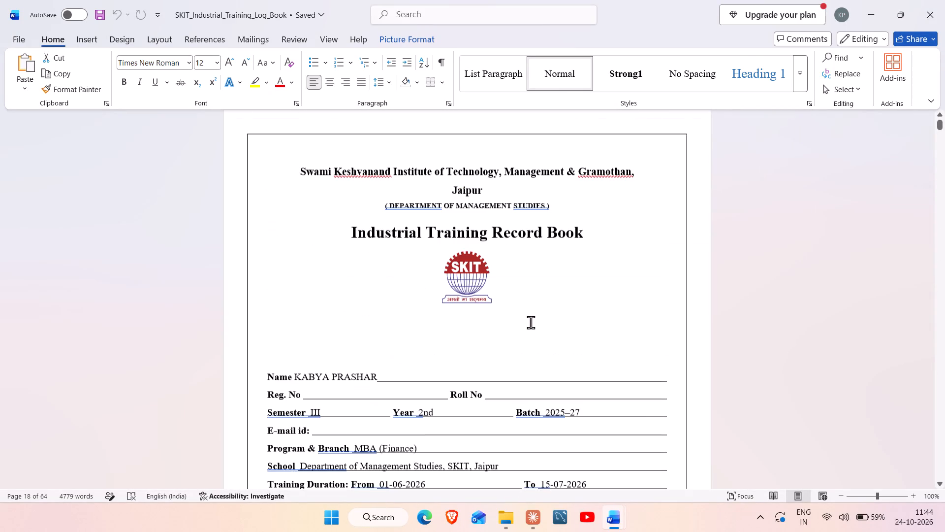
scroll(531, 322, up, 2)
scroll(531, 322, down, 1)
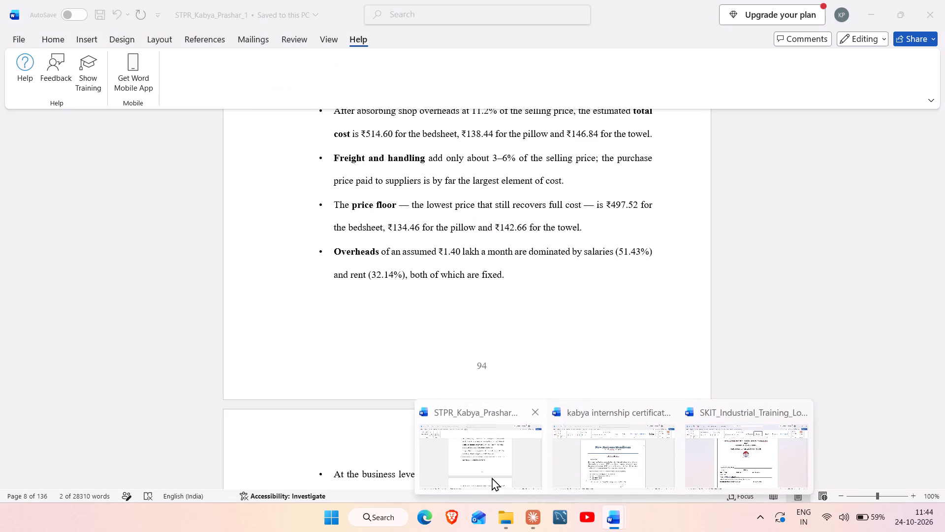
Switch to the summer training project report document and return to its title page.
click(492, 477)
scroll(505, 413, up, 4)
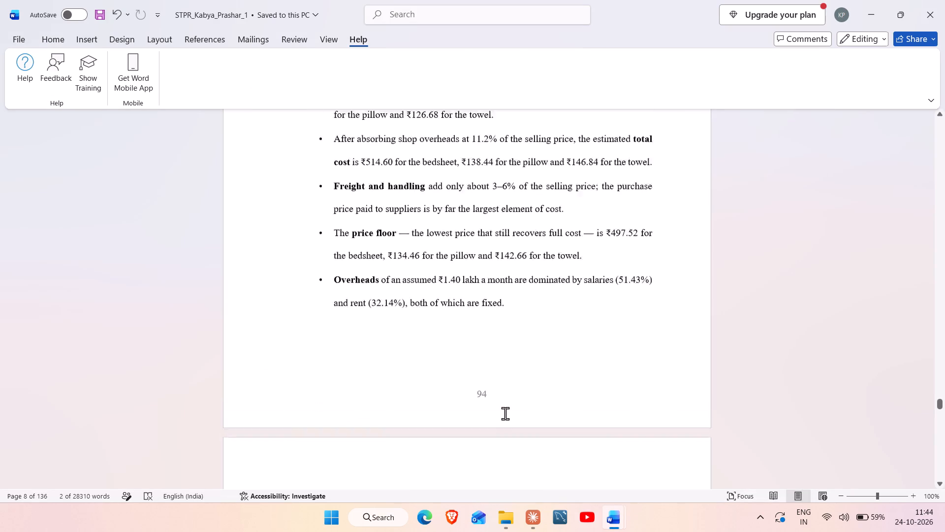
scroll(505, 413, up, 20)
scroll(505, 413, up, 20)
scroll(505, 413, up, 20)
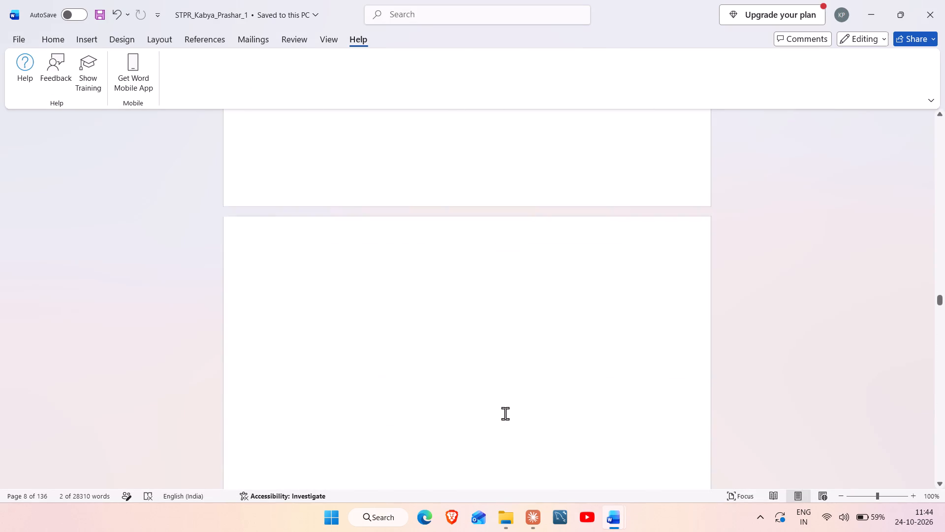
scroll(505, 413, up, 20)
scroll(505, 413, up, 20)
scroll(505, 413, up, 20)
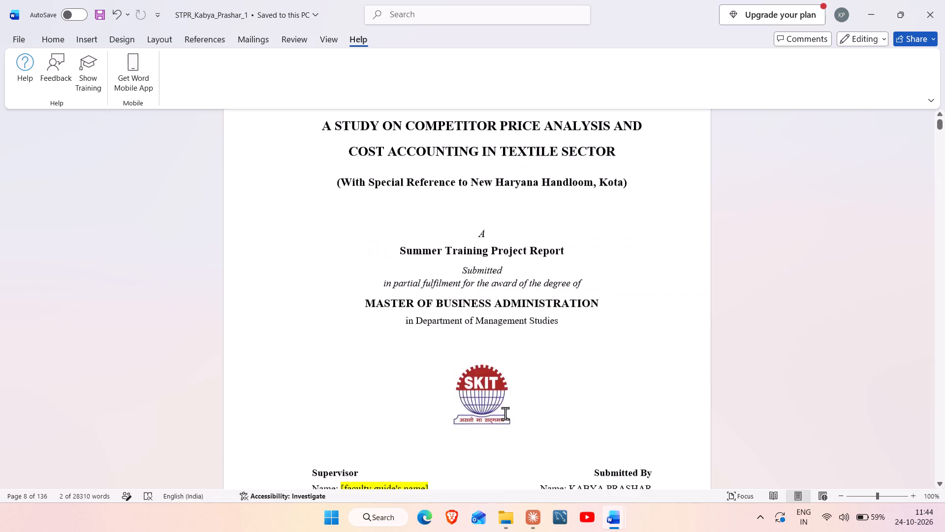
scroll(505, 413, up, 20)
scroll(505, 413, up, 9)
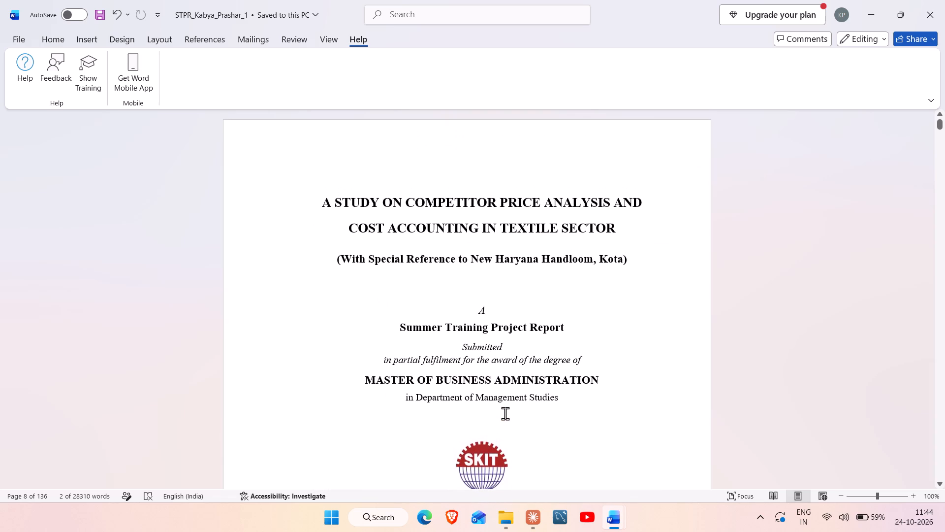
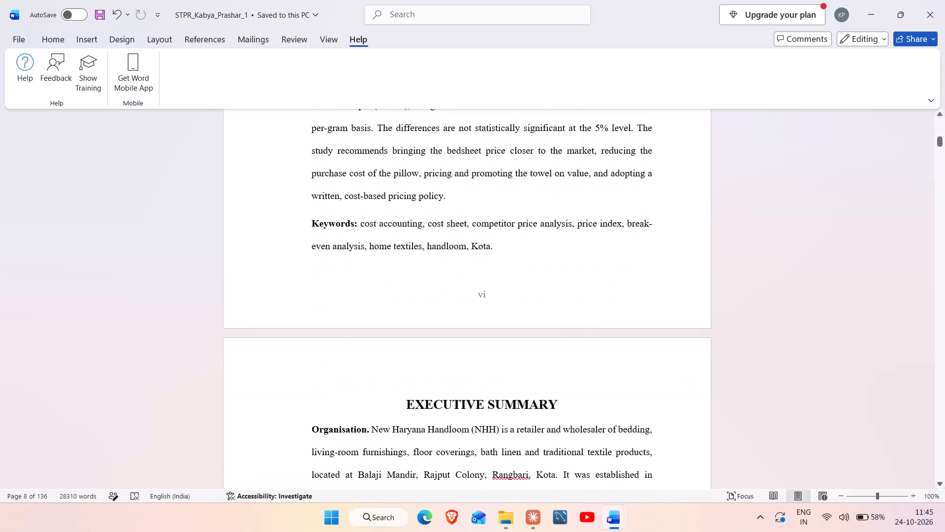
Look back over the abstract and continue towards the acknowledgement pages of the report.
key(Up)
key(Up)
key(Up)
key(Up)
key(Up)
key(Up)
key(Up)
key(Up)
key(Up)
key(Up)
key(Up)
key(Up)
key(Up)
key(Up)
key(Up)
key(Up)
key(Up)
key(Up)
key(Up)
key(Up)
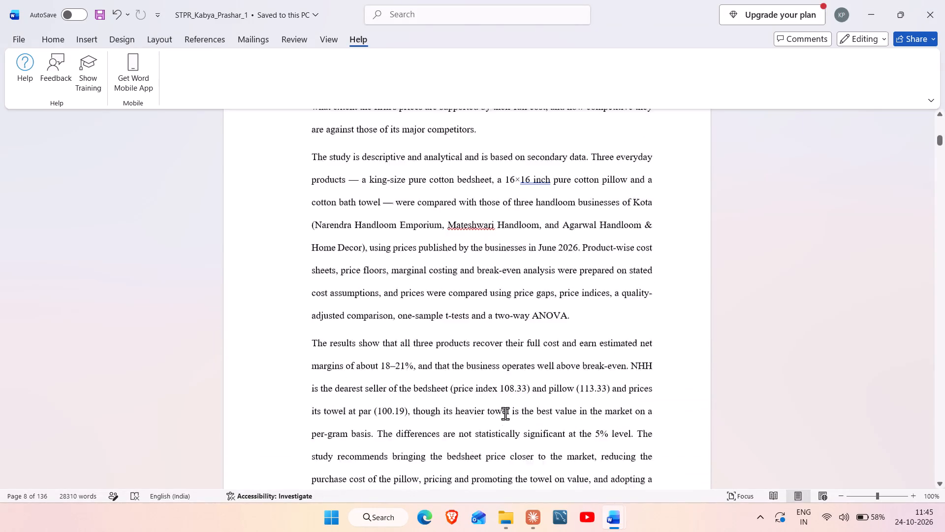
key(Up)
key(Up)
key(Up)
key(Up)
key(Up)
key(Up)
key(Up)
key(Up)
key(Up)
key(Up)
key(Up)
key(Up)
key(Up)
key(Up)
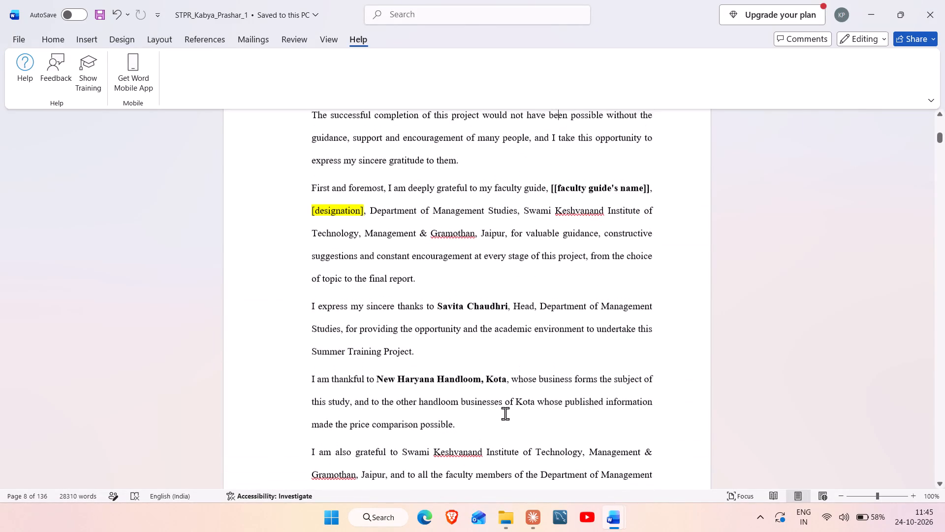
Read the acknowledgement page, examining the paragraphs thanking the faculty guide and the head of the department.
key(Down)
key(Down)
key(Down)
key(Down)
key(Down)
key(Down)
key(Down)
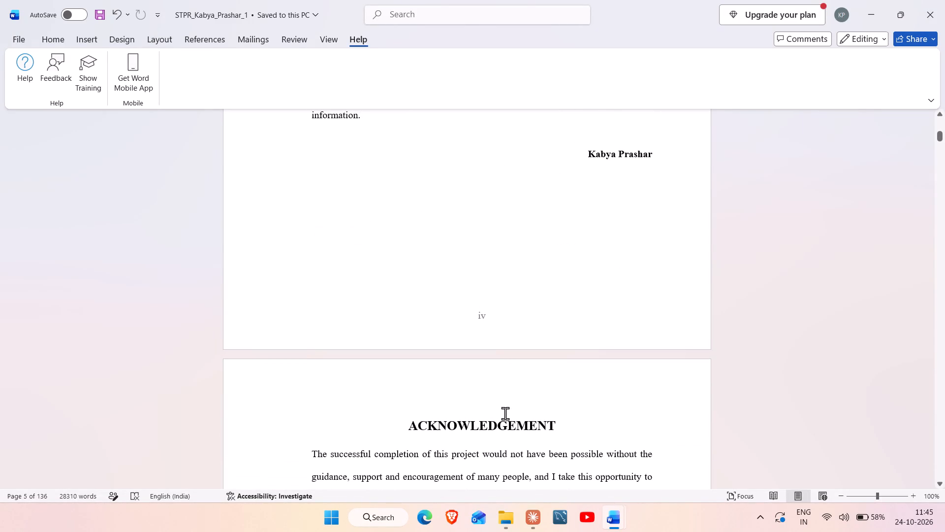
key(Down)
key(Down)
key(Down)
key(Down)
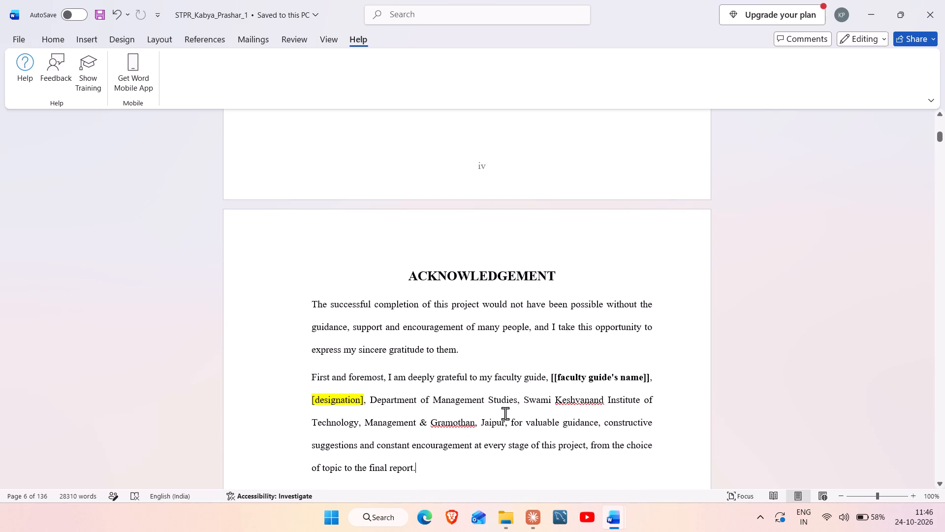
key(Down)
key(Down)
key(Down)
key(Down)
key(Down)
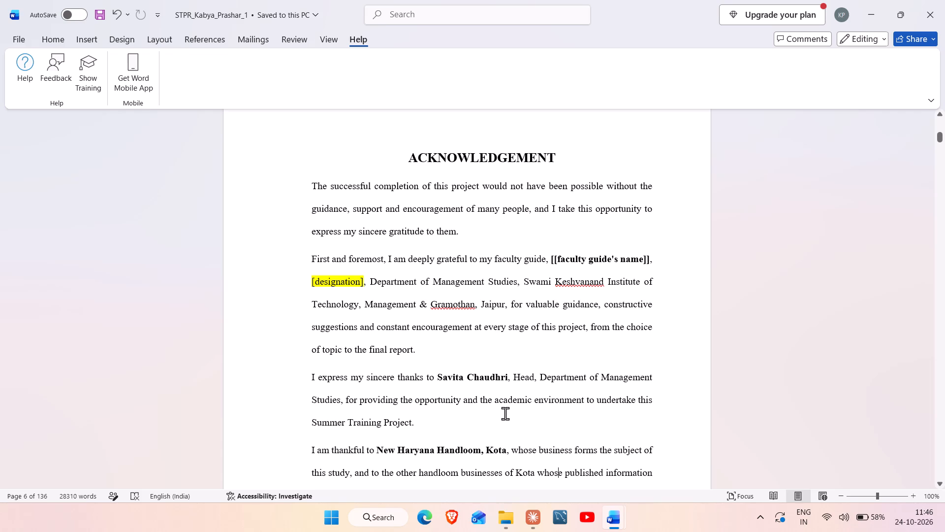
click(484, 376)
Go back through the front-matter certificate pages to the title page and examine the wording of the report title.
key(Down)
key(Up)
key(Up)
key(Up)
key(Up)
key(Up)
key(Up)
key(Up)
key(Up)
key(Up)
key(Up)
key(Up)
key(Up)
key(Up)
key(Up)
key(Up)
key(Up)
key(Up)
key(Up)
key(Up)
key(Up)
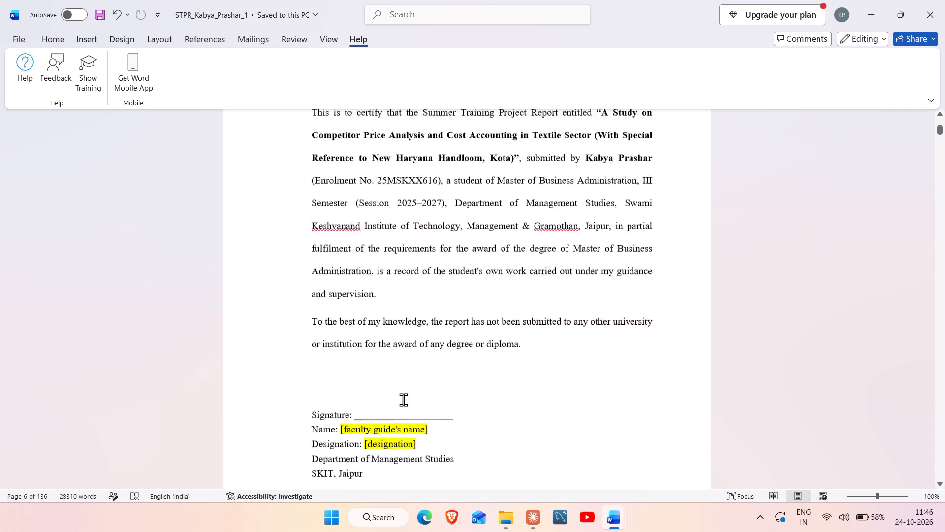
key(Up)
key(Up)
key(Up)
key(Up)
key(Up)
key(Up)
key(Up)
key(Up)
key(Up)
key(Up)
key(Up)
key(Up)
key(Up)
key(Up)
key(Up)
key(Up)
key(Up)
key(Up)
key(Up)
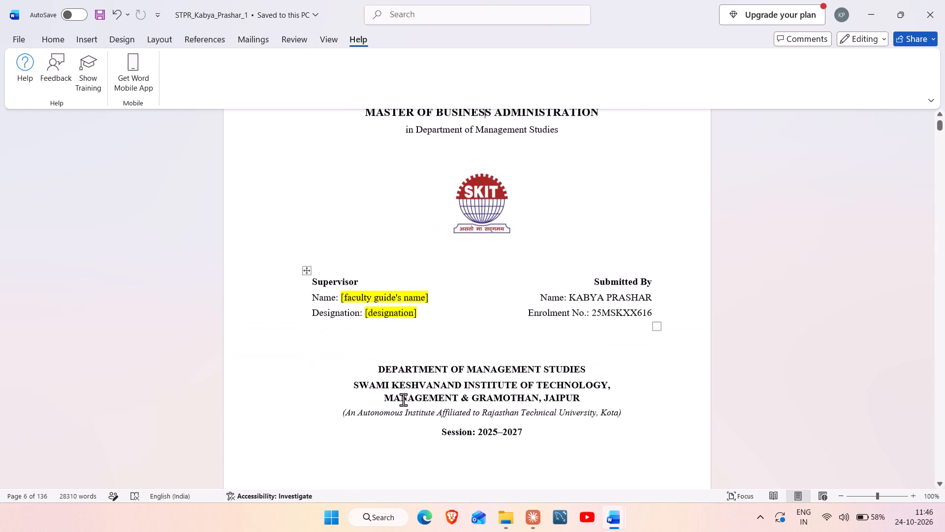
key(Up)
key(Up)
key(Up)
key(Up)
key(Up)
key(Up)
key(Up)
key(Up)
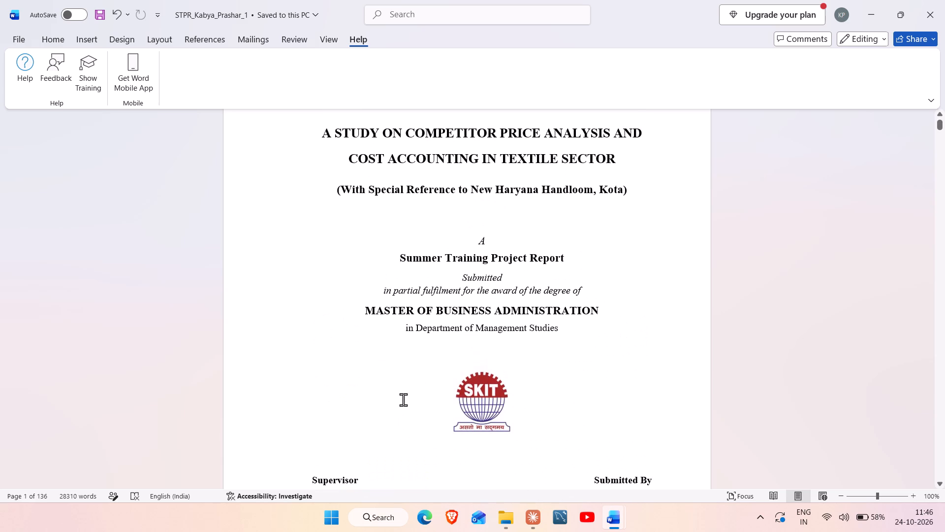
key(Up)
key(Down)
drag(621, 154, 504, 160)
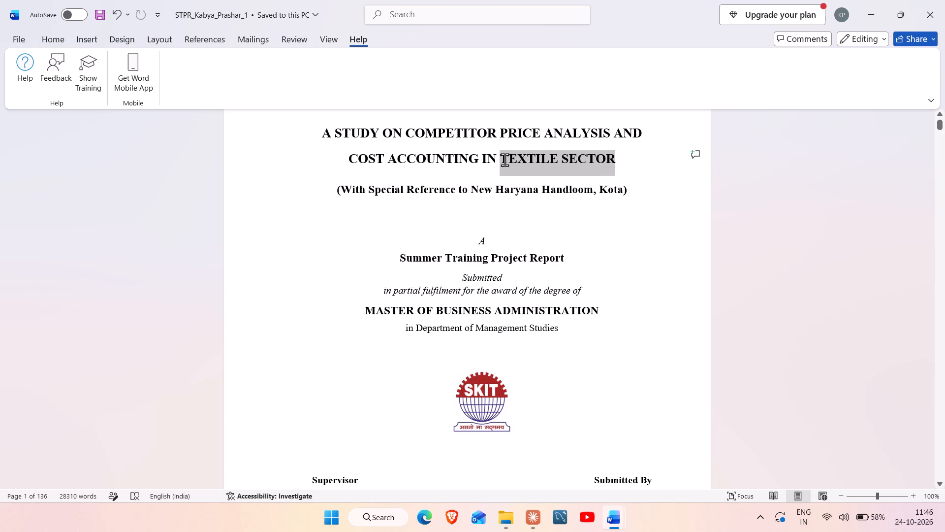
drag(504, 160, 492, 162)
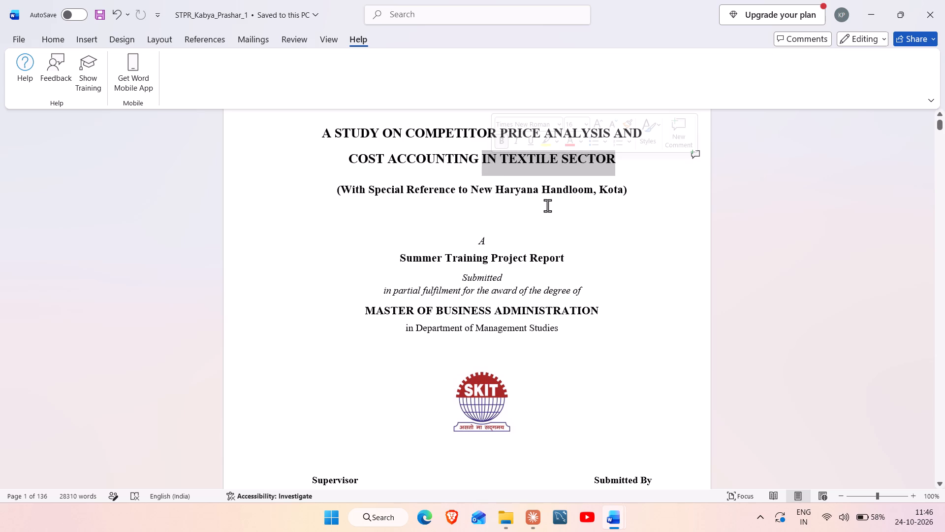
click(549, 207)
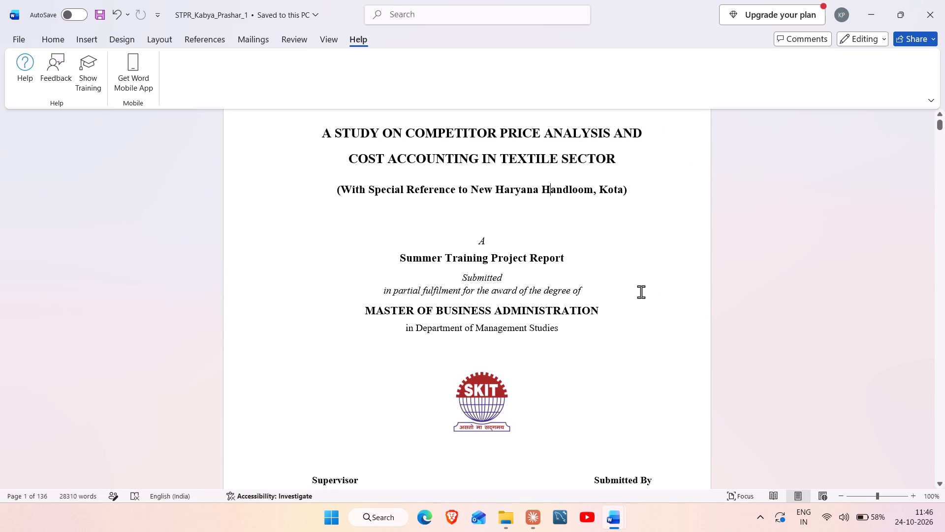
Look over the New Haryana Handloom certificate page and return to the title page's supervisor and submission details.
key(Down)
key(Down)
key(Down)
key(Down)
key(Down)
key(Down)
key(Down)
key(Down)
key(Down)
key(Down)
key(Down)
key(Down)
key(Down)
key(Down)
key(Down)
key(Down)
key(Down)
key(Down)
key(Down)
key(Down)
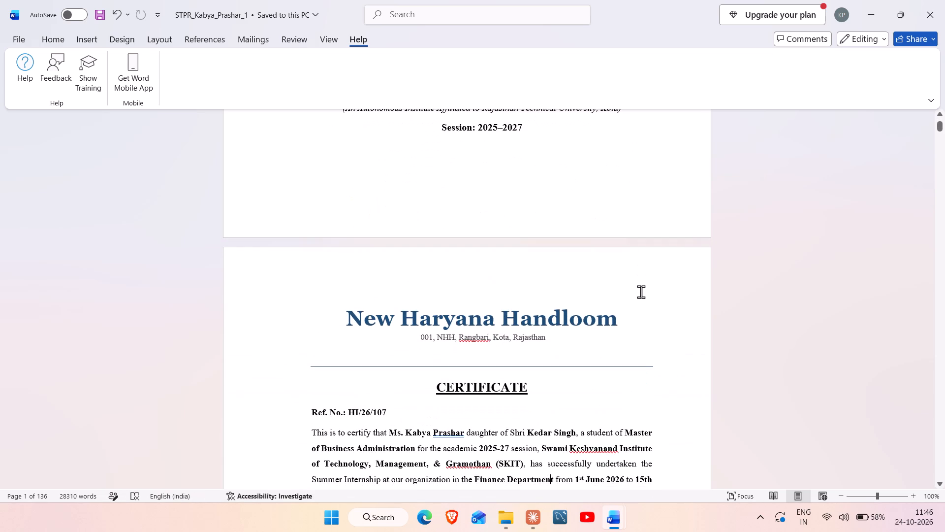
key(Up)
key(Up)
key(Up)
key(Up)
key(Up)
key(Up)
key(Up)
key(Up)
key(Up)
key(Up)
key(Up)
key(Up)
key(Up)
key(Up)
key(Up)
key(Up)
key(Up)
key(Up)
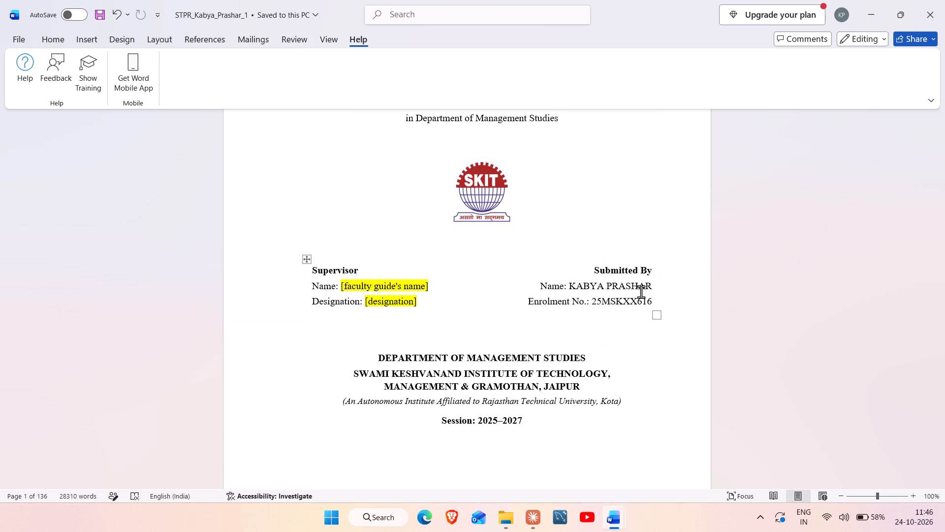
Look through the New Haryana Handloom certificate page and on to the certificate from the faculty guide.
key(Down)
key(Down)
key(Down)
key(Down)
key(Down)
key(Down)
key(Down)
key(Down)
key(Down)
key(Down)
key(Down)
key(Down)
key(Down)
key(Down)
key(Down)
key(Down)
key(Down)
key(Down)
key(Down)
key(Down)
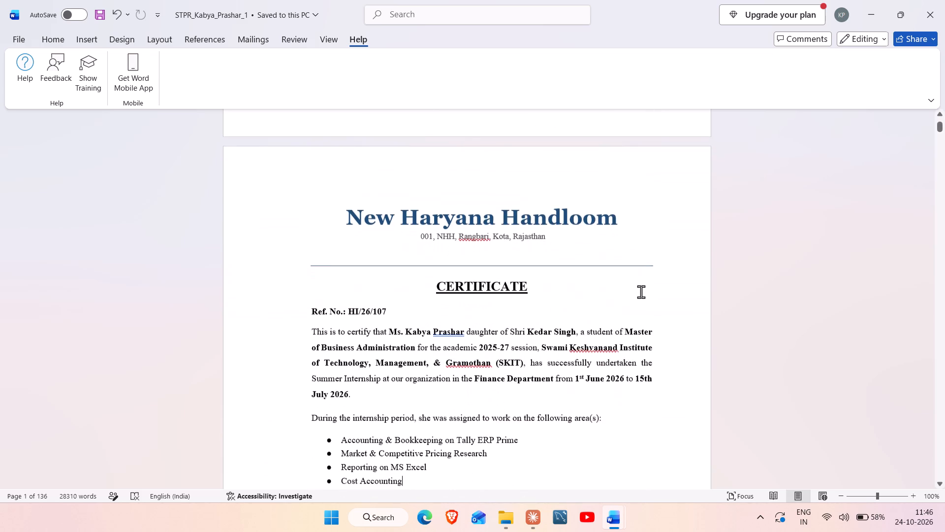
key(Down)
key(Down)
key(Down)
key(Down)
key(Down)
key(Down)
key(Down)
key(Down)
key(Down)
key(Down)
key(Down)
key(Down)
key(Down)
key(Down)
key(Down)
key(Down)
key(Down)
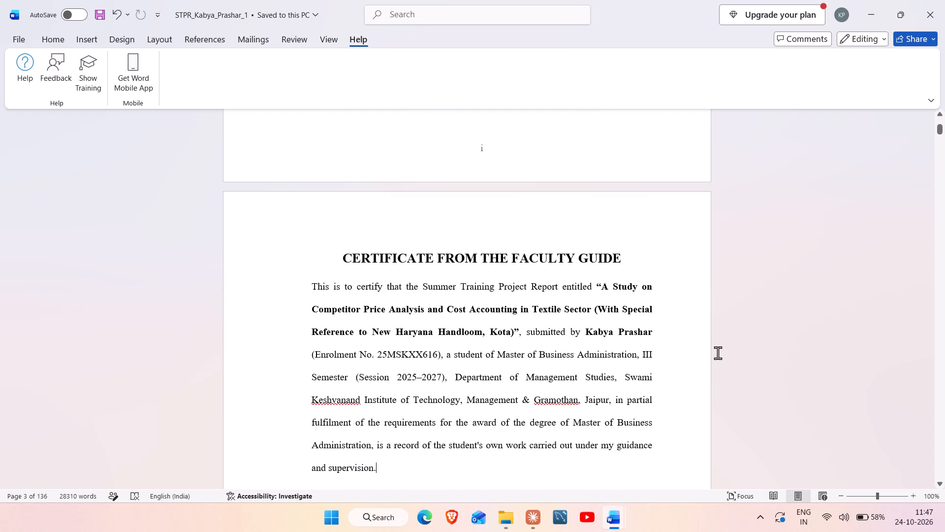
In the faculty guide certificate, change "on" to "of" so the report title begins "A Study of Competitor Price Analysis".
click(658, 291)
key(BackSpace)
key(BackSpace)
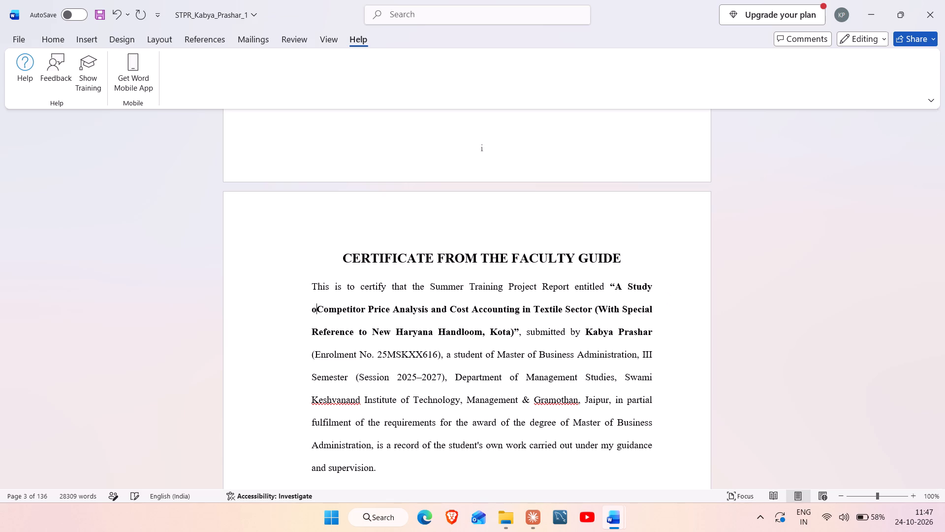
key(BackSpace)
text(of)
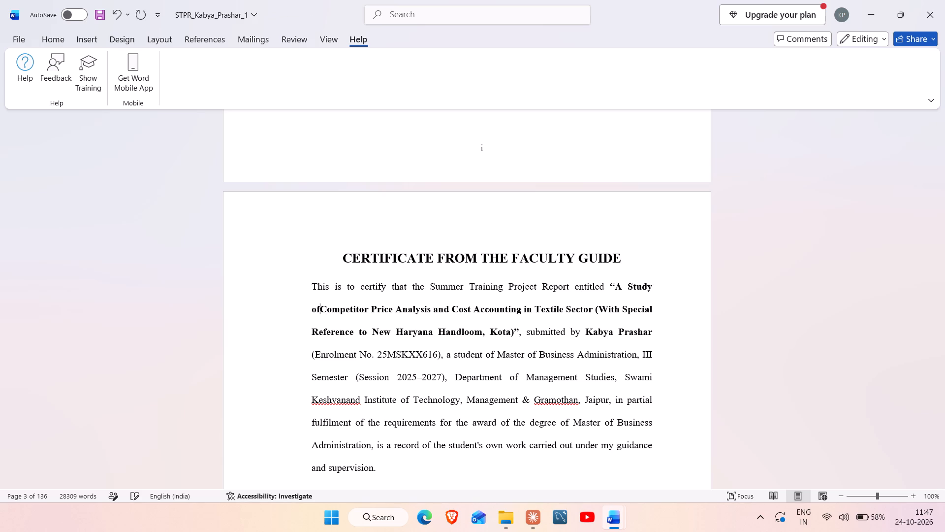
key(space)
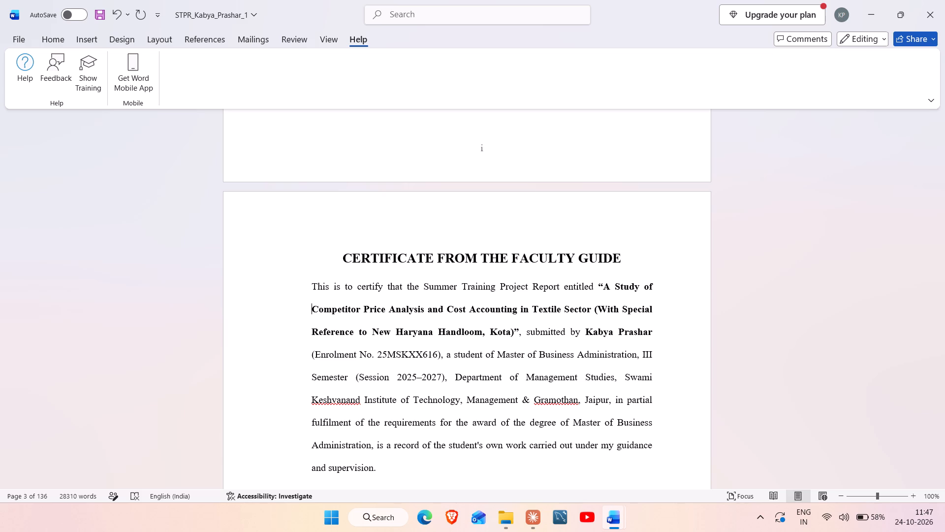
Replace the word "Session" before 2025–2027 with "batch" in the faculty guide certificate's first paragraph.
key(Down)
key(Down)
key(Down)
key(Down)
key(Down)
key(Down)
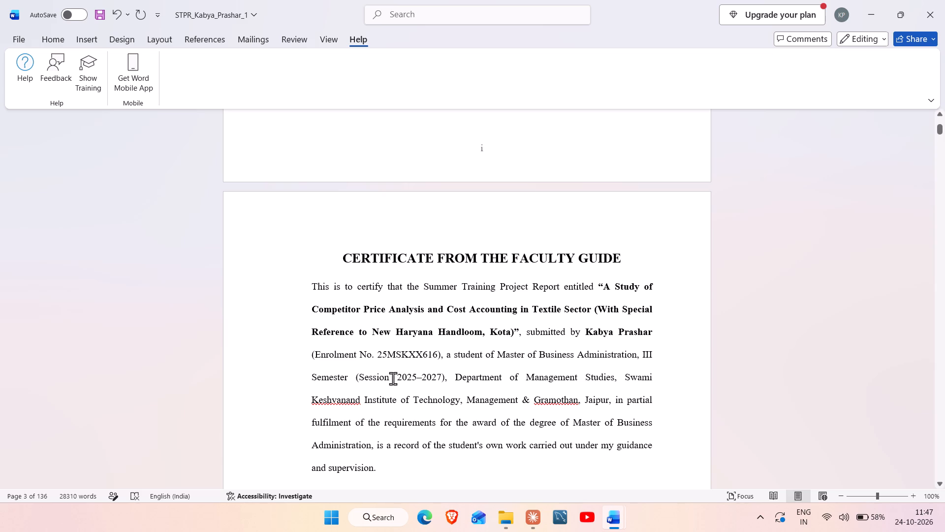
click(393, 378)
key(BackSpace)
key(BackSpace)
key(BackSpace)
key(BackSpace)
key(BackSpace)
key(BackSpace)
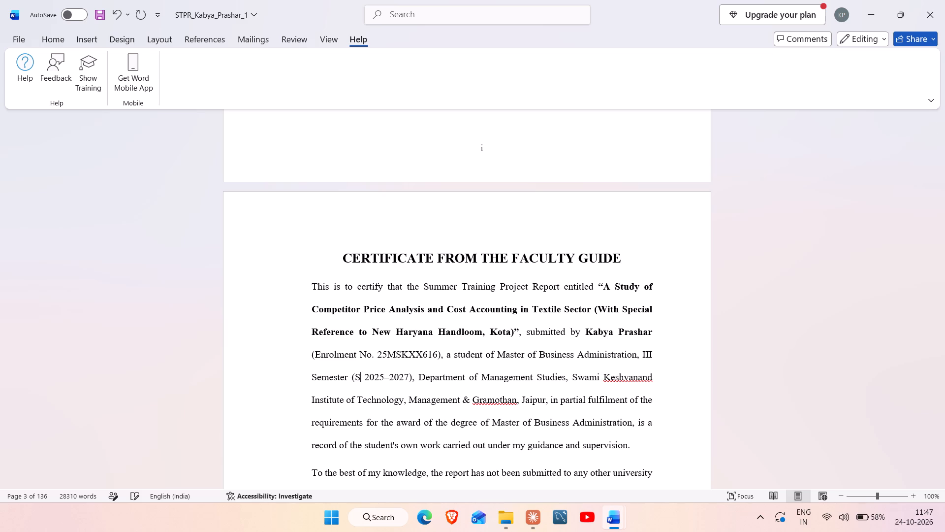
key(BackSpace)
text(batch)
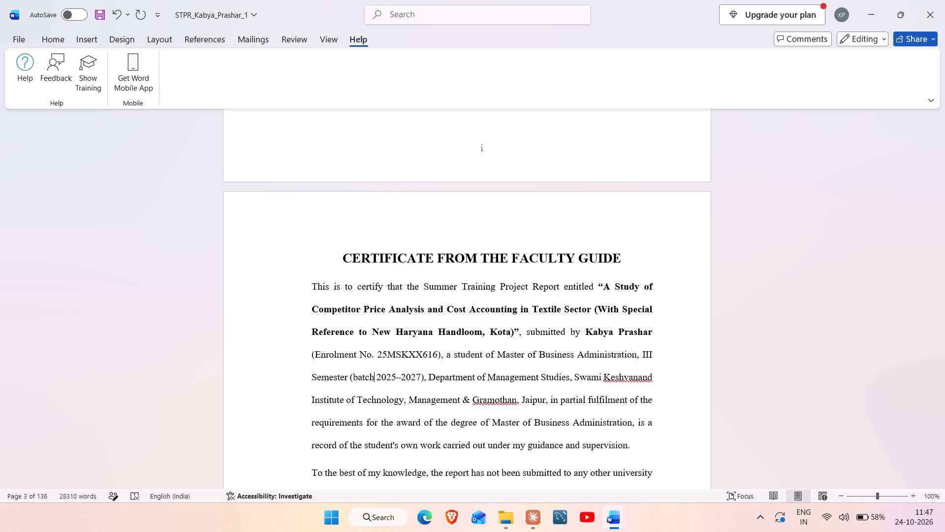
Look over the rest of the faculty guide certificate with its signature block, and examine the declaration's session and report title wording.
key(Down)
key(Down)
key(Down)
key(Down)
key(Down)
key(Down)
key(Down)
key(Down)
key(Down)
key(Down)
key(Down)
key(Down)
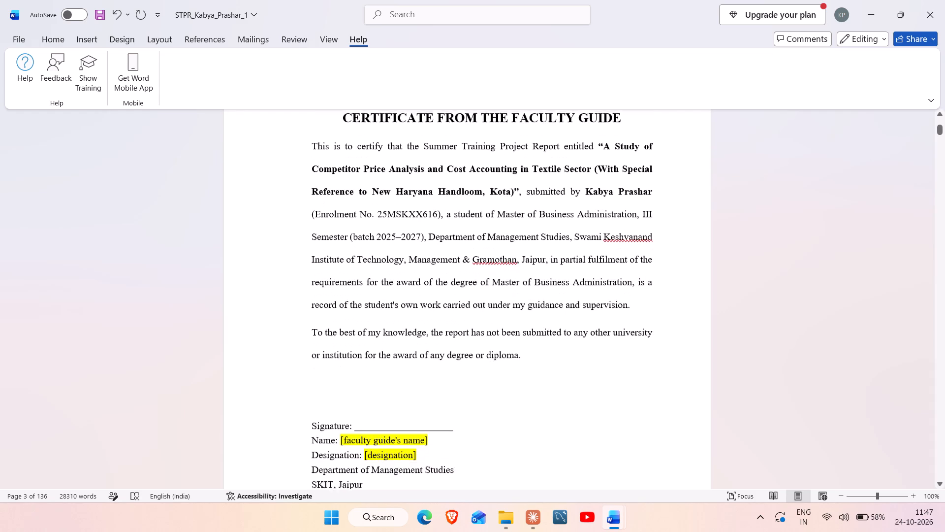
key(Down)
key(Down)
key(Down)
key(Down)
key(Down)
key(Down)
key(Down)
key(Down)
key(Down)
key(Down)
key(Down)
key(Down)
key(Down)
key(Down)
key(Down)
key(Down)
key(Down)
key(Down)
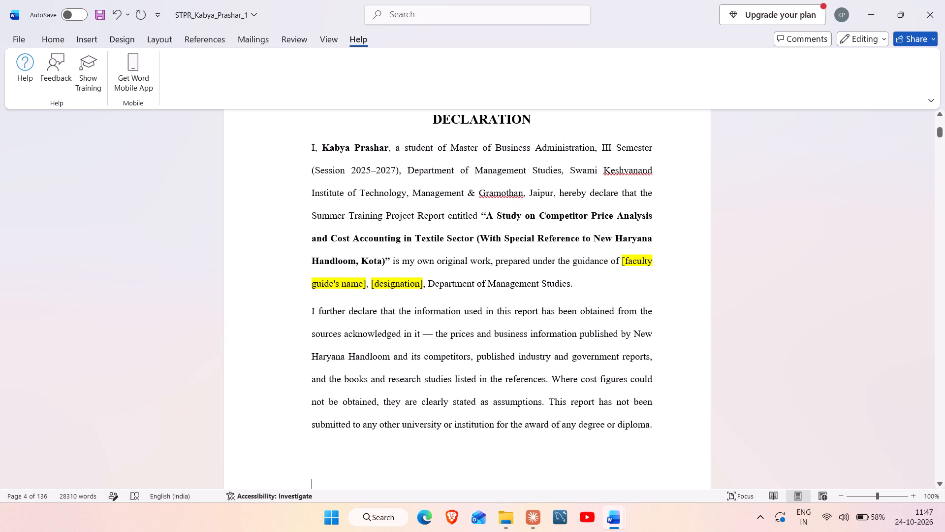
Look over the preface, examining the paragraphs on the project's purpose and the choice of New Haryana Handloom.
key(Down)
key(Down)
key(Down)
key(Down)
key(Down)
key(Down)
key(Down)
key(Down)
key(Down)
key(Down)
key(Down)
key(Down)
key(Down)
key(Down)
key(Down)
key(Down)
key(Down)
key(Down)
key(Down)
key(Down)
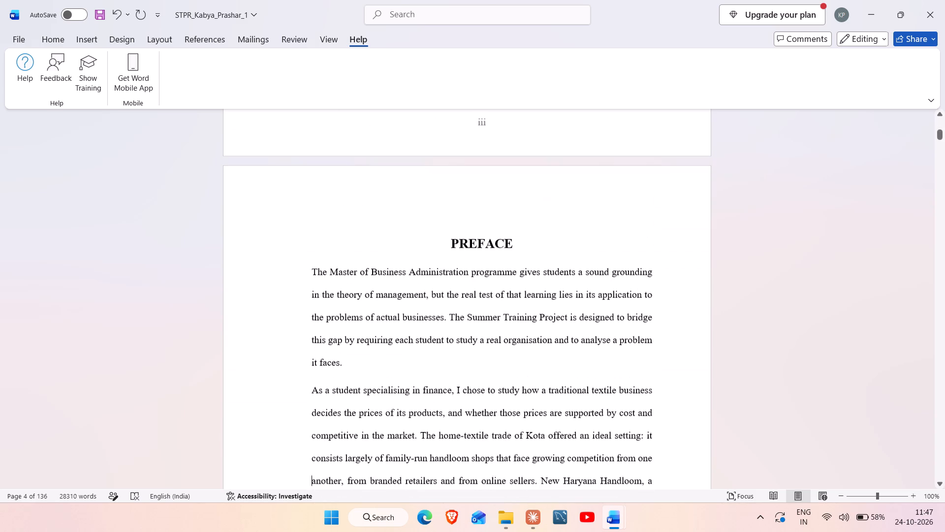
key(Down)
key(Down)
key(Down)
key(Down)
key(Down)
key(Down)
key(Down)
key(Down)
key(Down)
key(Down)
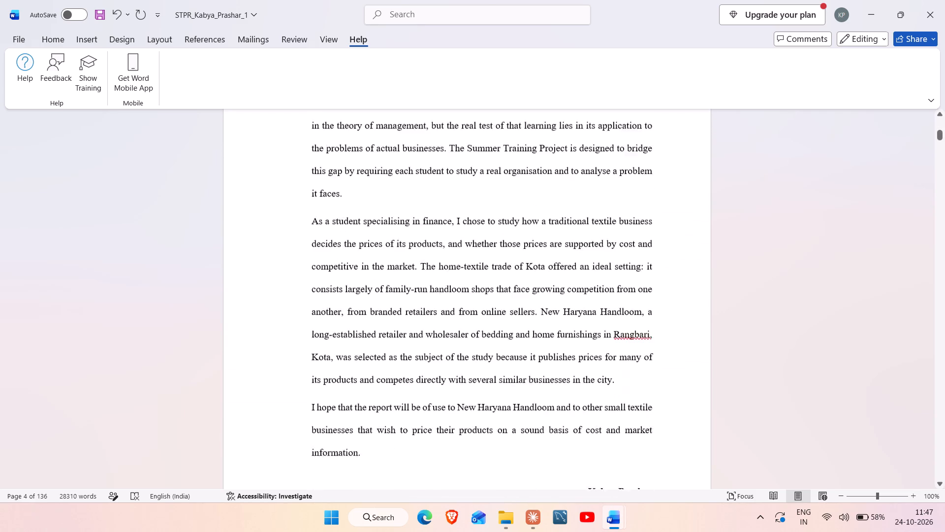
Look over the acknowledgement page and continue to the abstract's opening paragraphs.
key(Down)
key(Down)
key(Down)
key(Down)
key(Down)
key(Down)
key(Down)
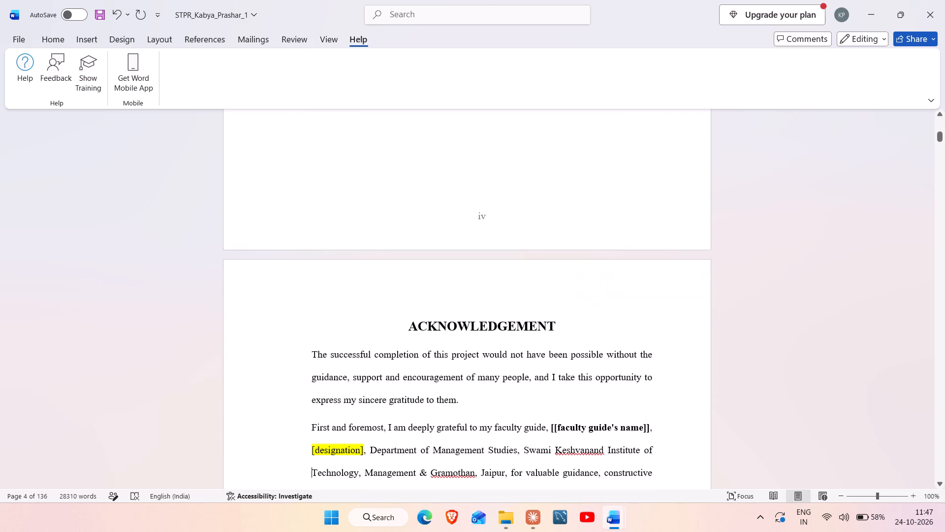
key(Down)
key(Down)
key(Down)
key(Down)
key(Down)
key(Down)
key(Down)
key(Down)
key(Down)
key(Down)
key(Down)
key(Down)
key(Down)
key(Down)
key(Down)
key(Down)
key(Down)
key(Down)
key(Down)
key(Down)
key(Down)
key(Down)
key(Down)
key(Down)
key(Down)
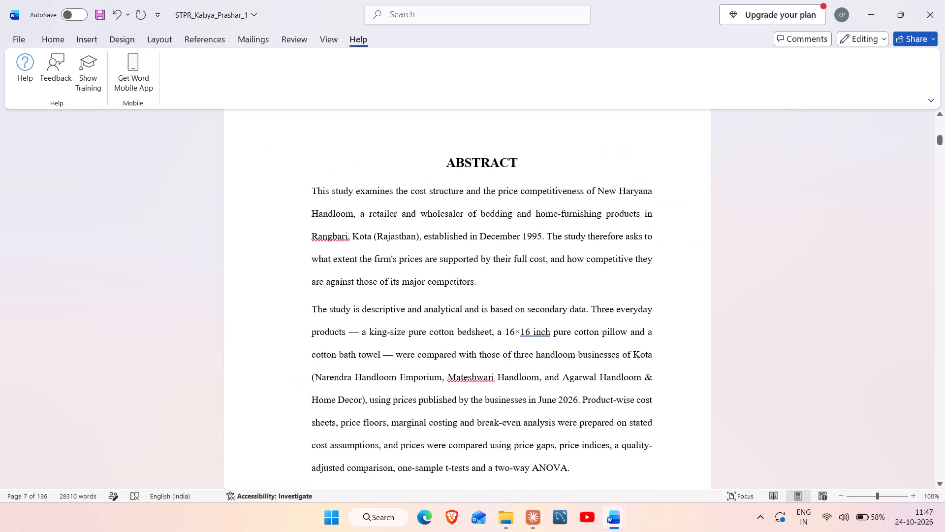
Look over the rest of the abstract down to its keywords and continue to the executive summary's opening.
key(Down)
key(Down)
key(Down)
key(Down)
key(Down)
key(Down)
key(Down)
key(Down)
key(Down)
key(Down)
key(Down)
key(Down)
key(Down)
key(Down)
key(Down)
key(Down)
key(Down)
key(Down)
key(Down)
key(Down)
key(Down)
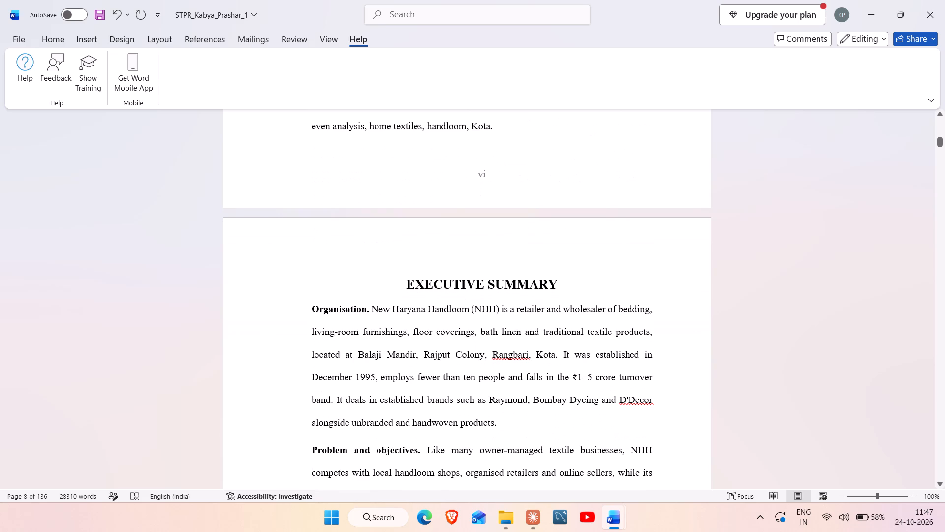
Look over the executive summary's organisation, problem and objectives, and methodology paragraphs.
key(Down)
key(Down)
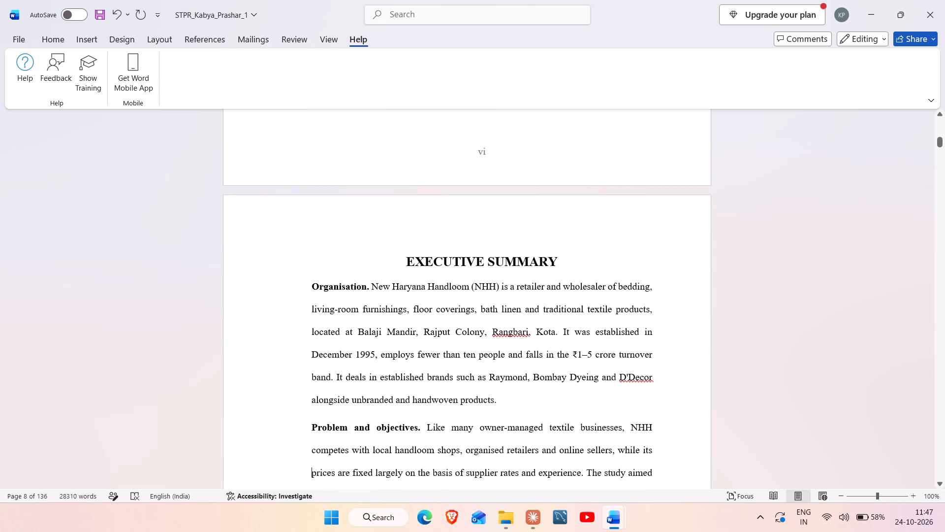
key(Down)
key(Down)
key(Down)
key(Down)
key(Down)
key(Down)
key(Down)
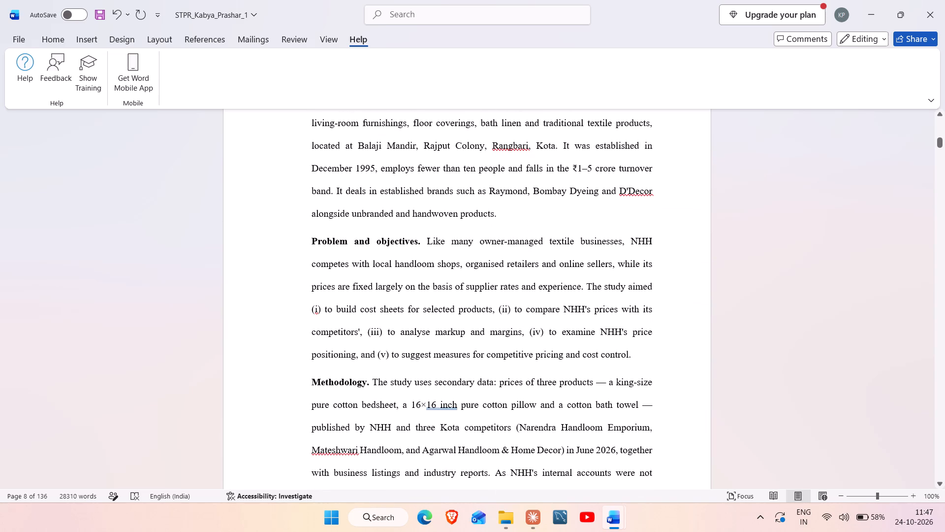
key(Down)
key(Down)
key(Down)
key(Down)
key(Down)
key(Down)
key(Down)
key(Down)
key(Down)
key(Down)
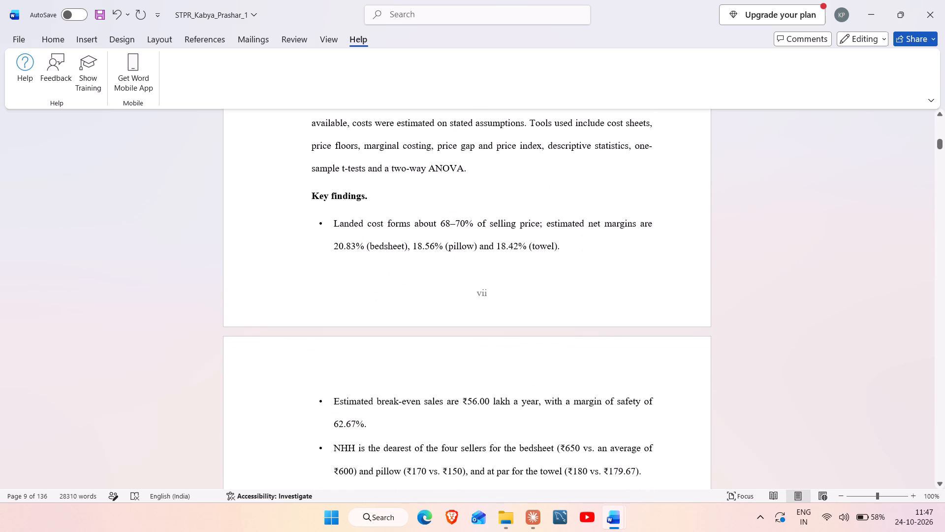
Examine the executive summary's key findings bullets, conclusion and recommendations.
key(Down)
key(Down)
key(Down)
key(Down)
key(Down)
key(Down)
key(Down)
key(Down)
key(Down)
key(Down)
key(Down)
key(Down)
key(Down)
key(Down)
key(Down)
key(Down)
key(Down)
key(Down)
key(Down)
key(Down)
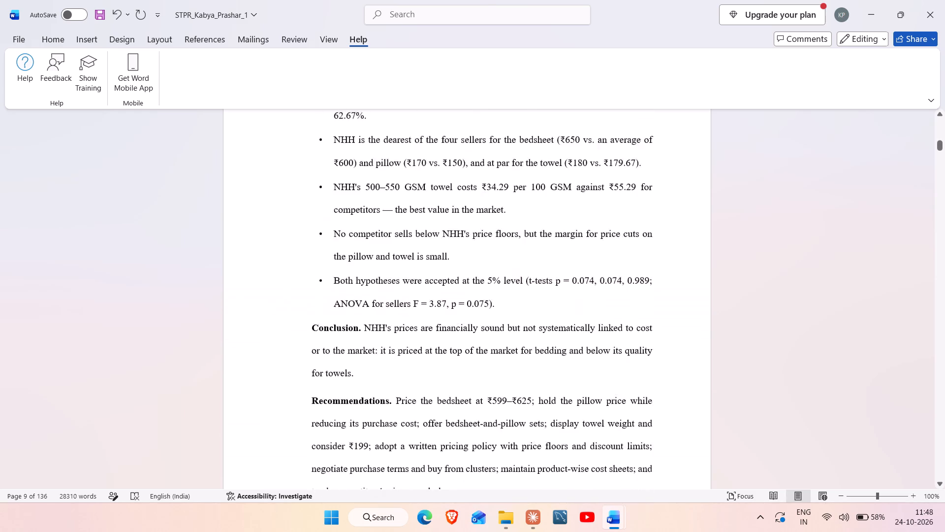
Continue past the executive summary and look over the table of contents, from the front-matter entries to the Chapter 4 heading.
key(Down)
key(Down)
key(Down)
key(Down)
key(Down)
key(Down)
key(Down)
key(Down)
key(Down)
key(Down)
key(Down)
key(Down)
key(Down)
key(Down)
key(Down)
key(Down)
key(Down)
key(Down)
key(Down)
key(Down)
key(Down)
key(Down)
key(Down)
key(Down)
key(Down)
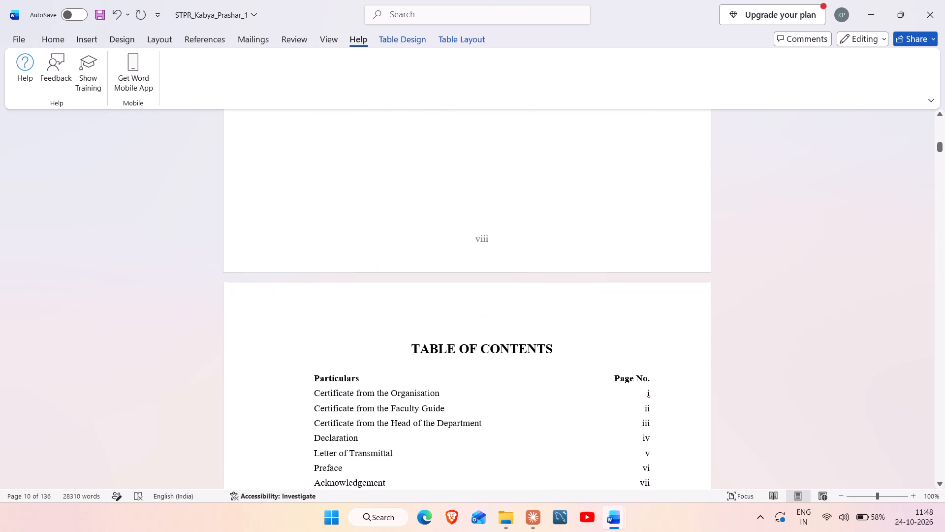
key(Down)
key(Down)
key(Down)
key(Down)
key(Down)
key(Down)
key(Down)
key(Down)
key(Down)
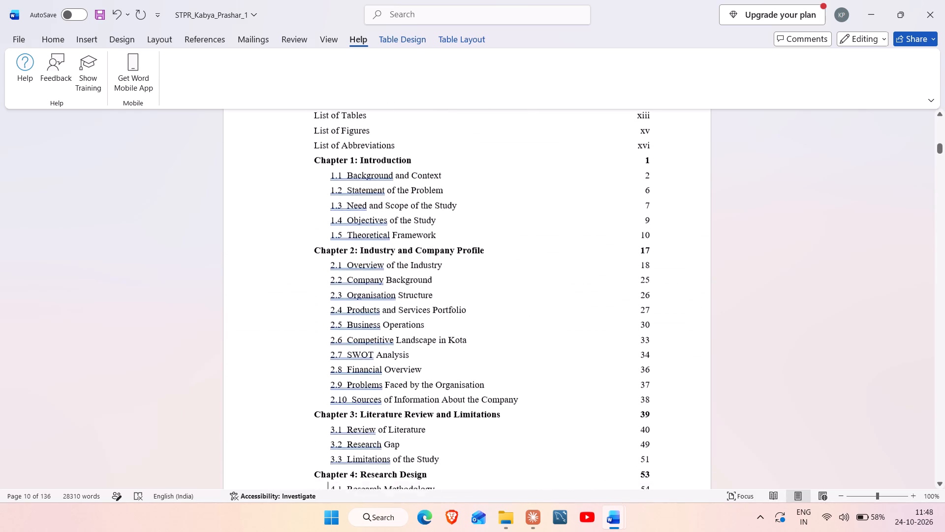
Look back through the table of contents, examining the chapter entries and the front-matter page numbers.
key(Up)
key(Up)
key(Up)
key(Up)
key(Up)
key(Up)
key(Up)
key(Up)
key(Up)
key(Up)
key(Up)
key(Up)
key(Up)
key(Up)
key(Up)
key(Up)
key(Up)
key(Up)
key(Up)
key(Up)
key(Up)
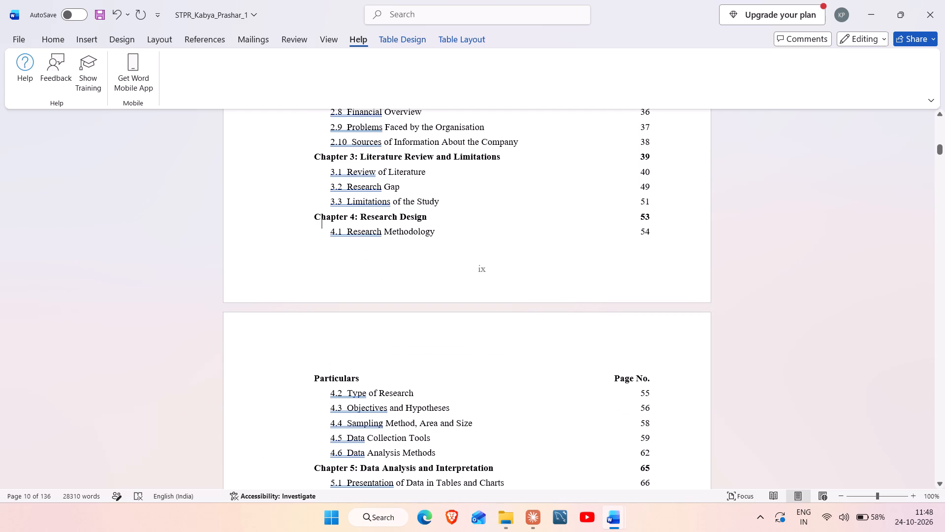
key(Up)
key(Up)
key(Up)
key(Up)
key(Up)
key(Up)
key(Up)
key(Up)
key(Up)
key(Up)
key(Up)
key(Up)
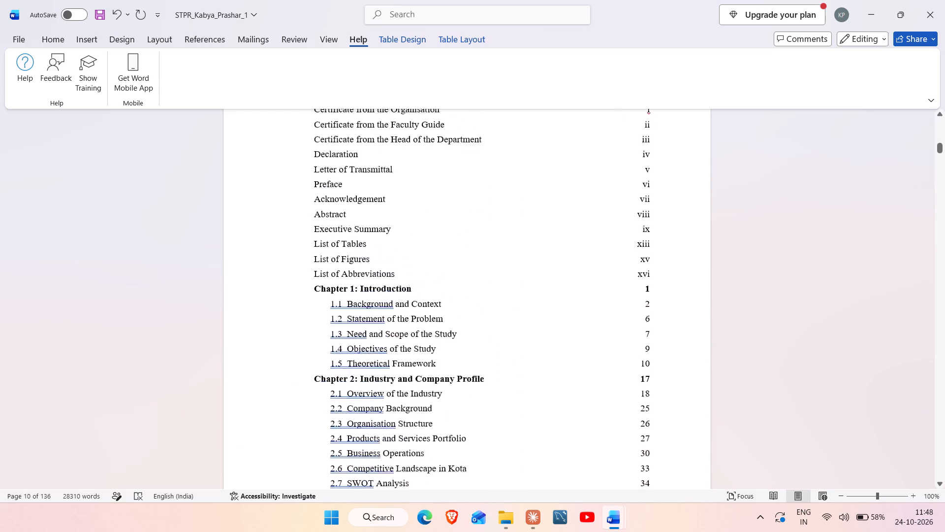
Return from the table of contents to the executive summary's key findings and conclusion.
key(Up)
key(Up)
key(Up)
key(Up)
key(Up)
key(Up)
key(Up)
key(Up)
key(Up)
key(Up)
key(Up)
key(Up)
key(Up)
key(Up)
key(Up)
key(Up)
key(Up)
key(Up)
key(Up)
key(Up)
key(Up)
key(Up)
key(Up)
key(Up)
key(Up)
key(Up)
key(Up)
key(Up)
key(Up)
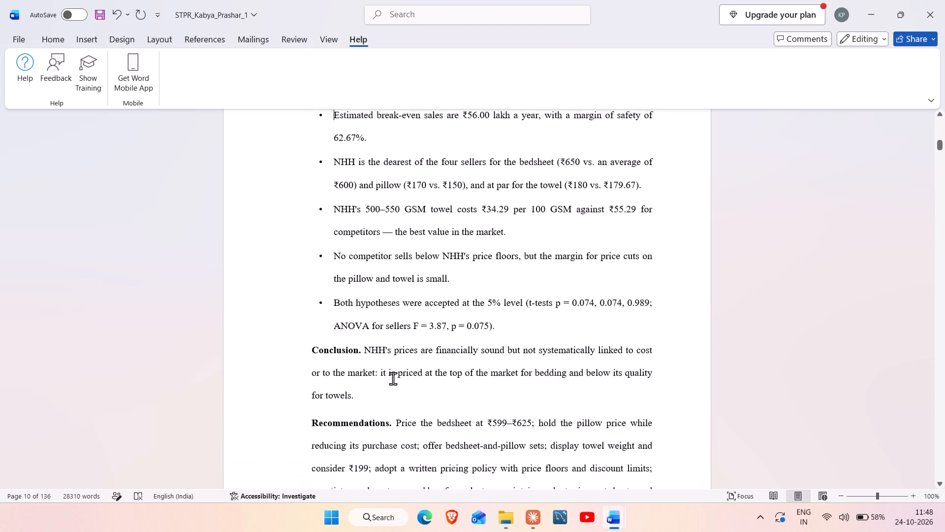
Look back through the executive summary, from the key findings up to the organisation paragraph and the end of the abstract.
key(Up)
key(Up)
key(Up)
key(Up)
key(Up)
key(Up)
key(Up)
key(Up)
key(Up)
key(Up)
key(Up)
key(Up)
key(Up)
key(Up)
key(Up)
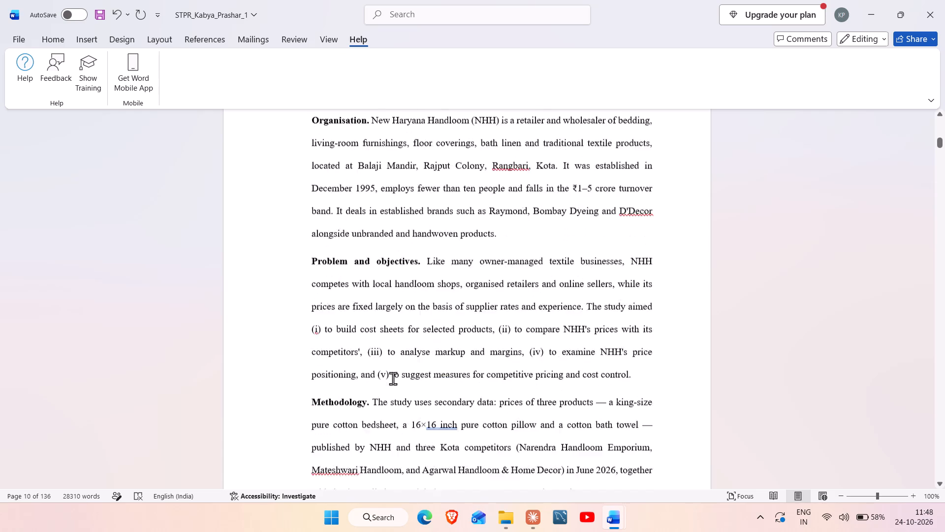
Go through the executive summary again, from the organisation and objectives paragraphs to the key findings, conclusion and recommendations.
key(Down)
key(Down)
key(Down)
key(Down)
key(Down)
key(Down)
key(Down)
key(Down)
key(Down)
key(Down)
key(Down)
key(Down)
key(Down)
key(Down)
key(Down)
key(Down)
key(Down)
key(Down)
key(Down)
key(Down)
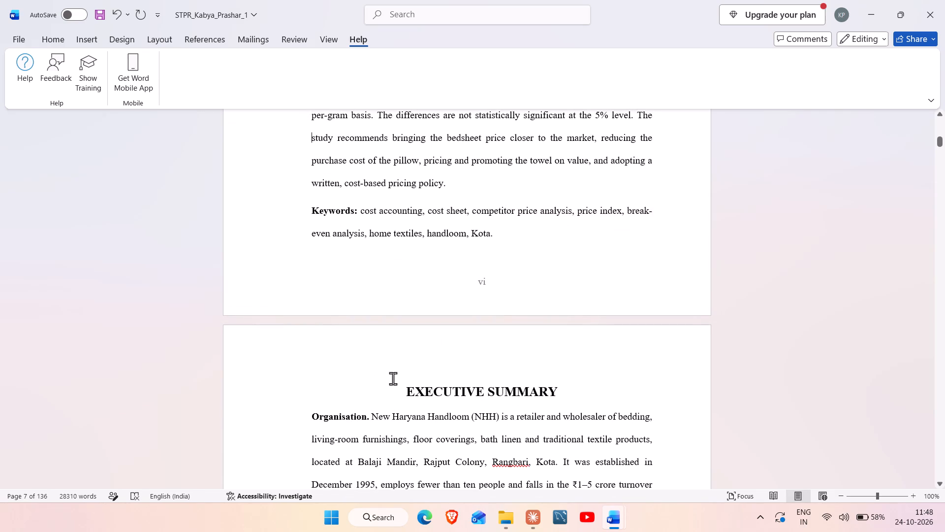
key(Down)
key(Down)
key(Down)
key(Down)
key(Down)
key(Down)
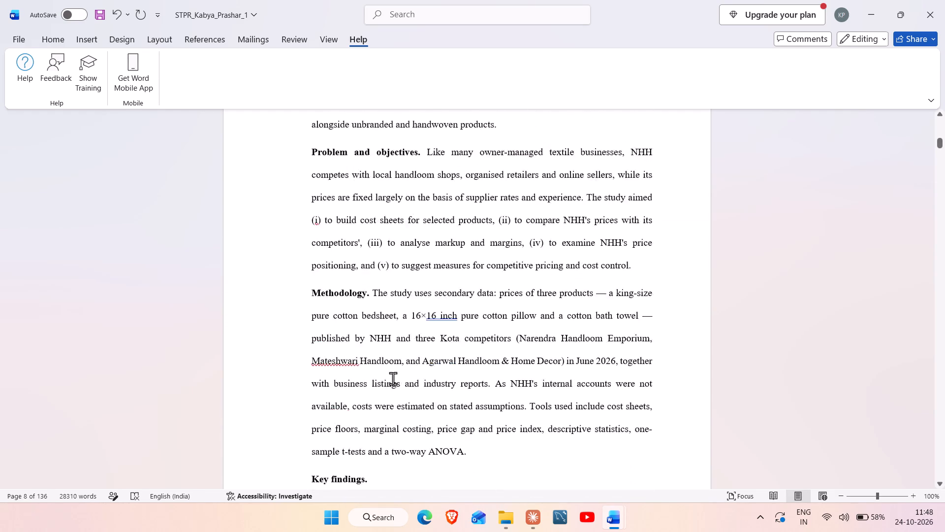
key(Down)
key(Down)
key(Down)
key(Down)
key(Down)
key(Down)
key(Down)
key(Down)
key(Down)
key(Down)
key(Down)
key(Down)
key(Down)
key(Down)
key(Down)
key(Down)
key(Down)
key(Down)
key(Down)
key(Down)
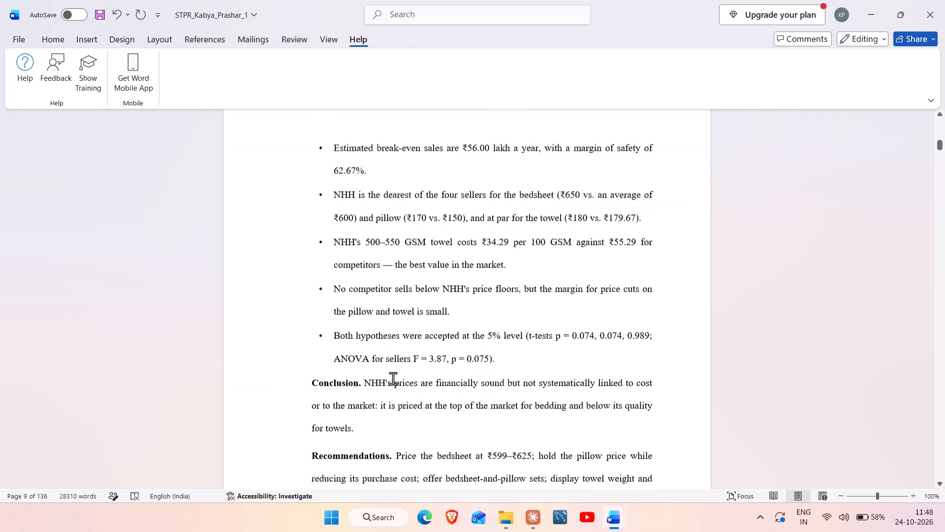
Examine the table of contents from the front-matter entries through the Chapter 1 and Chapter 2 sections, with their page numbers.
key(Down)
key(Down)
key(Down)
key(Down)
key(Down)
key(Down)
key(Down)
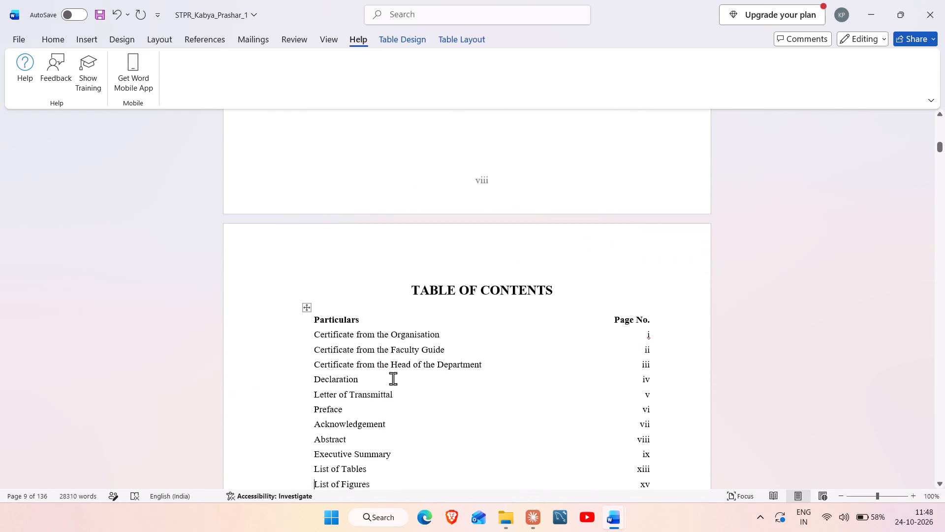
key(Down)
key(Down)
key(Down)
key(Down)
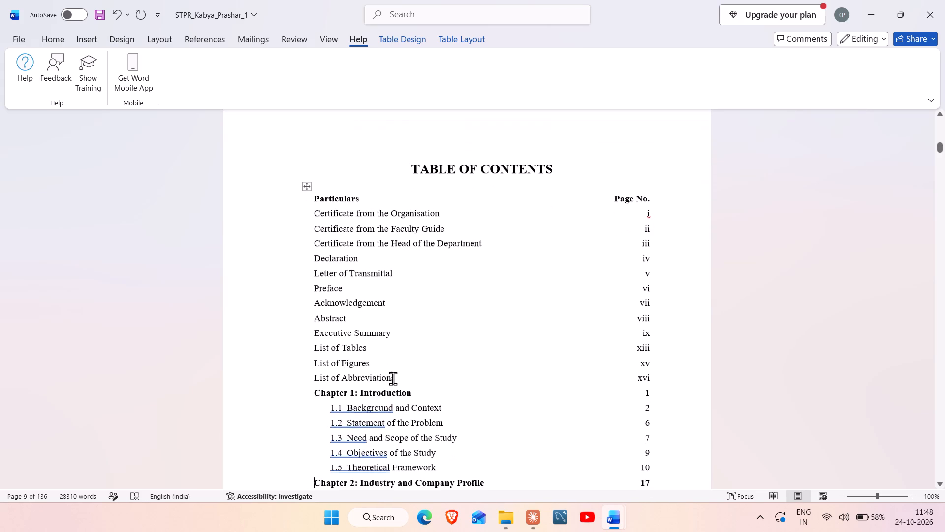
key(Down)
key(Down)
key(Down)
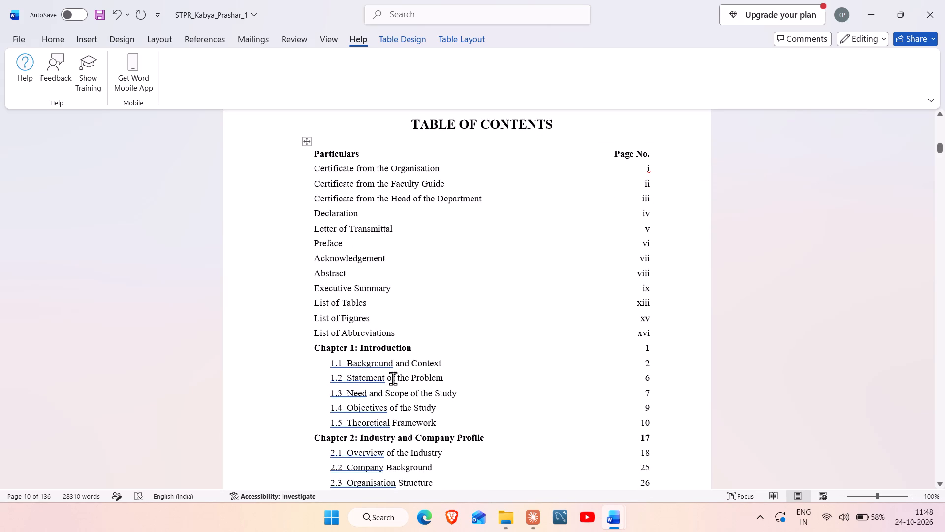
key(Down)
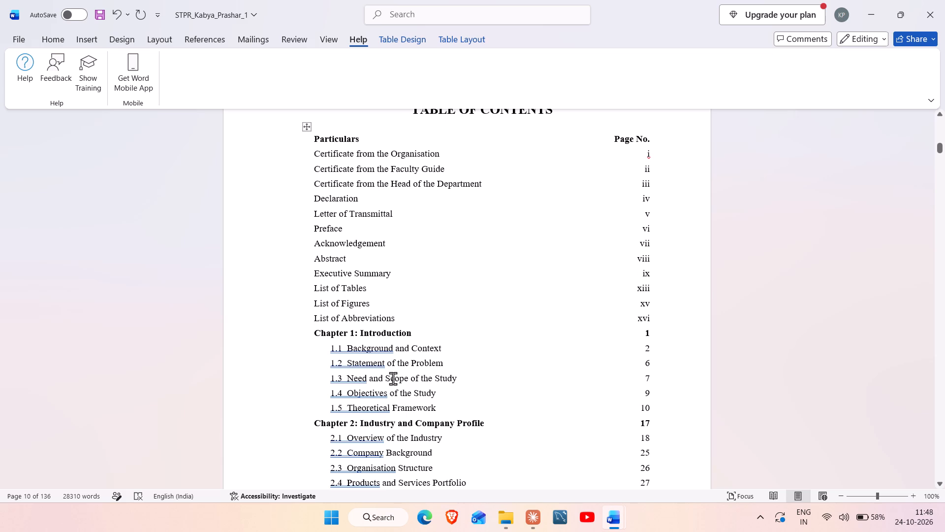
key(Down)
key(Down)
key(Down)
key(Down)
key(Down)
key(Down)
key(Down)
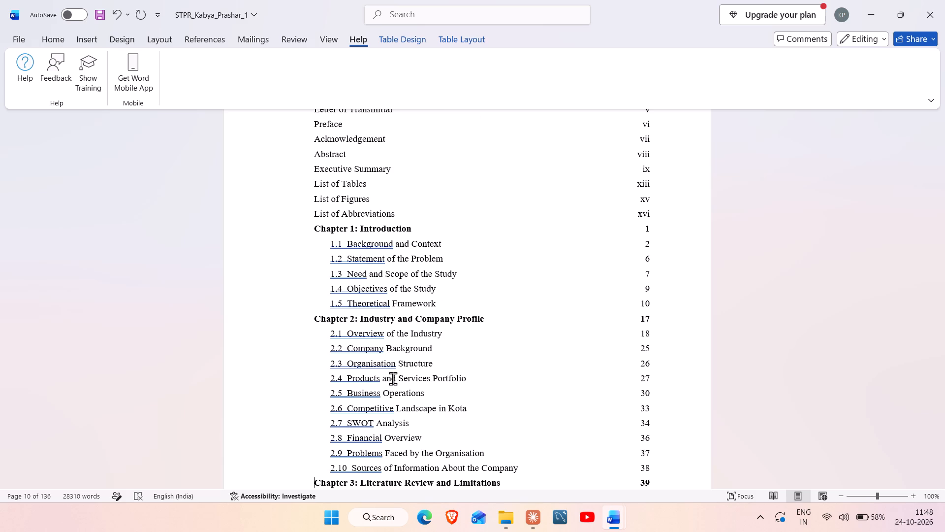
Examine the rest of the table of contents, from Chapter 3 to the Chapter 9 annexures, with their page numbers.
key(Down)
key(Down)
key(Down)
key(Down)
key(Down)
key(Down)
key(Down)
key(Down)
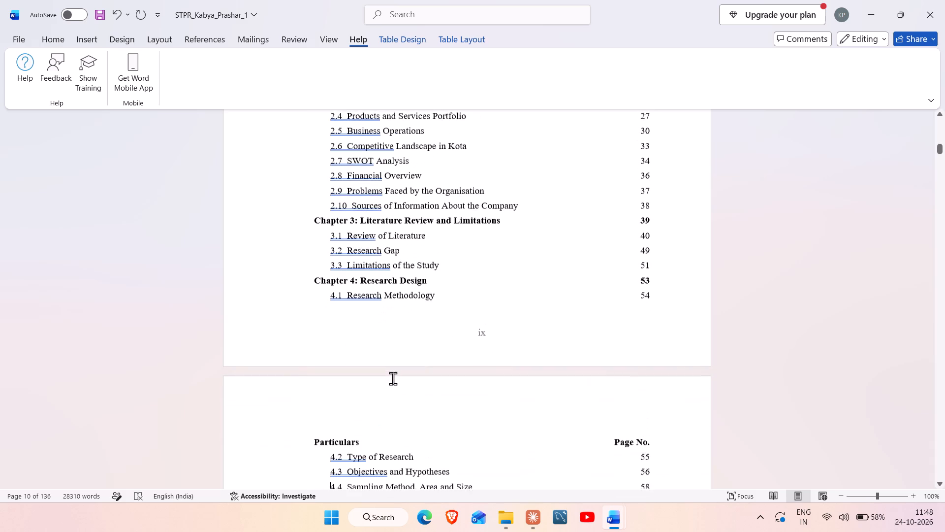
key(Down)
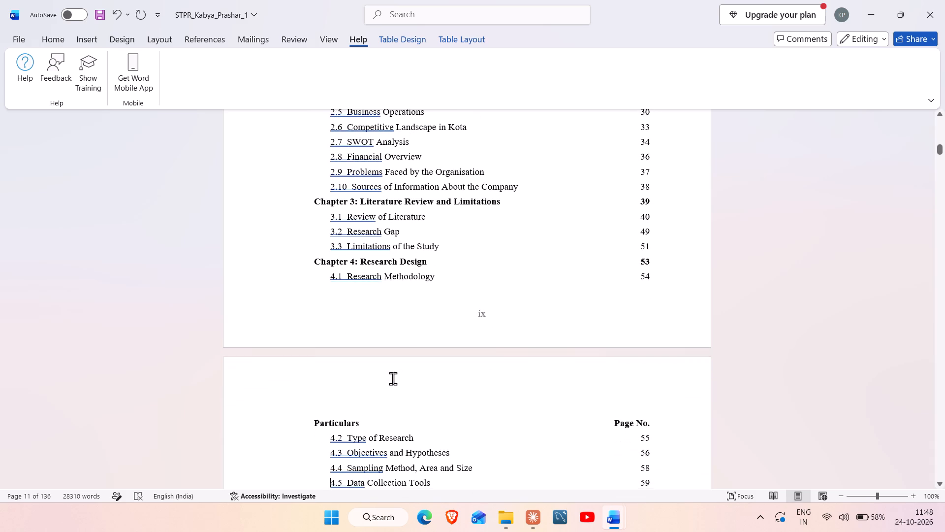
key(Down)
key(Down)
key(Down)
key(Down)
key(Down)
key(Down)
key(Down)
key(Down)
key(Down)
key(Down)
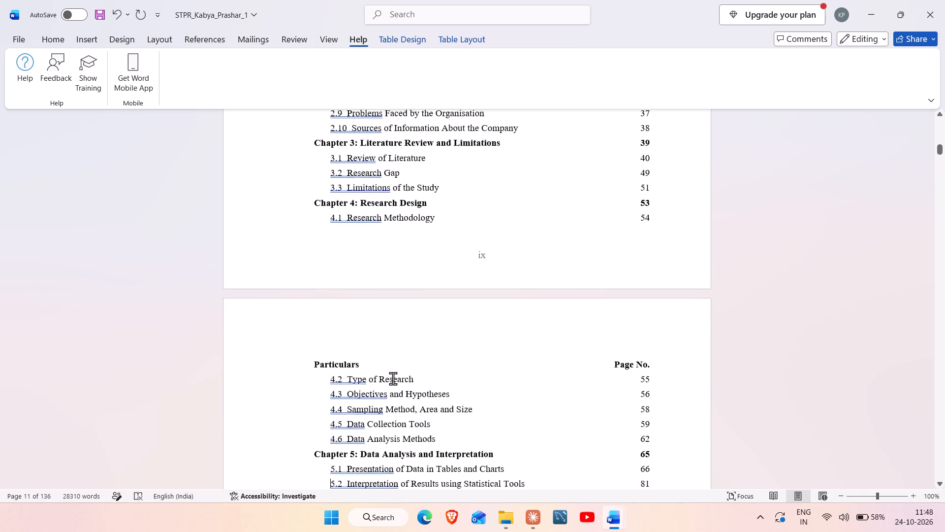
key(Down)
key(Down)
key(Down)
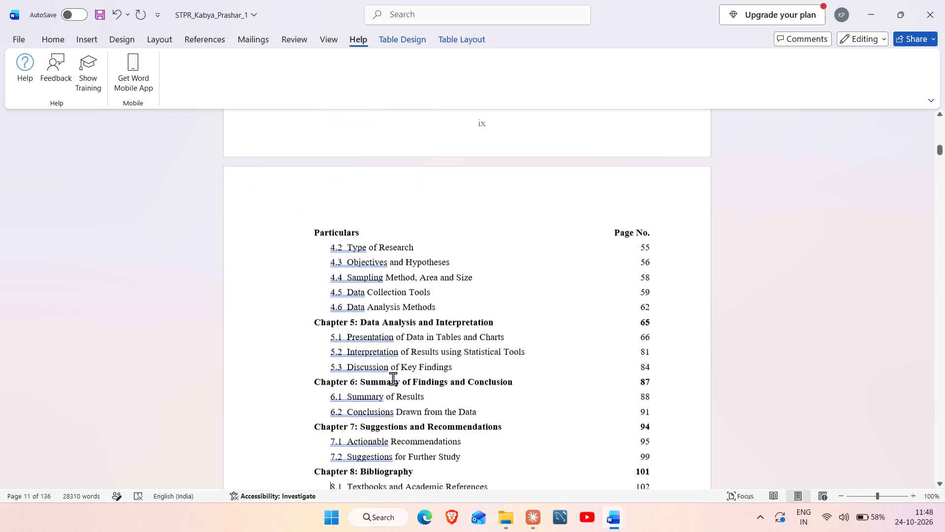
key(Down)
key(Down)
key(Down)
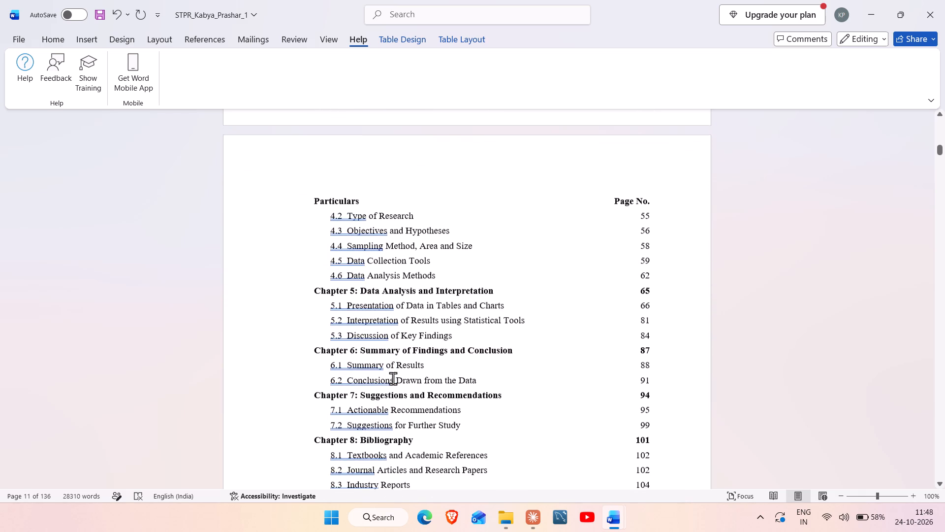
key(Down)
key(Down)
key(Down)
key(Down)
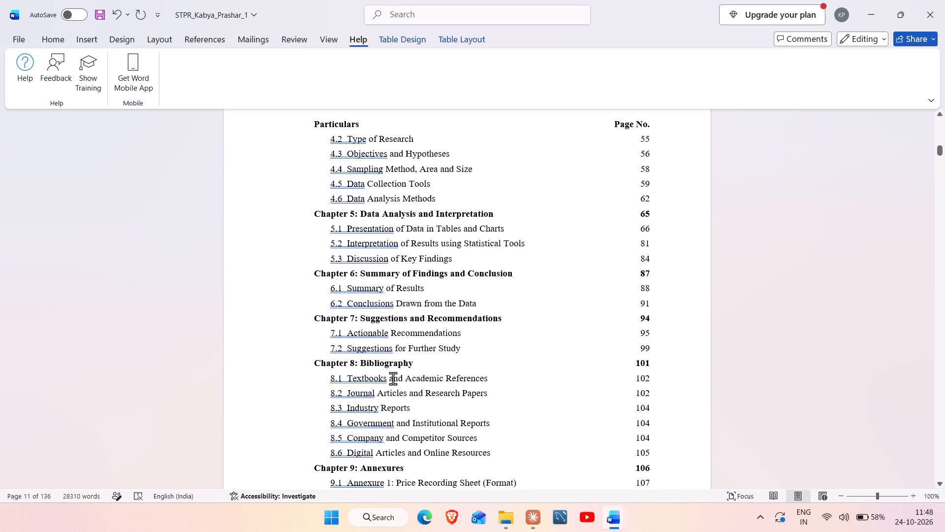
key(Down)
key(Down)
key(Down)
key(Down)
key(Down)
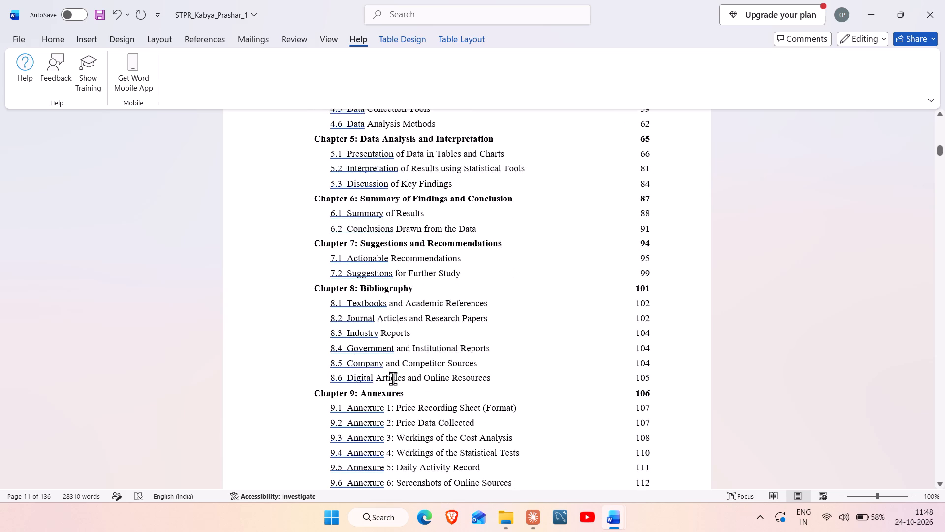
Examine the list of tables from the Chapter 1 entries through to the start of the Chapter 5 entries, with their page numbers.
key(Down)
key(Down)
key(Down)
key(Down)
key(Down)
key(Down)
key(Down)
key(Down)
key(Down)
key(Down)
key(Down)
key(Down)
key(Down)
key(Down)
key(Down)
key(Down)
key(Down)
key(Down)
key(Down)
key(Down)
key(Down)
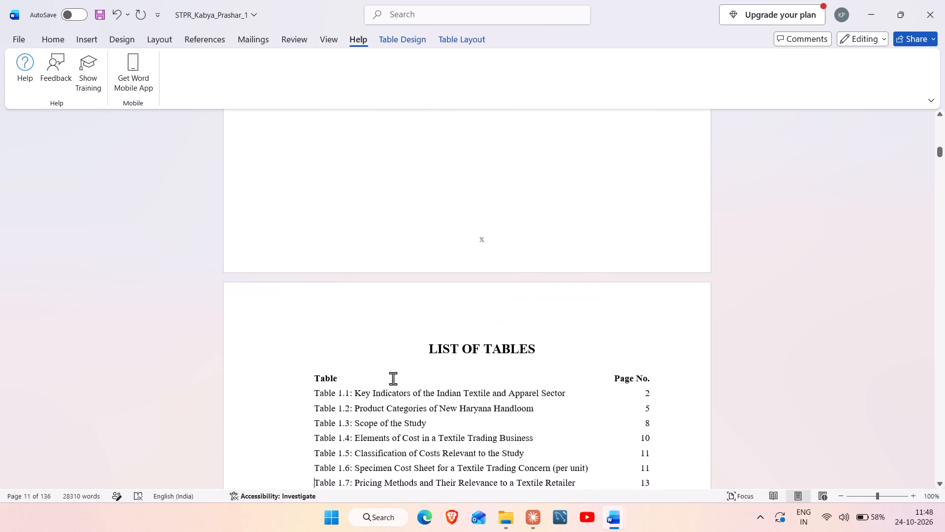
key(Down)
key(Down)
key(Down)
key(Down)
key(Down)
key(Down)
key(Down)
key(Down)
key(Down)
key(Down)
key(Down)
key(Down)
key(Down)
key(Down)
key(Down)
key(Down)
key(Down)
key(Down)
key(Down)
key(Down)
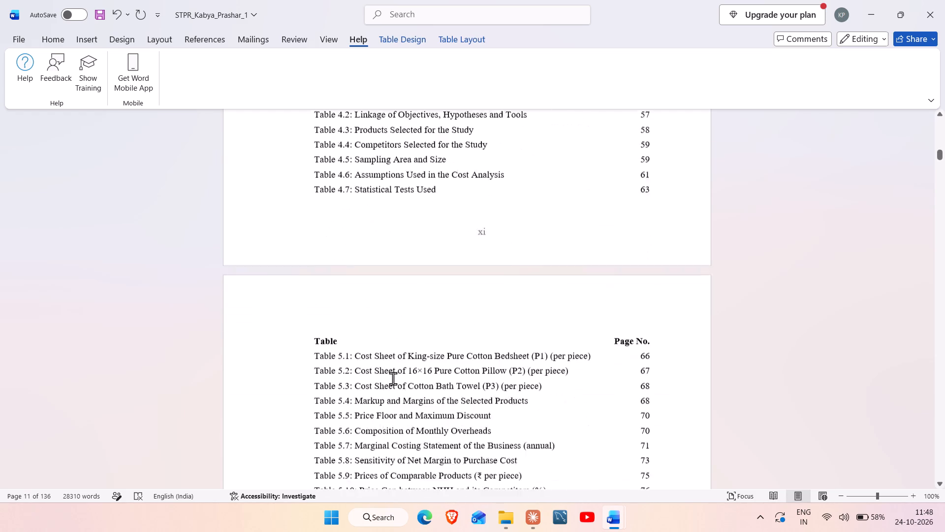
Examine the rest of the list of tables, from the Chapter 5 cost sheets onward, and the start of the list of figures.
key(Down)
key(Down)
key(Down)
key(Down)
key(Down)
key(Down)
key(Down)
key(Down)
key(Down)
key(Down)
key(Down)
key(Down)
key(Down)
key(Down)
key(Down)
key(Down)
key(Down)
key(Down)
key(Down)
key(Down)
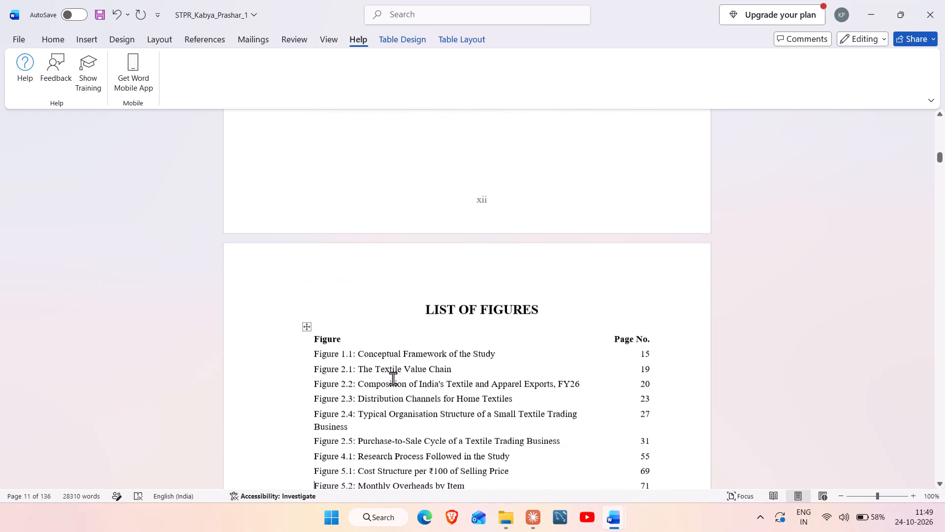
Examine the remaining list of figures, the abbreviations table and the Chapter 1 title page, up to section 1.1 Background and Context.
key(Down)
key(Down)
key(Down)
key(Down)
key(Down)
key(Down)
key(Down)
key(Down)
key(Down)
key(Down)
key(Down)
key(Down)
key(Down)
key(Down)
key(Down)
key(Down)
key(Down)
key(Down)
key(Down)
key(Down)
key(Down)
key(Down)
key(Down)
key(Down)
key(Down)
key(Down)
key(Down)
key(Down)
key(Down)
key(Down)
key(Down)
key(Down)
key(Down)
key(Down)
key(Down)
key(Down)
key(Down)
key(Down)
key(Down)
key(Down)
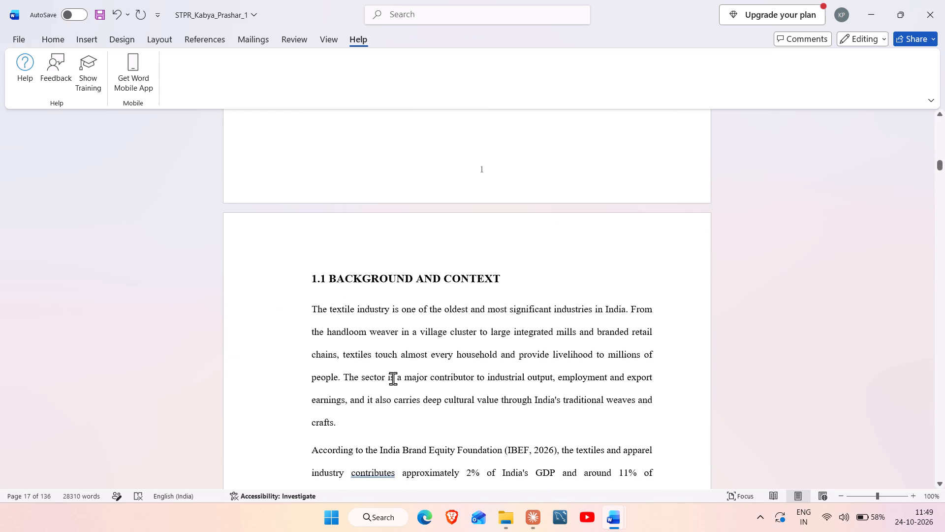
Look back at the end of the abbreviations table, from P/V ratio to the rupee symbol, and return to section 1.1.
key(Up)
key(Up)
key(Up)
key(Up)
key(Up)
key(Up)
key(Up)
key(Up)
key(Up)
key(Up)
key(Up)
key(Up)
key(Up)
key(Up)
key(Up)
key(Up)
key(Up)
key(Up)
key(Up)
key(Up)
key(Down)
key(Down)
key(Down)
key(Down)
key(Down)
key(Down)
key(Down)
key(Down)
key(Down)
key(Down)
key(Down)
key(Down)
key(Down)
key(Down)
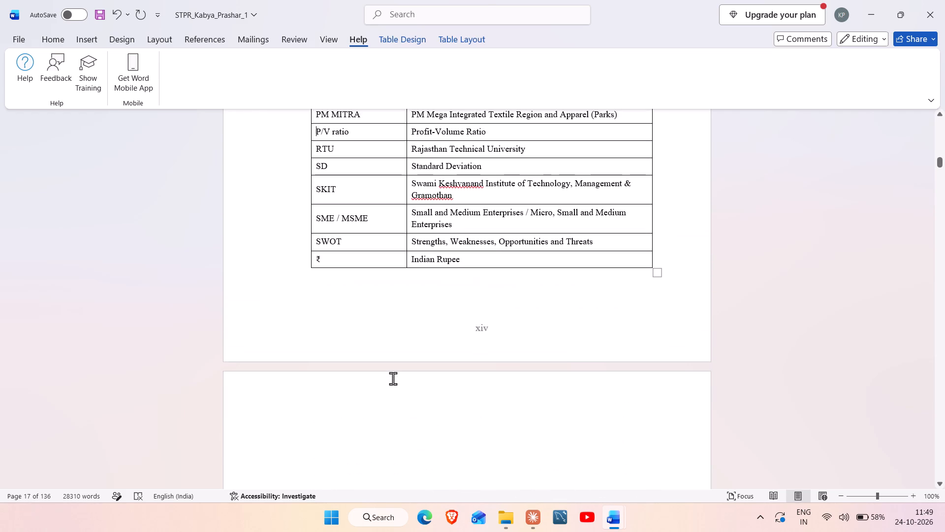
Check the Chapter 1 Introduction title page again and the opening paragraphs of section 1.1 Background and Context.
key(Up)
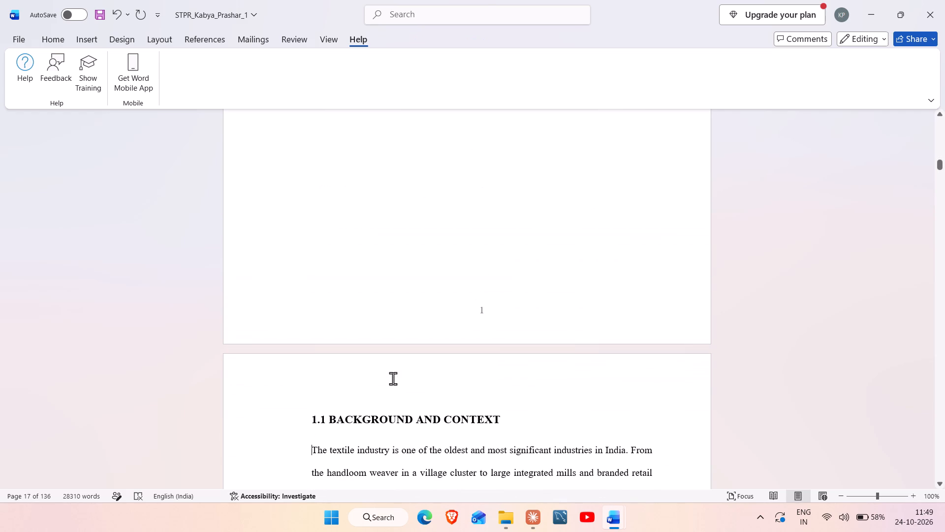
key(Up)
key(Up)
key(Up)
key(Up)
key(Down)
key(Down)
key(Down)
key(Down)
key(Down)
key(Down)
key(Down)
key(Down)
key(Down)
key(Down)
key(Down)
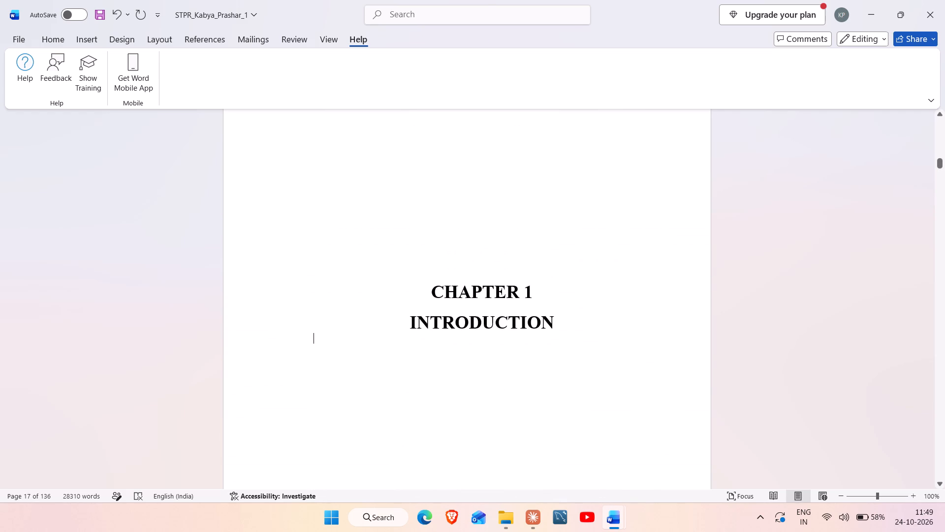
key(Down)
key(Down)
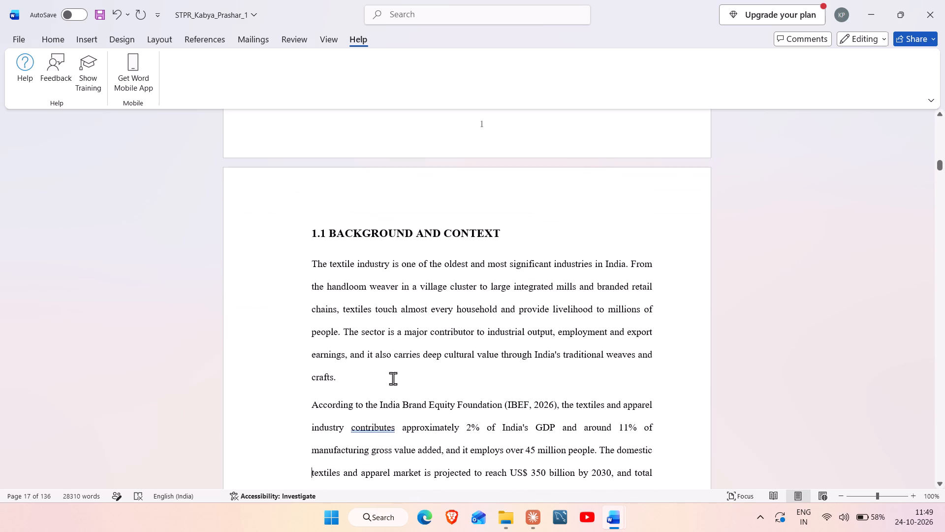
Read the industry overview in section 1.1 Background and Context, down to the first rows of Table 1.1.
key(Down)
key(Down)
key(Down)
key(Down)
key(Down)
key(Down)
key(Down)
key(Down)
key(Down)
key(Down)
key(Down)
key(Down)
key(Down)
key(Down)
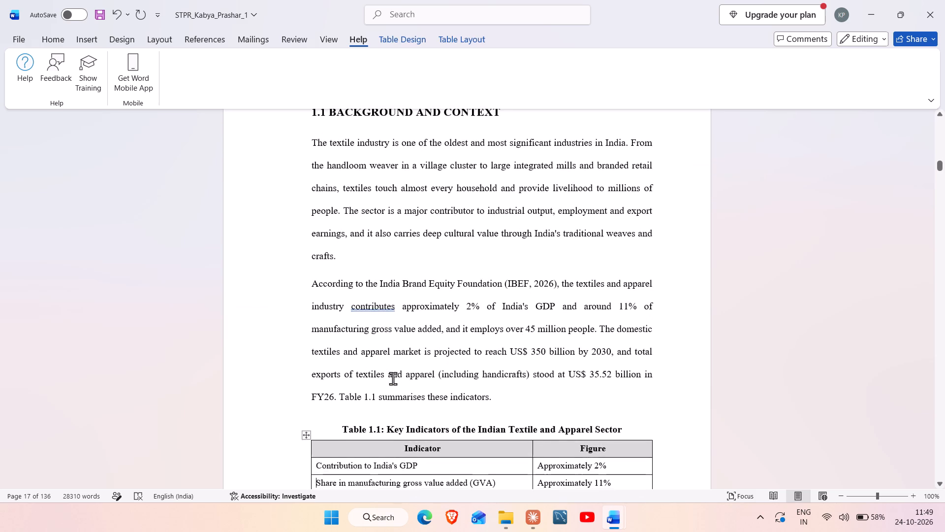
Read on from Table 1.1 through the home textiles paragraph to the one on India's handloom tradition.
key(Down)
key(Down)
key(Down)
key(Down)
key(Down)
key(Down)
key(Down)
key(Down)
key(Down)
key(Down)
key(Down)
key(Down)
key(Down)
key(Down)
key(Down)
key(Down)
key(Down)
key(Down)
key(Down)
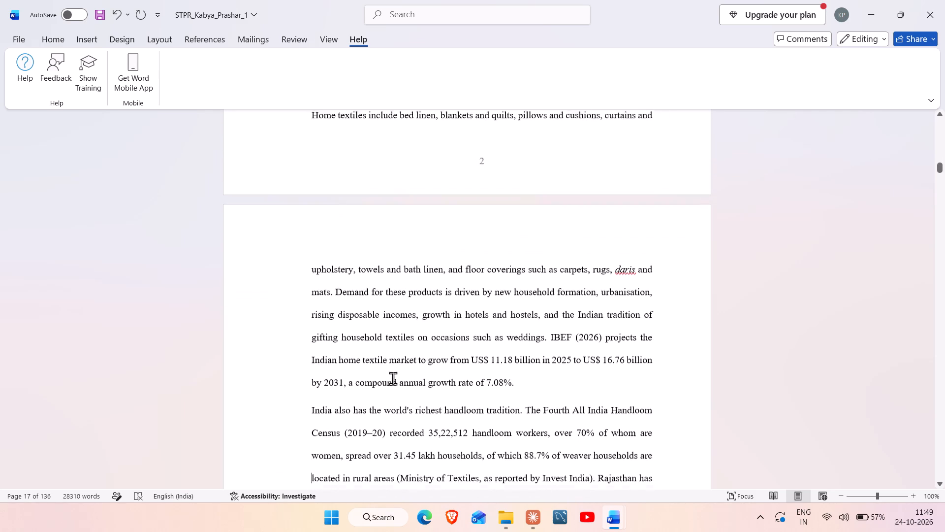
Read from the handloom tradition paragraph to the numbered list of the three layers of competition.
key(Down)
key(Down)
key(Down)
key(Down)
key(Down)
key(Down)
key(Down)
key(Down)
key(Down)
key(Down)
key(Down)
key(Down)
key(Down)
key(Down)
key(Down)
key(Down)
key(Down)
key(Down)
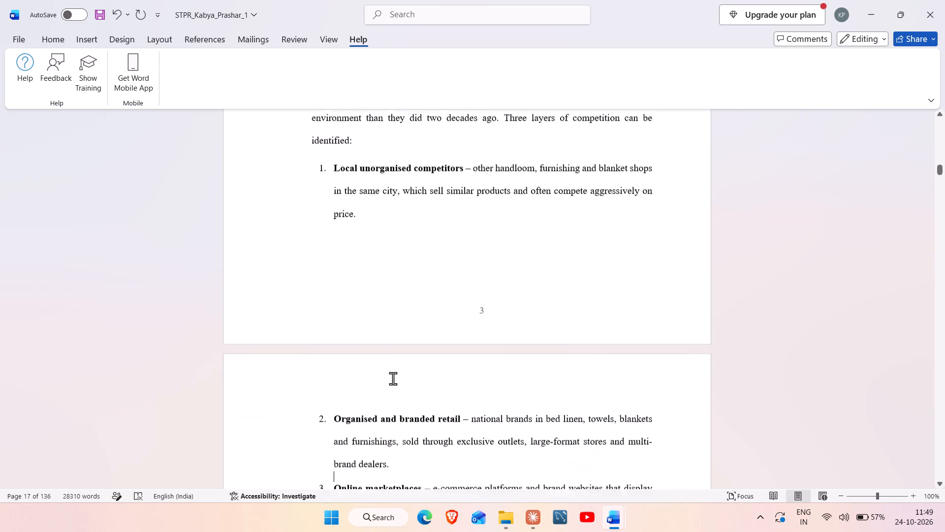
Check the online marketplaces item, the GST taxation paragraph and the start of subsection C, The Kota Market.
key(Down)
key(Down)
key(Down)
key(Down)
key(Down)
key(Down)
key(Down)
key(Down)
key(Down)
key(Down)
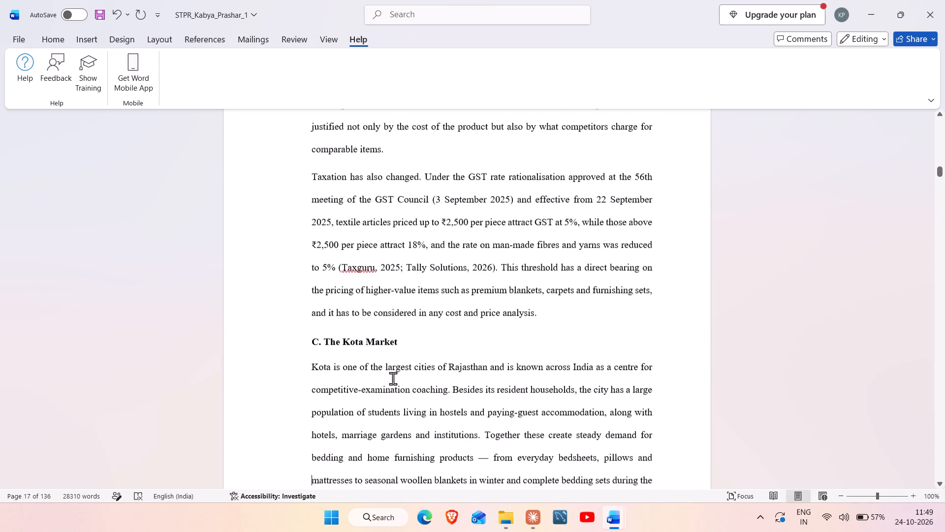
Read the rest of The Kota Market and subsection D, Importance of Pricing and Cost Accounting, including its two bullet points.
key(Down)
key(Down)
key(Down)
key(Down)
key(Down)
key(Down)
key(Down)
key(Down)
key(Down)
key(Down)
key(Down)
key(Down)
key(Down)
key(Down)
key(Down)
key(Down)
key(Down)
key(Down)
key(Down)
key(Down)
key(Down)
key(Down)
key(Down)
key(Down)
key(Down)
key(Down)
key(Down)
key(Down)
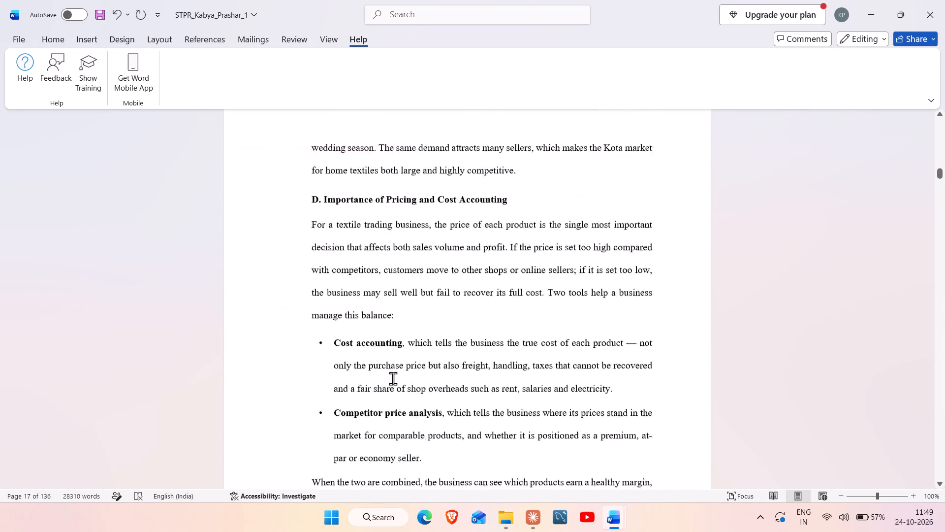
Examine the text leading to Table 1.2, the product categories in it and the paragraph on pricing complexity below.
key(Down)
key(Down)
key(Down)
key(Down)
key(Down)
key(Down)
key(Down)
key(Down)
key(Down)
key(Down)
key(Down)
key(Down)
key(Down)
key(Down)
key(Down)
key(Down)
key(Down)
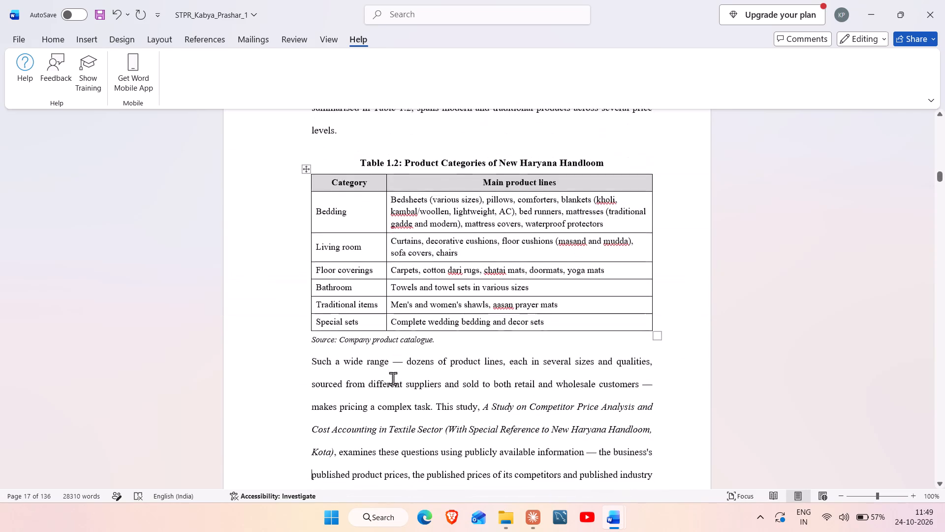
Review the end of section 1.1 and the opening paragraphs of section 1.2 Statement of the Problem.
key(Down)
key(Down)
key(Down)
key(Down)
key(Down)
key(Down)
key(Down)
key(Down)
key(Down)
key(Down)
key(Down)
key(Down)
key(Down)
key(Down)
key(Down)
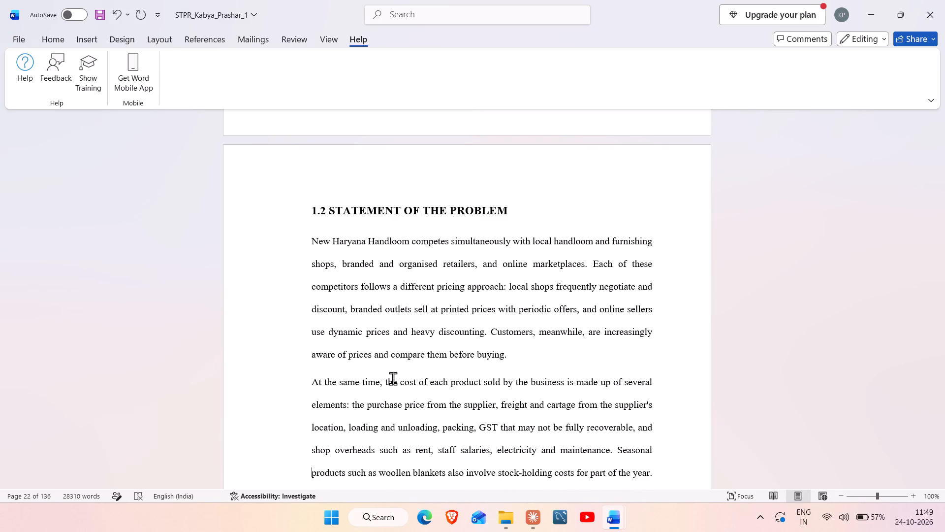
Read the rest of the problem discussion in section 1.2, down to the italic problem statement and the research questions' lead-in line.
key(Down)
key(Down)
key(Down)
key(Down)
key(Down)
key(Down)
key(Down)
key(Down)
key(Down)
key(Down)
key(Down)
key(Down)
key(Down)
key(Down)
key(Down)
key(Down)
key(Down)
key(Down)
key(Down)
key(Down)
key(Down)
key(Down)
key(Down)
key(Down)
key(Down)
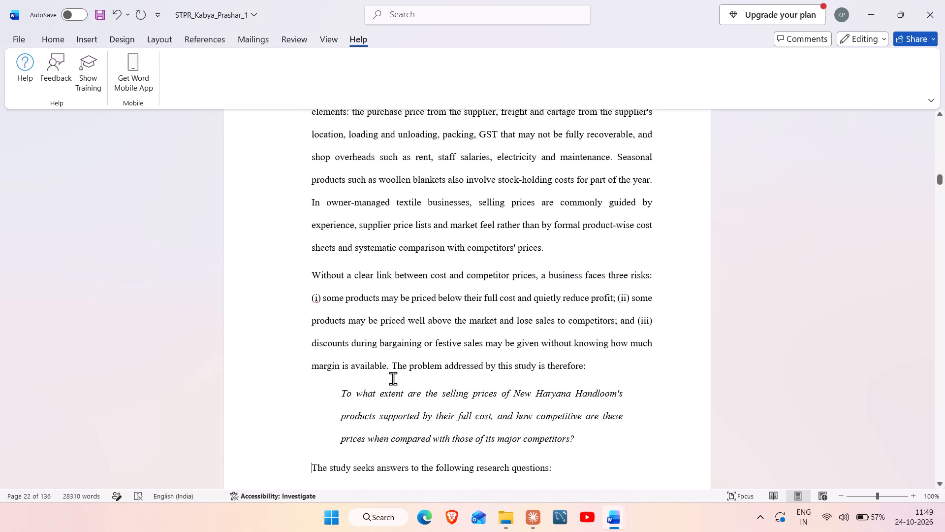
Review the numbered research questions and the Need for the Study paragraphs in section 1.3 Need and Scope of the Study.
key(Down)
key(Down)
key(Down)
key(Down)
key(Down)
key(Down)
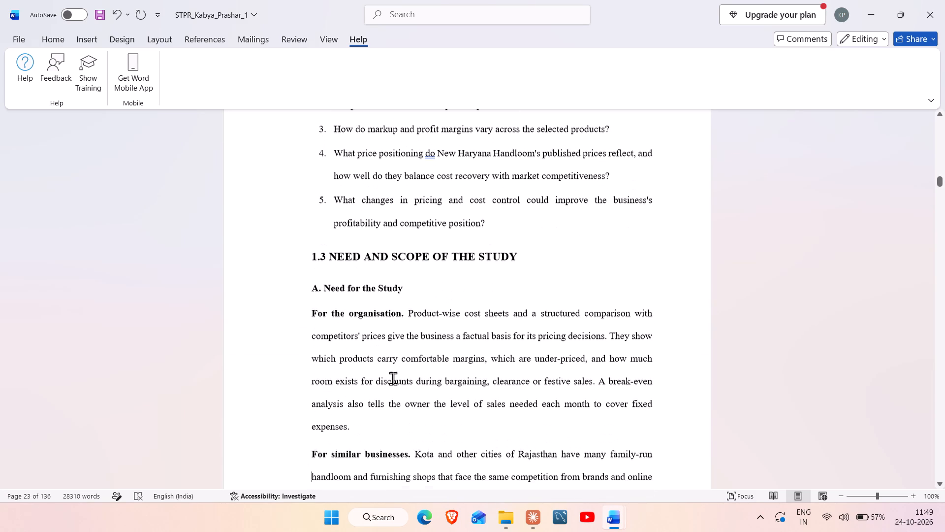
key(Down)
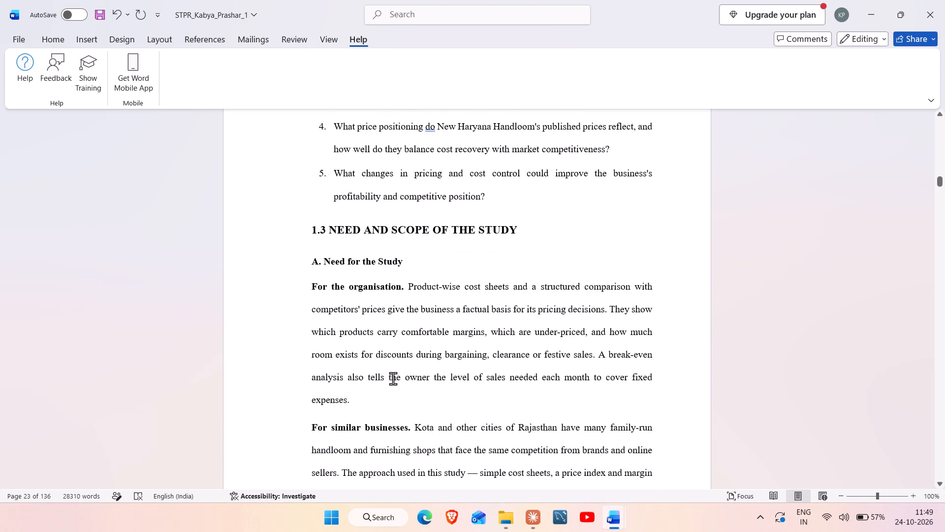
key(Down)
key(Down)
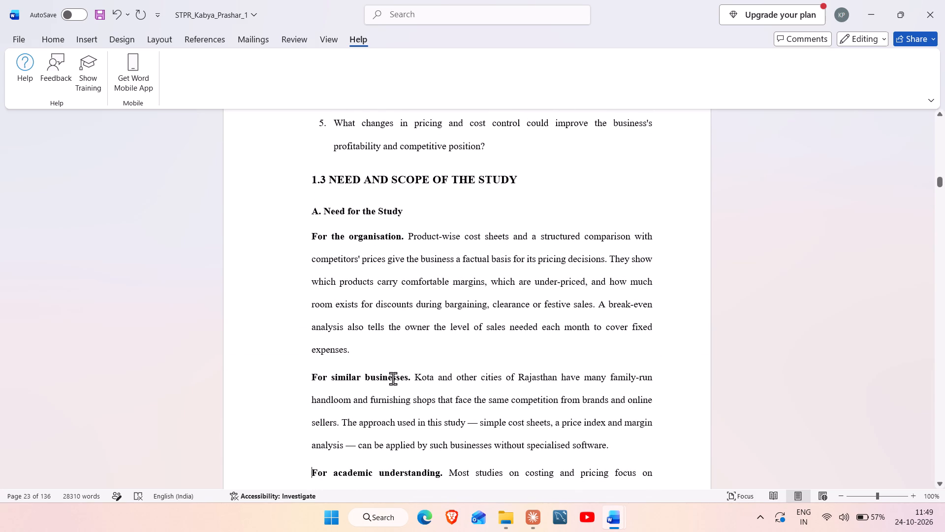
key(Down)
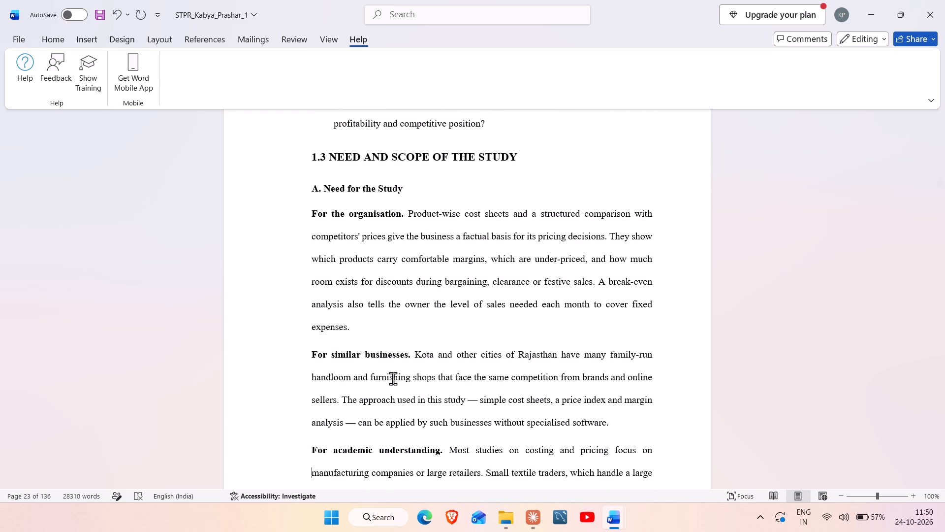
Review the Need for the Study paragraphs on similar businesses and academic understanding in section 1.3.
key(Down)
key(Down)
key(Down)
key(Down)
key(Down)
key(Down)
key(Down)
key(Down)
key(Down)
key(Down)
key(Down)
key(Down)
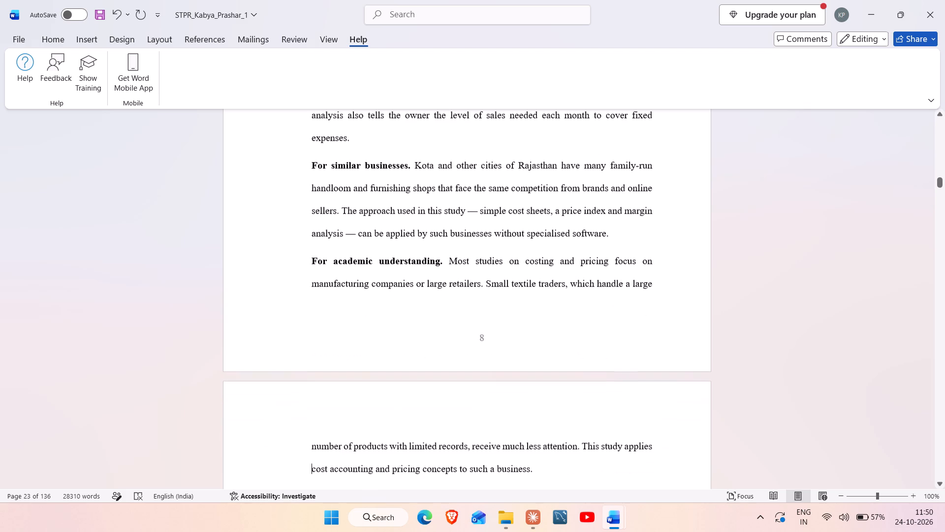
Examine Table 1.3: Scope of the Study and the paragraph below it on what the study does not cover.
key(Down)
key(Down)
key(Down)
key(Down)
key(Down)
key(Down)
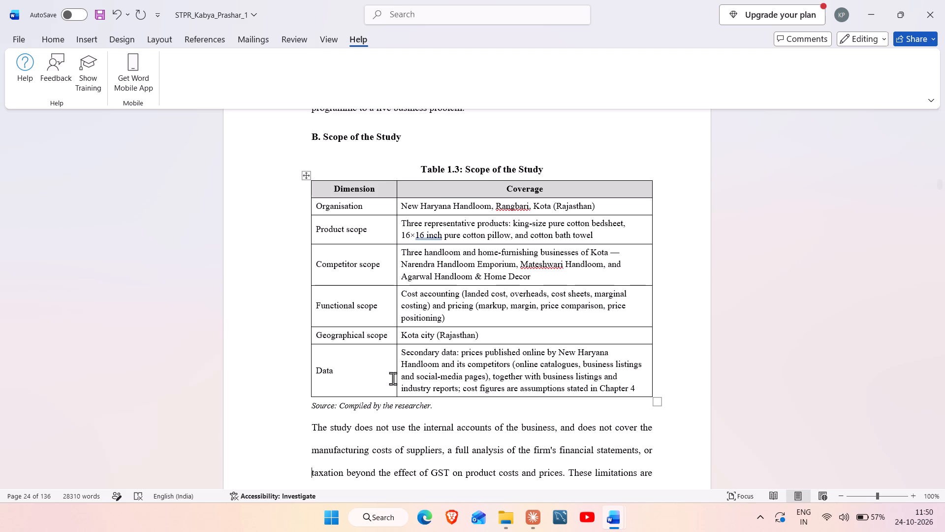
key(Down)
key(Down)
key(Down)
key(Down)
key(Down)
key(Down)
key(Down)
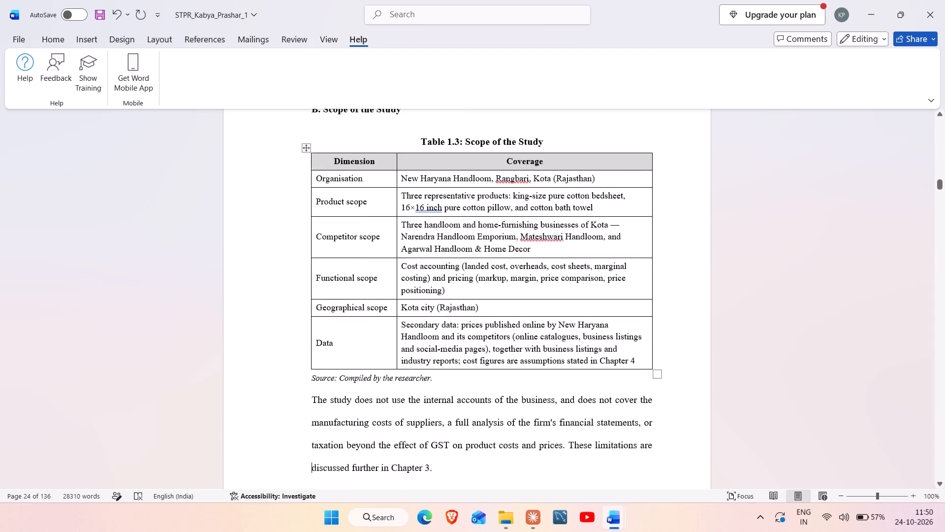
Read the primary objective and the first specific objectives in section 1.4 Objectives of the Study.
key(Down)
key(Down)
key(Down)
key(Down)
key(Down)
key(Down)
key(Down)
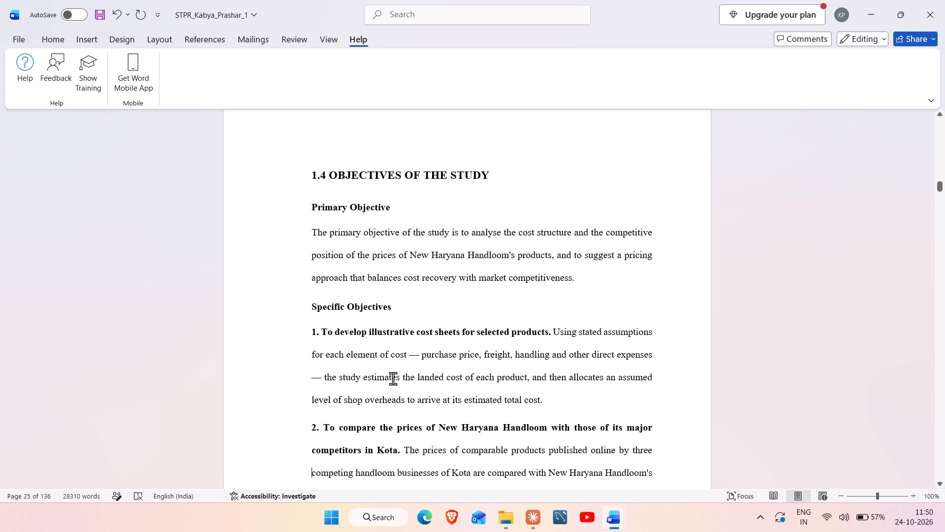
key(Down)
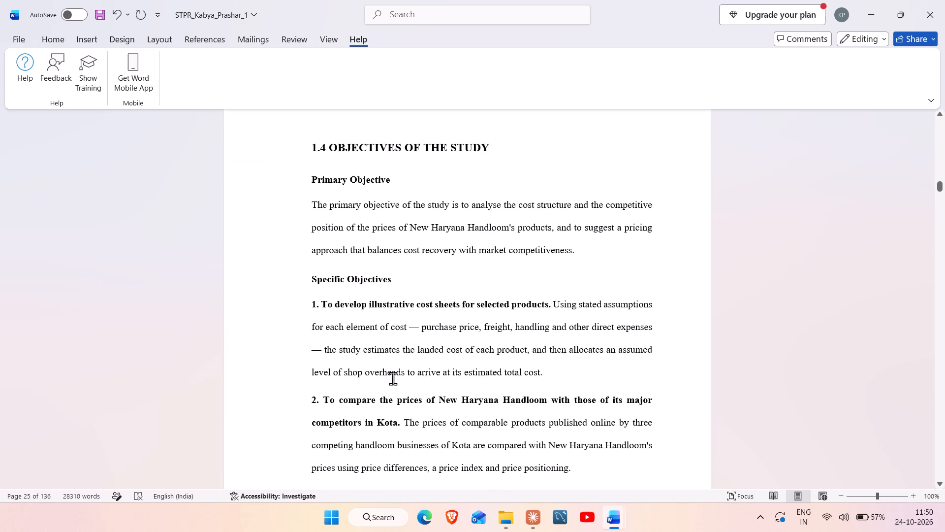
key(Down)
key(Down)
key(Down)
key(Down)
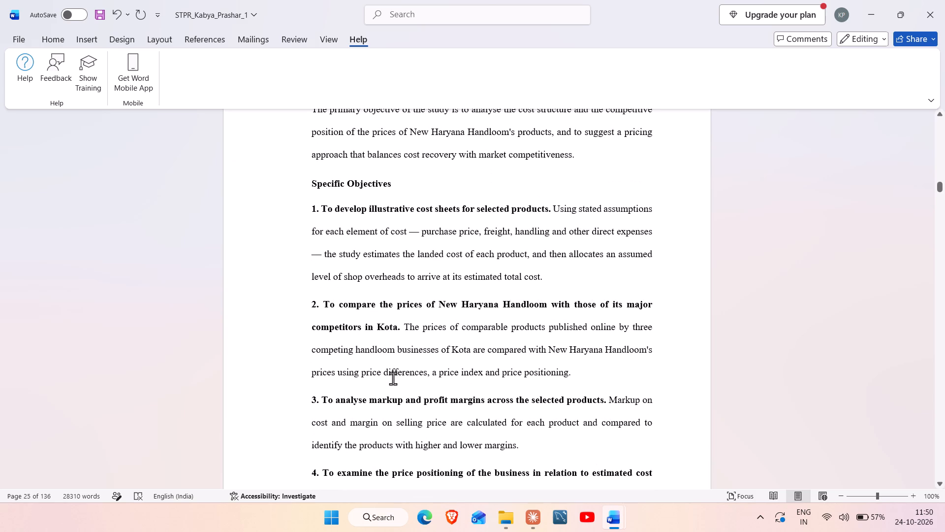
Review the remaining specific objectives in section 1.4 and the introduction to section 1.5 Theoretical Framework.
key(Down)
key(Down)
key(Down)
key(Down)
key(Down)
key(Down)
key(Down)
key(Down)
key(Down)
key(Down)
key(Down)
key(Down)
key(Down)
key(Down)
key(Down)
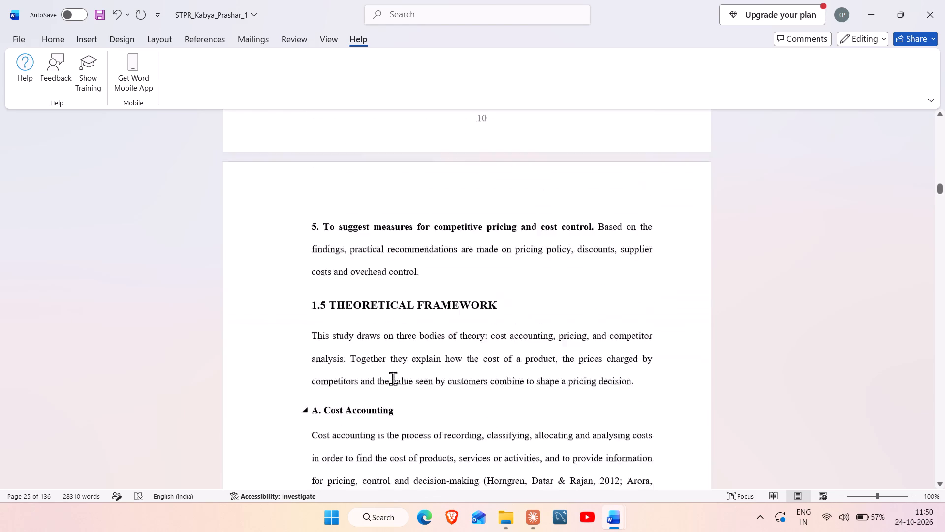
Read the Cost Accounting and Elements of cost paragraphs in section 1.5, down to Table 1.4.
key(Down)
key(Down)
key(Down)
key(Down)
key(Down)
key(Down)
key(Down)
key(Down)
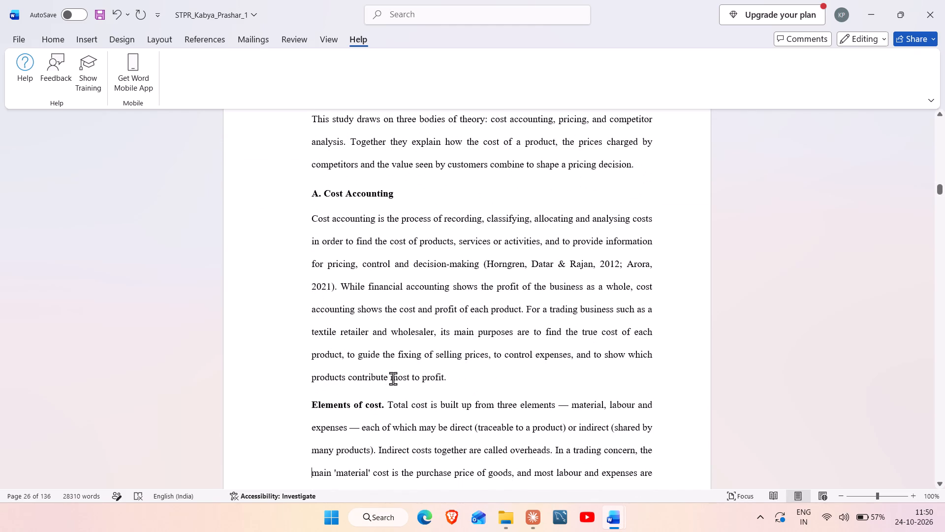
key(Down)
key(Down)
key(Down)
key(Down)
key(Down)
key(Down)
key(Down)
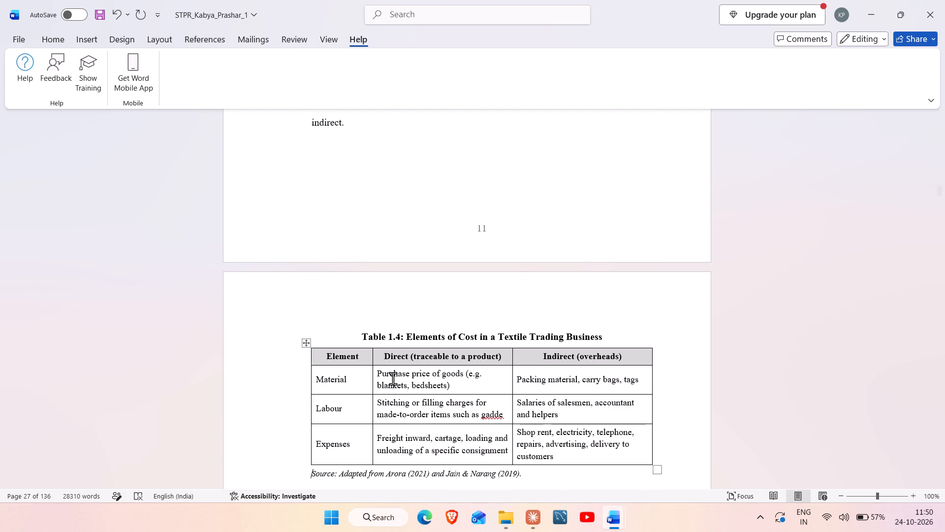
Review the Classification of costs paragraph and Table 1.5: Classification of Costs Relevant to the Study.
key(Down)
key(Down)
key(Down)
key(Down)
key(Down)
key(Down)
key(Down)
key(Down)
key(Down)
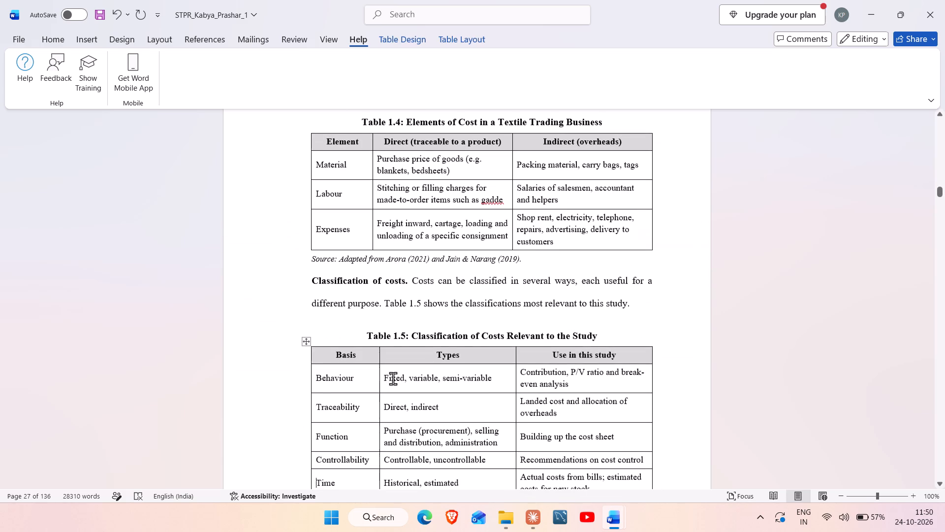
key(Down)
key(Down)
key(Down)
key(Down)
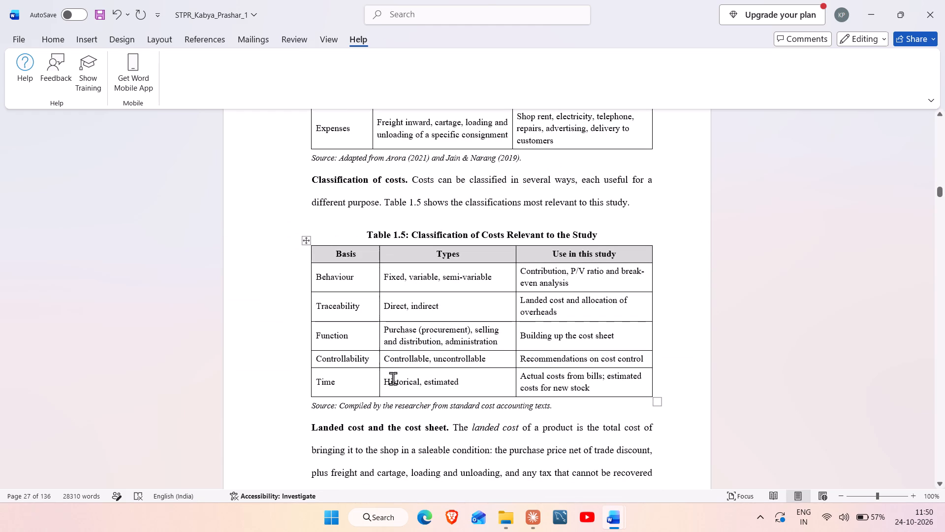
Read the Landed cost and the cost sheet paragraph and examine the particulars in Table 1.6.
key(Down)
key(Down)
key(Down)
key(Down)
key(Down)
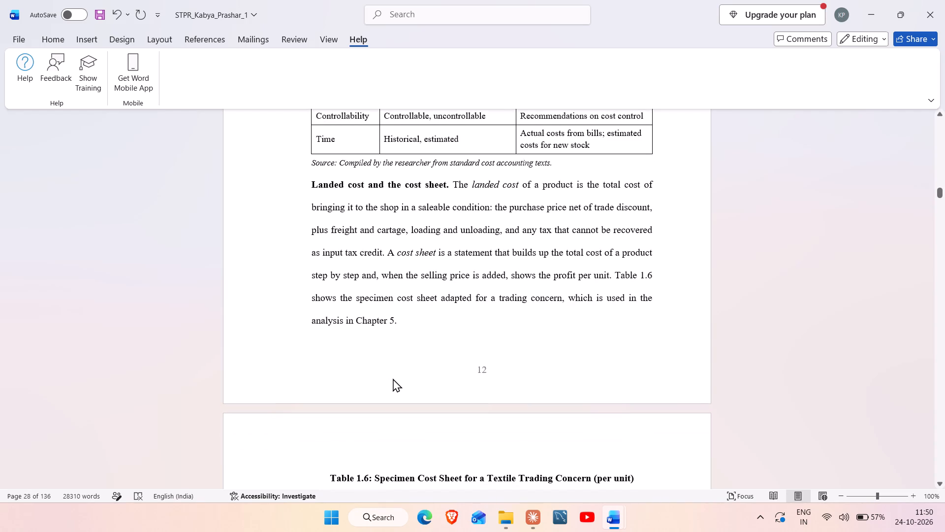
key(Down)
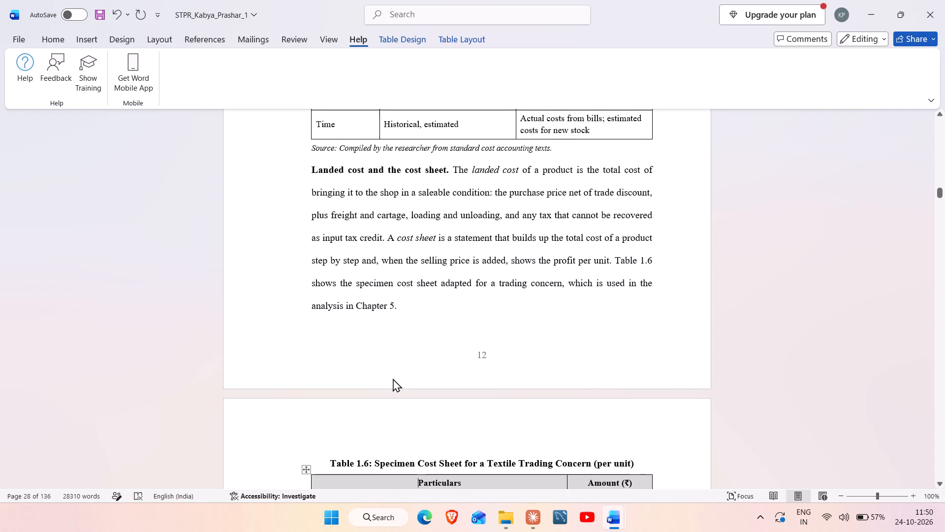
key(Down)
key(Down)
key(Down)
key(Down)
key(Down)
key(Down)
key(Down)
key(Down)
key(Down)
key(Down)
key(Down)
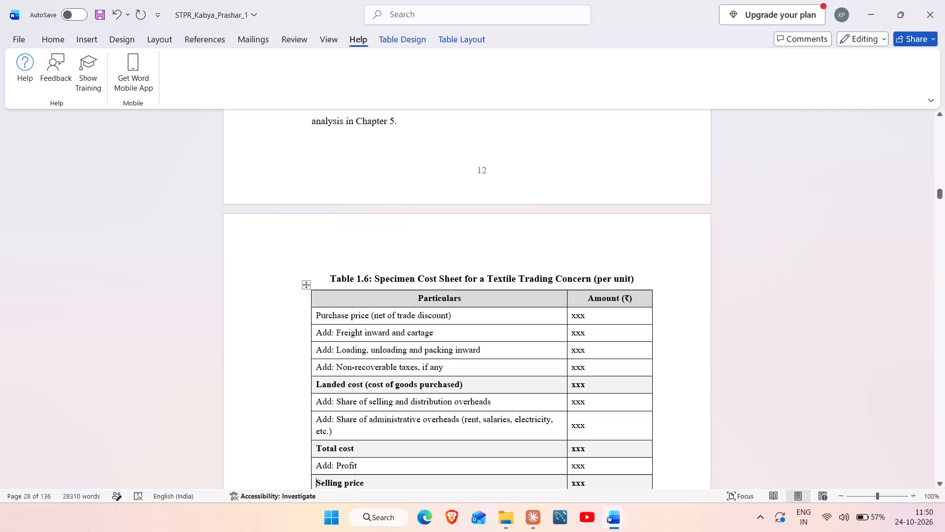
Check the closing rows and source line of the specimen cost sheet in Table 1.6.
key(Down)
key(Down)
key(Down)
key(Down)
key(Down)
key(Down)
key(Down)
key(Down)
key(Down)
key(Down)
key(Down)
key(Down)
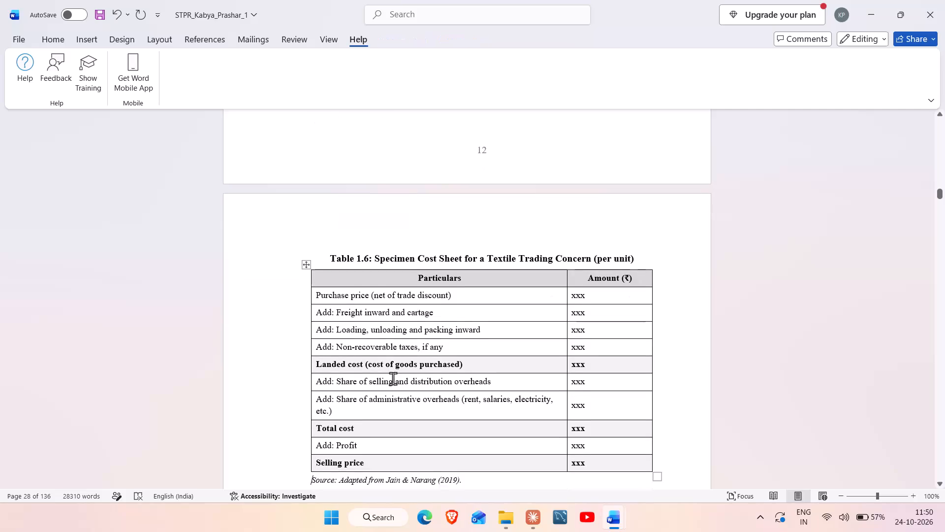
Review the contribution, P/V ratio, break-even, margin of safety and profit formulas and their explanation after Table 1.6.
key(Down)
key(Down)
key(Down)
key(Down)
key(Down)
key(Down)
key(Down)
key(Down)
key(Down)
key(Down)
key(Down)
key(Down)
key(Down)
key(Down)
key(Down)
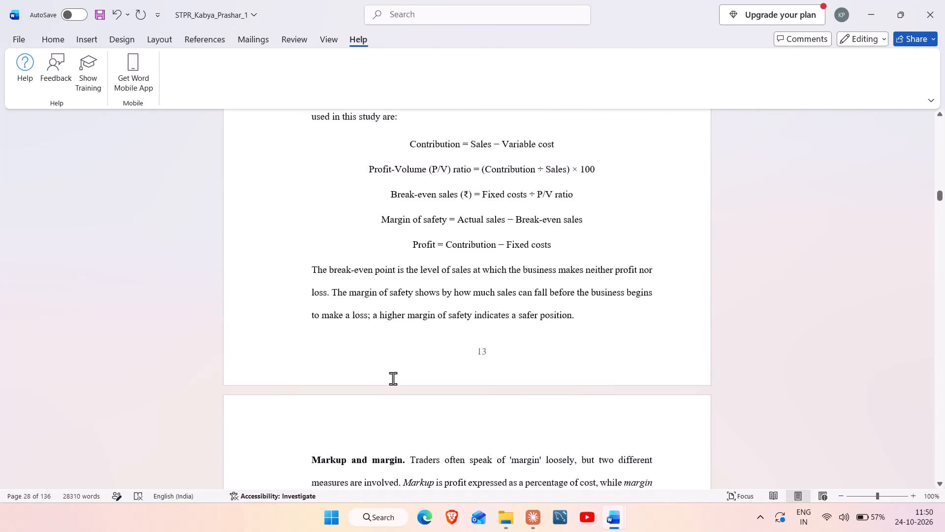
Read the Markup and margin discussion and the opening paragraph of B. Pricing Theory.
key(Down)
key(Down)
key(Down)
key(Down)
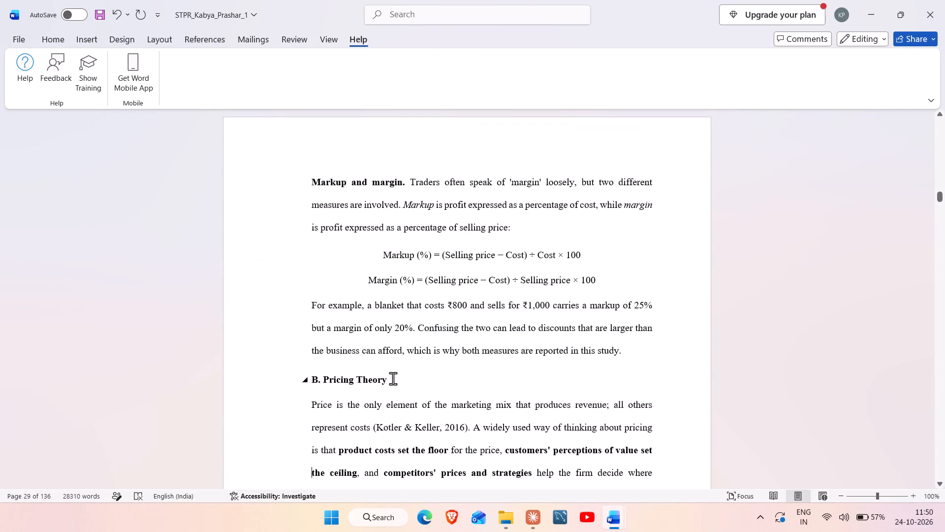
key(Down)
key(Down)
key(Down)
key(Down)
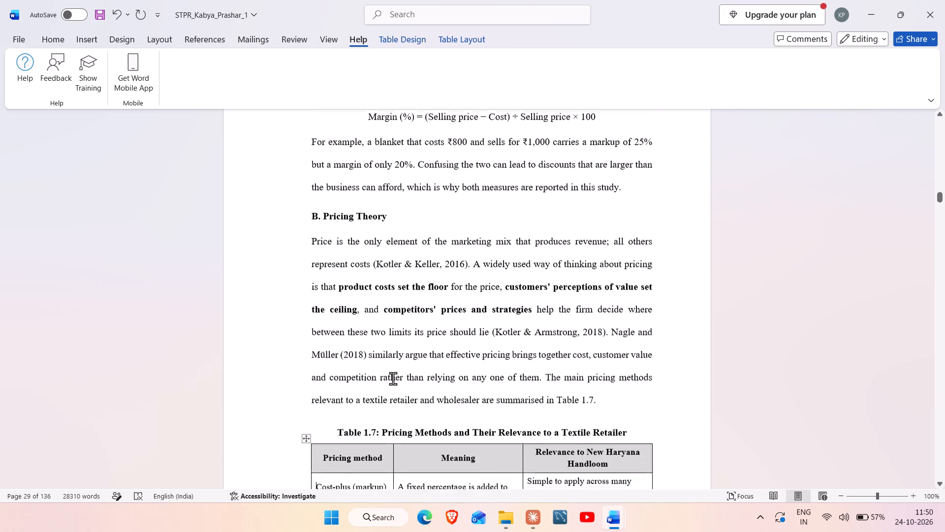
Examine the pricing methods in Table 1.7 across the page break, down to its source line.
key(Down)
key(Down)
key(Down)
key(Down)
key(Down)
key(Down)
key(Down)
key(Down)
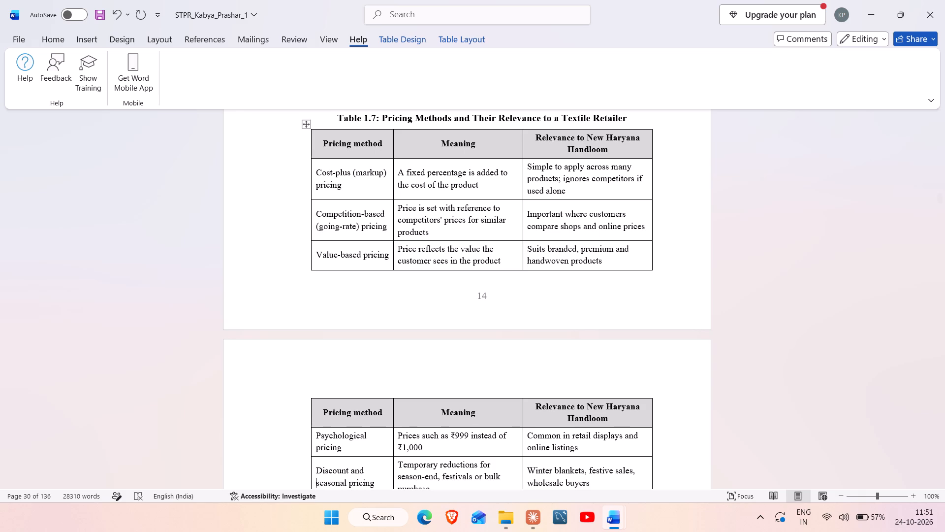
key(Down)
key(Down)
key(Down)
Review the Porter's Five Forces paragraph under C. Competitor Analysis and the forces listed in Table 1.8.
key(Down)
key(Down)
key(Down)
key(Down)
key(Down)
key(Down)
key(Down)
key(Down)
key(Down)
key(Down)
key(Down)
key(Down)
key(Down)
key(Down)
key(Down)
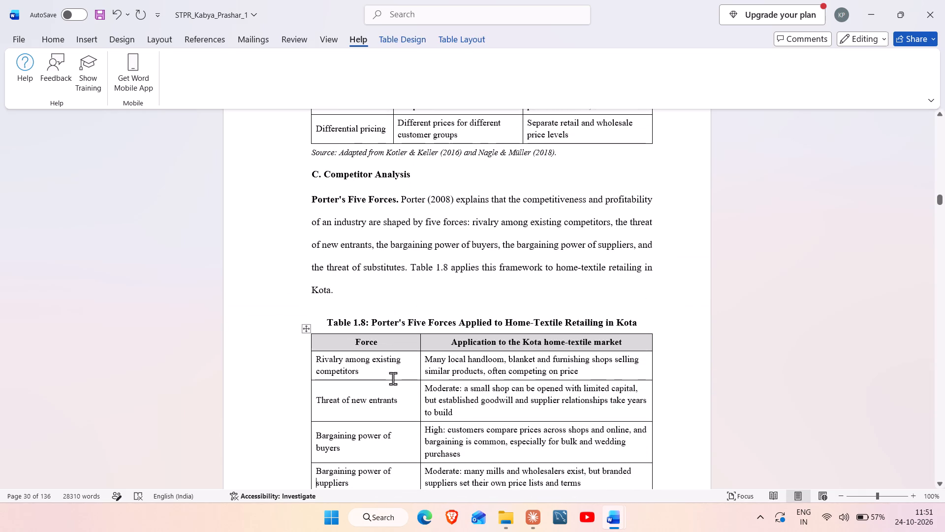
key(Down)
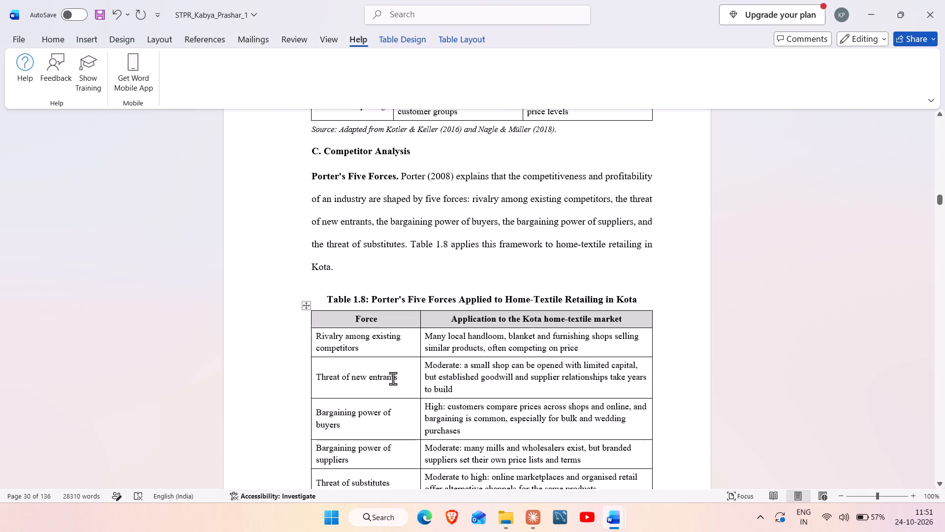
Review the remaining forces in Table 1.8 and continue to the competitive benchmarking and price index paragraph.
key(Down)
key(Down)
key(Down)
key(Down)
key(Down)
key(Down)
key(Down)
key(Down)
key(Down)
key(Down)
key(Down)
key(Down)
key(Down)
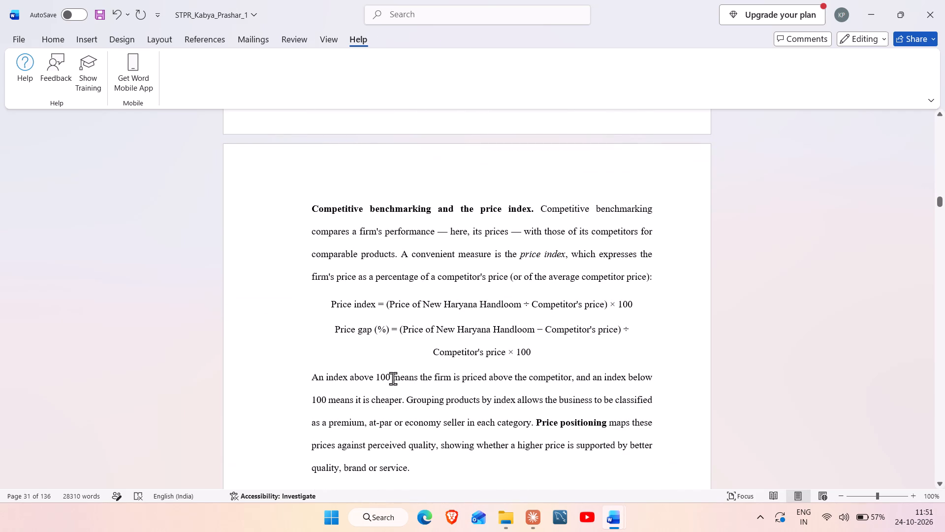
Read the price index and price gap formulas, the price positioning explanation and the opening of D. Conceptual Framework of the Study.
key(Down)
key(Down)
key(Down)
key(Down)
key(Down)
key(Down)
key(Down)
key(Down)
key(Down)
key(Down)
key(Down)
key(Down)
key(Down)
key(Down)
key(Down)
key(Down)
key(Down)
key(Down)
key(Down)
key(Down)
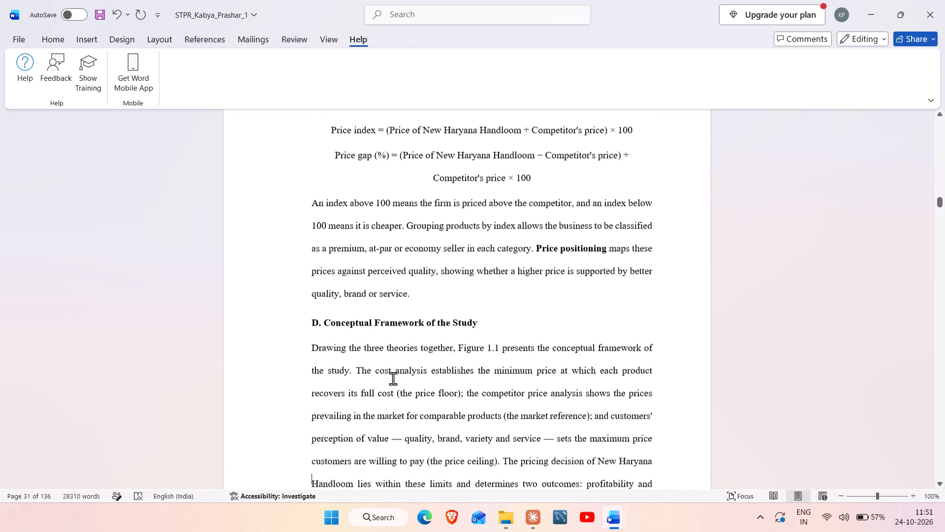
Examine Figure 1.1, the conceptual framework diagram, with its source line and the E. Integrated Perspective paragraph.
key(Down)
key(Down)
key(Down)
key(Down)
key(Down)
key(Down)
key(Down)
key(Down)
key(Down)
key(Down)
key(Down)
key(Down)
key(Down)
key(Down)
key(Down)
key(Down)
key(Down)
key(Down)
key(Down)
key(Down)
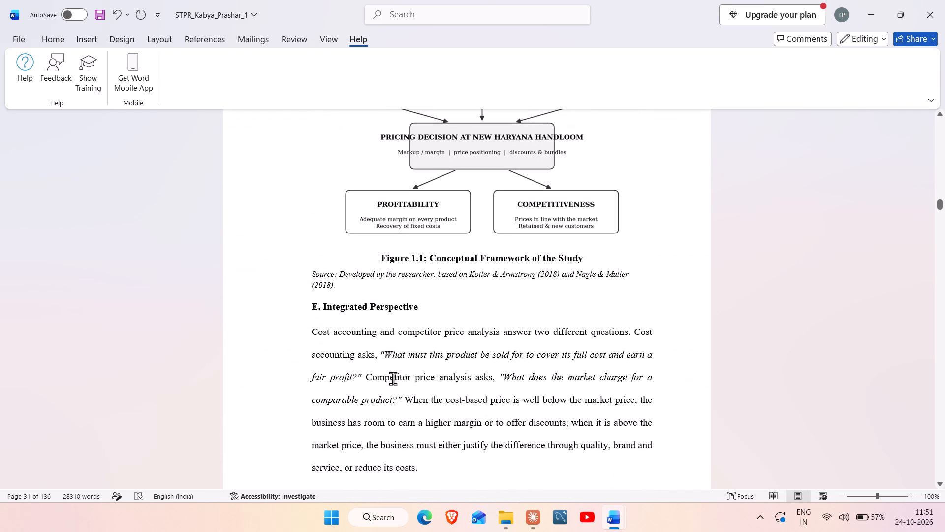
Move on from the end of Chapter 1 to section 2.1 Overview of the Industry.
key(Down)
key(Down)
key(Down)
key(Down)
key(Down)
key(Down)
key(Down)
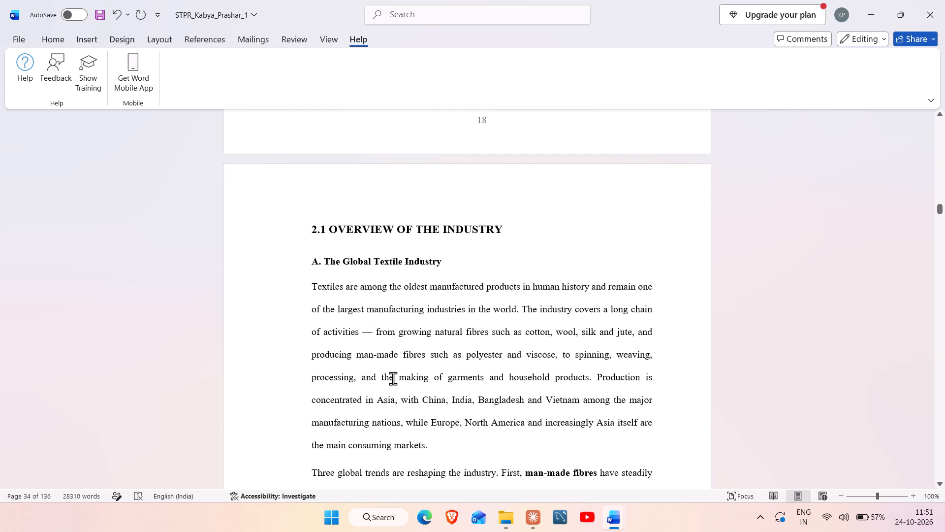
Review A. The Global Textile Industry and the Indian industry's sector breakdown through to Figure 2.1, The Textile Value Chain.
key(Down)
key(Down)
key(Down)
key(Down)
key(Down)
key(Down)
key(Down)
key(Down)
key(Down)
key(Down)
key(Down)
key(Down)
key(Down)
key(Down)
key(Down)
key(Down)
key(Down)
key(Down)
key(Down)
key(Down)
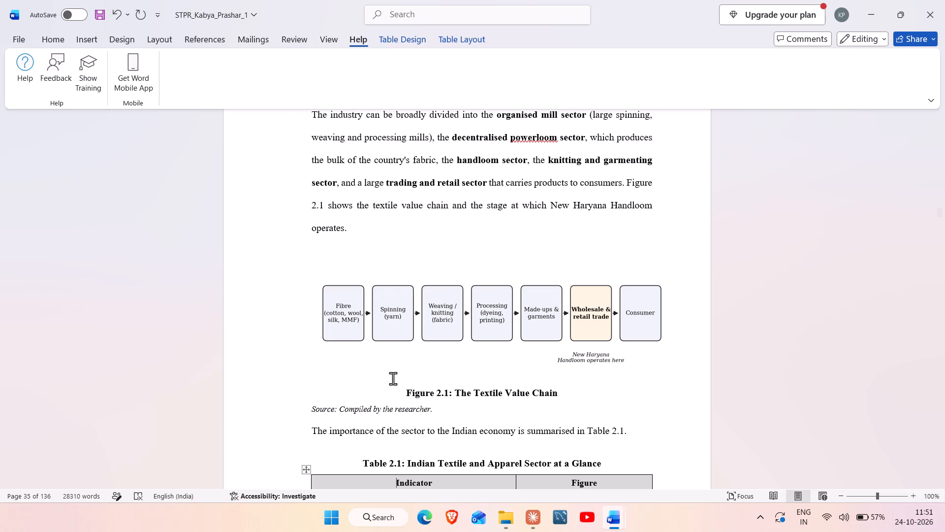
Check the Figure 2.1 caption and source line and the opening rows of Table 2.1, Indian Textile and Apparel Sector at a Glance.
key(Down)
key(Down)
key(Down)
key(Down)
key(Down)
key(Down)
key(Down)
key(Down)
key(Down)
key(Down)
key(Down)
key(Down)
key(Down)
key(Down)
key(Down)
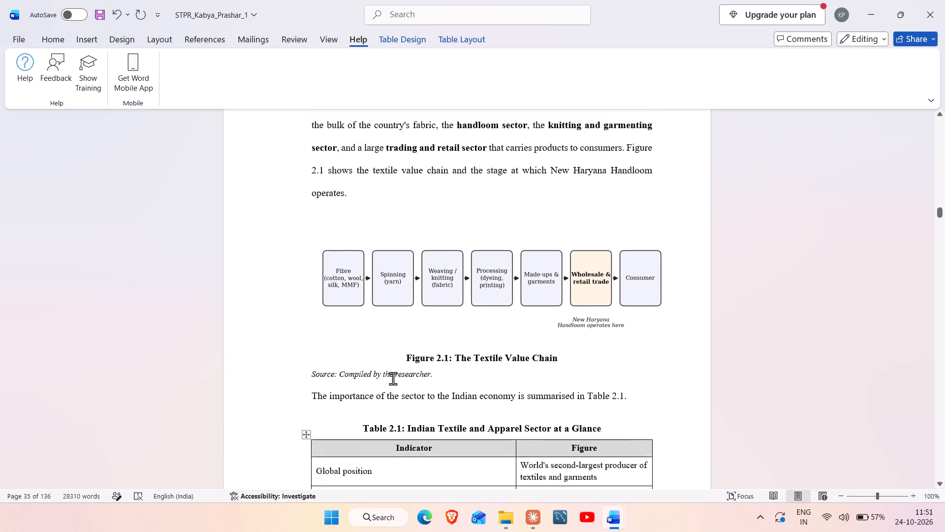
Examine the export composition chart in Figure 2.2 and the Government initiatives paragraph introducing Table 2.2.
key(Down)
key(Down)
key(Down)
key(Down)
key(Down)
key(Down)
key(Down)
key(Down)
key(Down)
key(Down)
key(Down)
key(Down)
key(Down)
key(Down)
key(Down)
key(Down)
key(Down)
key(Down)
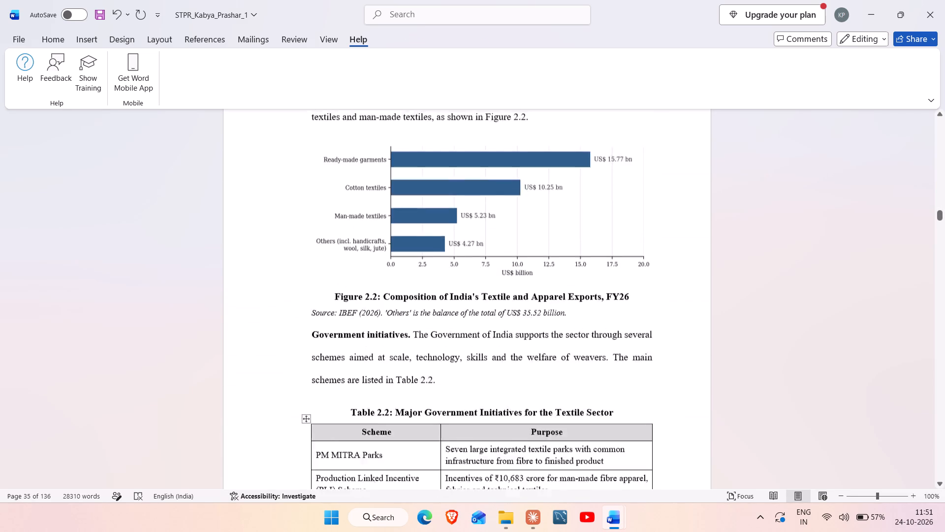
Review the schemes in Table 2.2, the C. The Home Textile Segment paragraph and the product groups in Table 2.3.
key(Down)
key(Down)
key(Down)
key(Down)
key(Down)
key(Down)
key(Down)
key(Down)
key(Down)
key(Down)
key(Down)
key(Down)
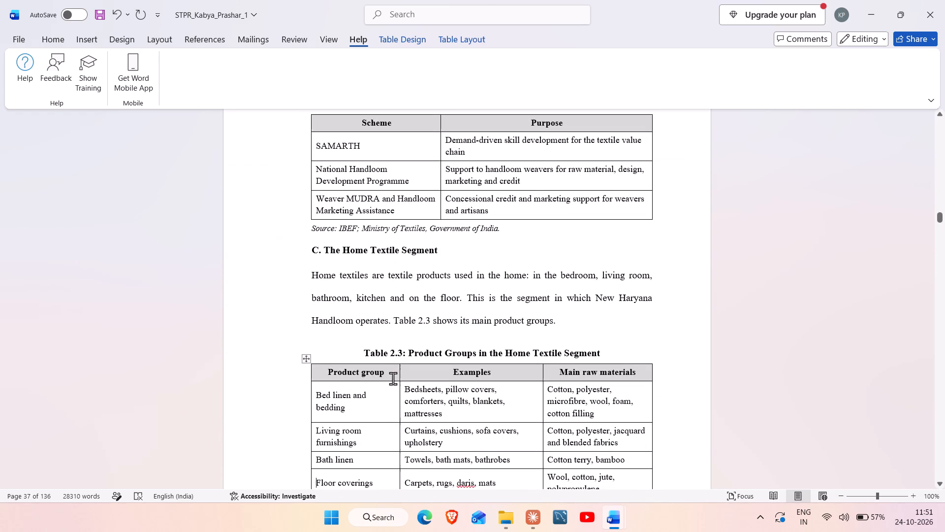
key(Down)
key(Down)
key(Down)
key(Down)
key(Down)
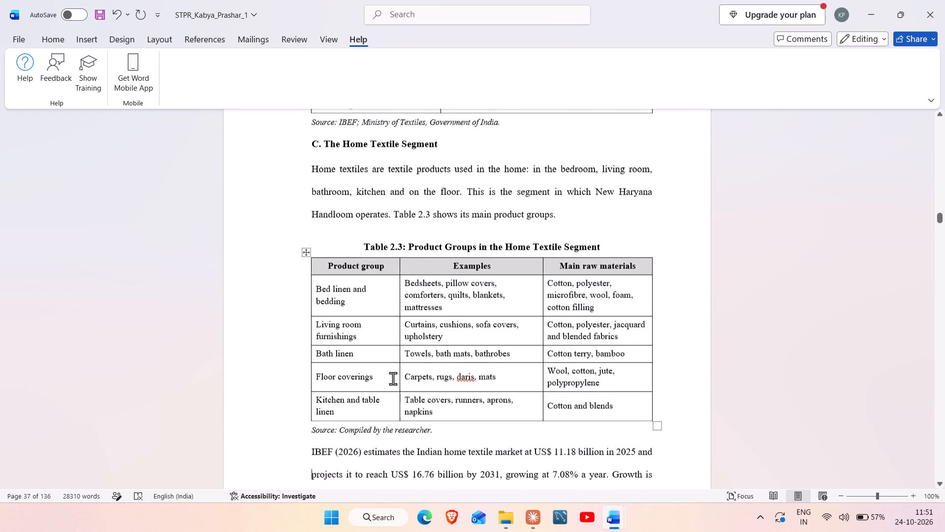
key(Down)
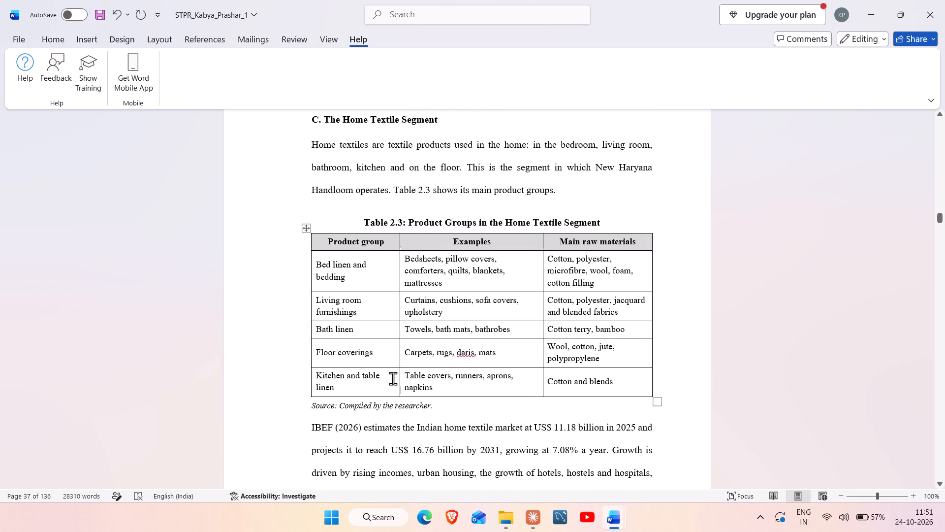
Read the home textile market growth discussion and the paragraph on well-known names and production clusters preceding Table 2.4.
key(Down)
key(Down)
key(Down)
key(Down)
key(Down)
key(Down)
key(Down)
key(Down)
key(Down)
key(Down)
key(Down)
key(Down)
key(Down)
key(Down)
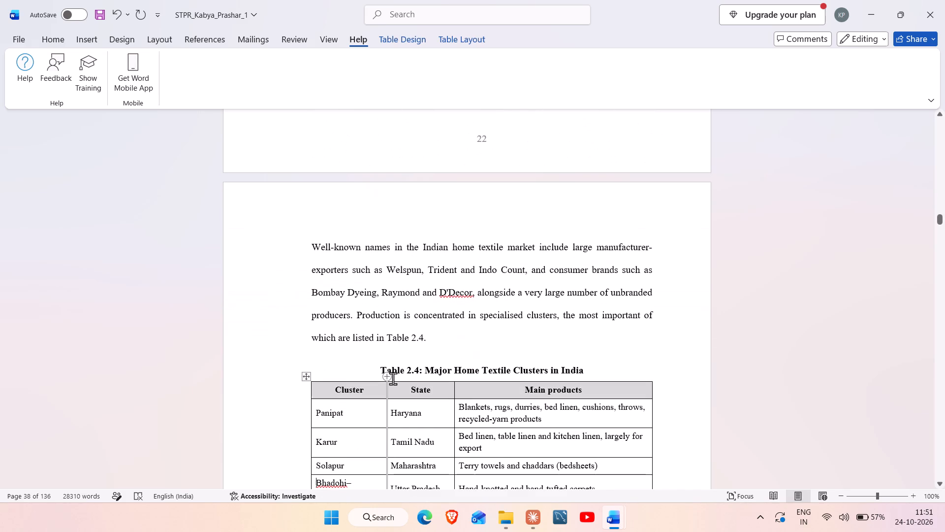
Review the clusters, states and main products in Table 2.4, Major Home Textile Clusters in India.
key(Down)
key(Down)
key(Down)
key(Down)
key(Down)
key(Down)
key(Down)
key(Down)
key(Down)
key(Down)
key(Down)
key(Down)
key(Down)
key(Down)
key(Down)
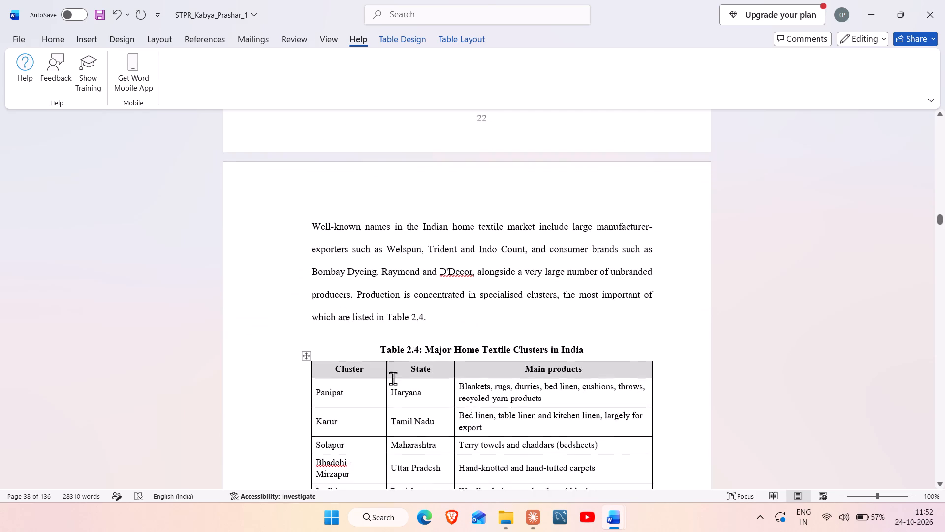
key(Up)
key(Up)
key(Up)
key(Up)
key(Up)
key(Up)
key(Up)
key(Up)
key(Up)
key(Up)
key(Up)
key(Up)
key(Up)
key(Up)
key(Up)
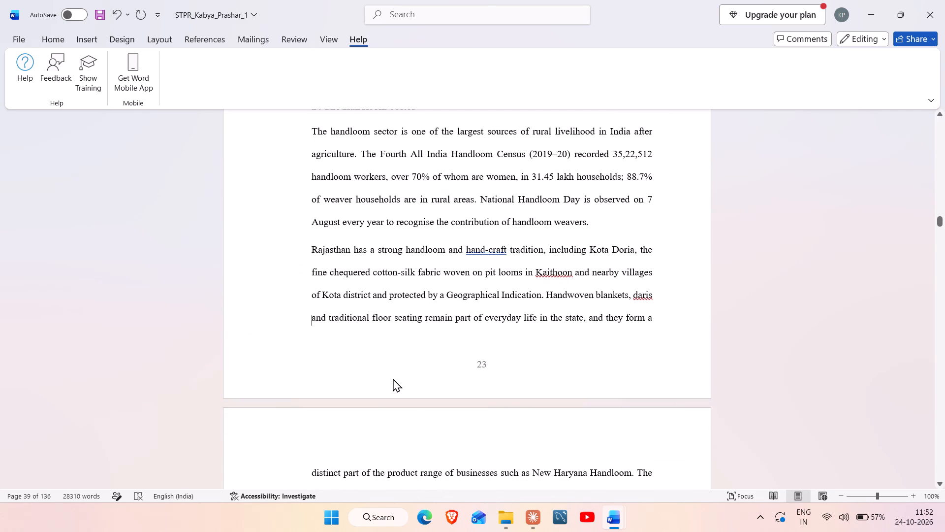
Read the handloom sector section, including the paragraph on Rajasthan's handloom and hand-craft tradition.
key(Down)
key(Down)
key(Down)
key(Down)
key(Down)
key(Down)
key(Down)
key(Down)
key(Down)
key(Down)
key(Down)
key(Down)
key(Down)
key(Down)
key(Down)
Read the end of the handloom discussion and section E, Distribution Channels in Home Textiles.
key(Down)
key(Down)
key(Down)
key(Down)
key(Down)
key(Down)
key(Down)
key(Down)
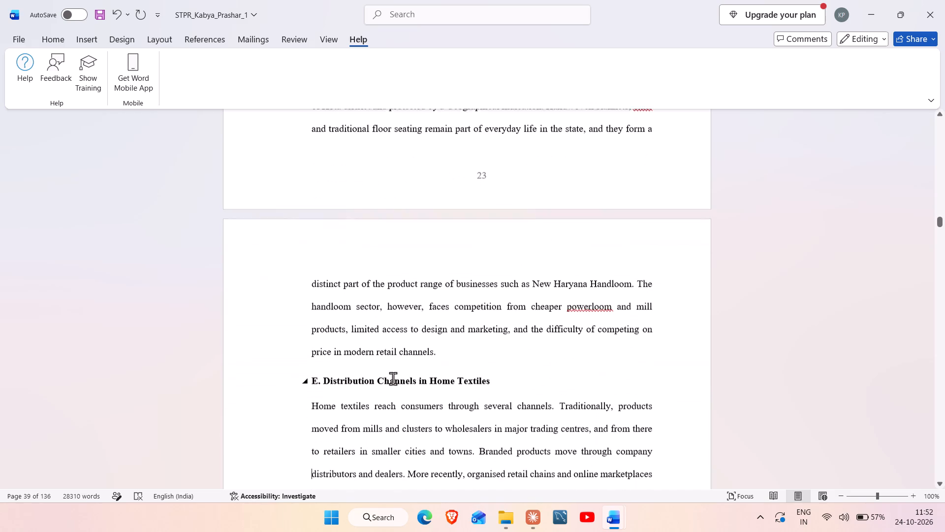
key(Down)
key(Down)
key(Down)
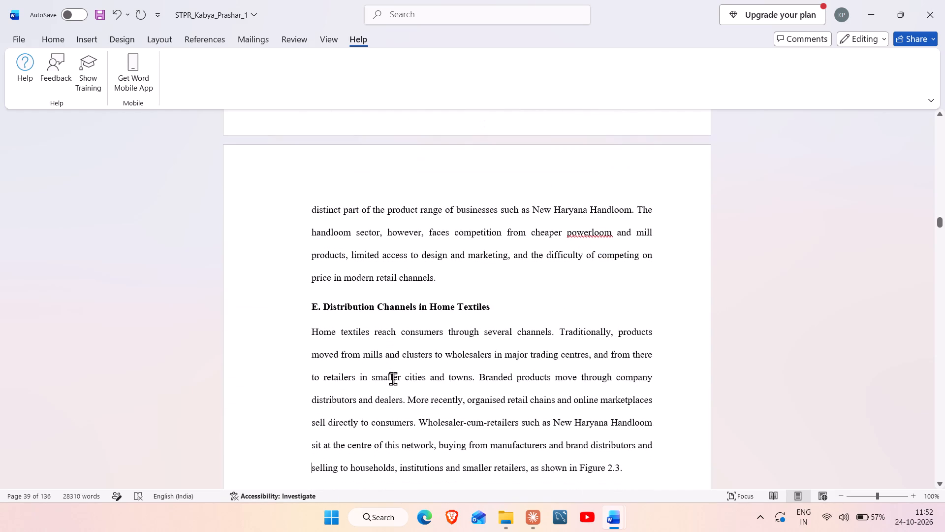
Examine the Figure 2.3 distribution channels diagram with its caption and source line, and glance at the start of section F.
key(Down)
key(Down)
key(Down)
key(Down)
key(Down)
key(Down)
key(Down)
key(Down)
key(Down)
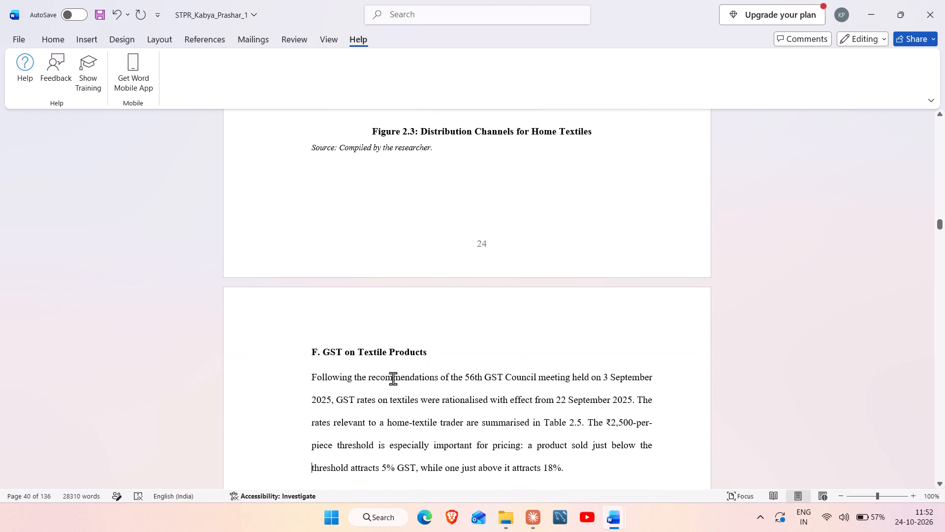
key(Down)
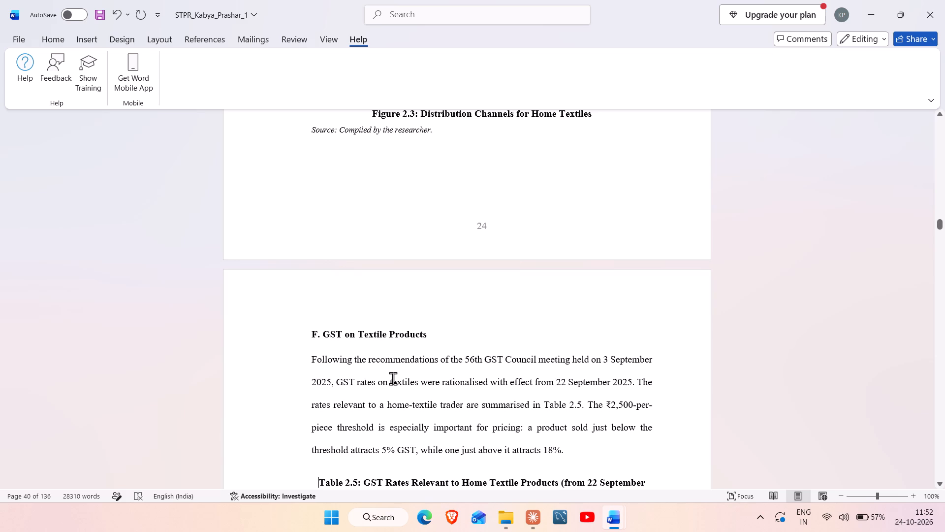
key(Up)
key(Up)
key(Up)
key(Up)
key(Up)
key(Up)
key(Up)
key(Up)
key(Up)
key(Up)
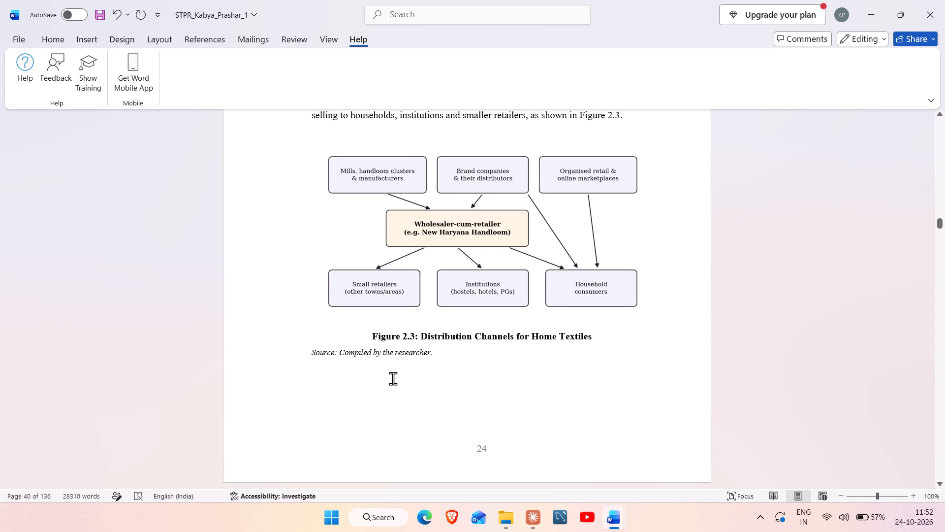
Review section F, GST on Textile Products, and the items and rates in Table 2.5 with its source note.
key(Down)
key(Down)
key(Down)
key(Down)
key(Down)
key(Down)
key(Down)
key(Down)
key(Down)
key(Down)
key(Down)
key(Down)
key(Down)
key(Down)
key(Down)
key(Down)
key(Down)
key(Down)
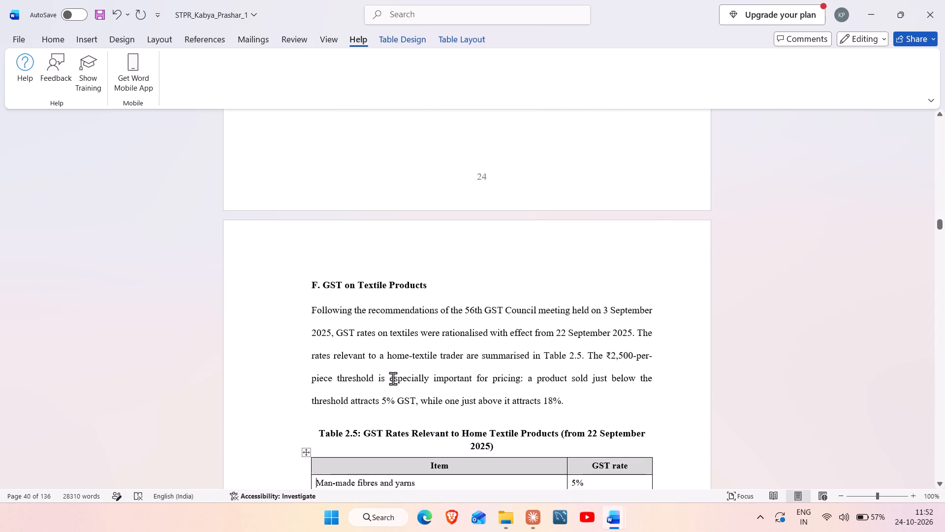
key(Down)
key(Down)
key(Down)
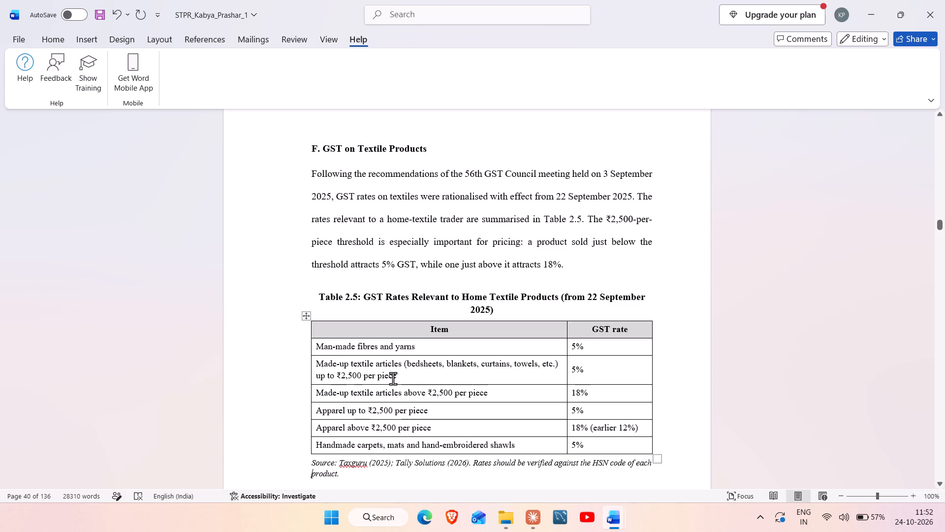
Read the bullet points on weddings, festivals and lower GST, and the opening items of the Challenges list.
key(Down)
key(Down)
key(Down)
key(Down)
key(Down)
key(Down)
key(Down)
key(Down)
key(Down)
key(Down)
key(Down)
key(Down)
key(Down)
key(Down)
key(Down)
key(Down)
key(Down)
key(Down)
key(Down)
key(Down)
key(Down)
key(Down)
key(Down)
key(Down)
key(Down)
key(Down)
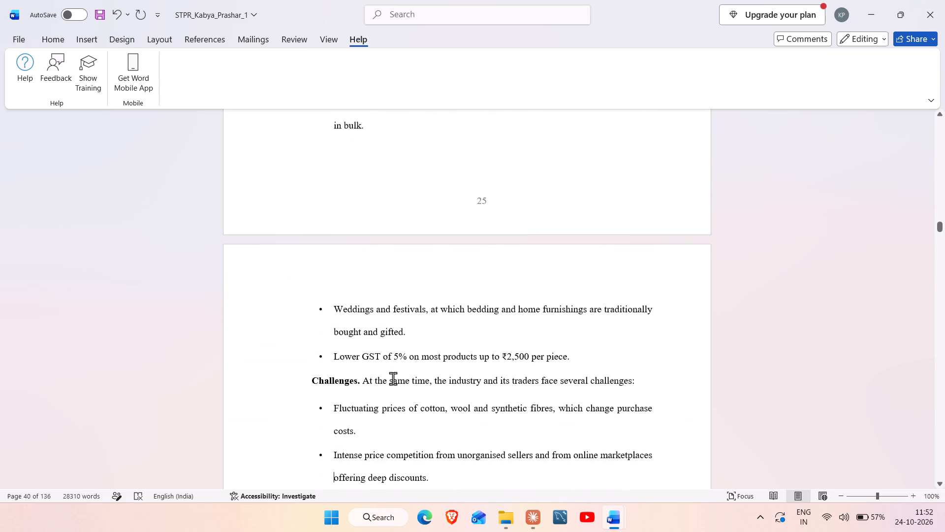
Review section 2.2, Company Background, and the business details in Table 2.6, Profile of New Haryana Handloom.
key(Down)
key(Down)
key(Down)
key(Down)
key(Down)
key(Down)
key(Down)
key(Down)
key(Down)
key(Down)
key(Down)
key(Down)
key(Down)
key(Down)
key(Down)
key(Down)
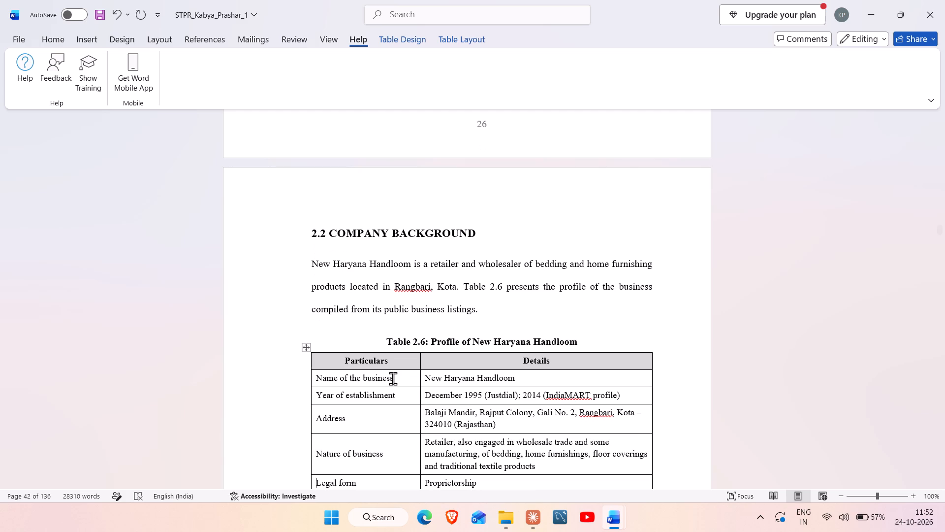
key(Down)
key(Down)
key(Down)
key(Down)
key(Down)
key(Down)
key(Down)
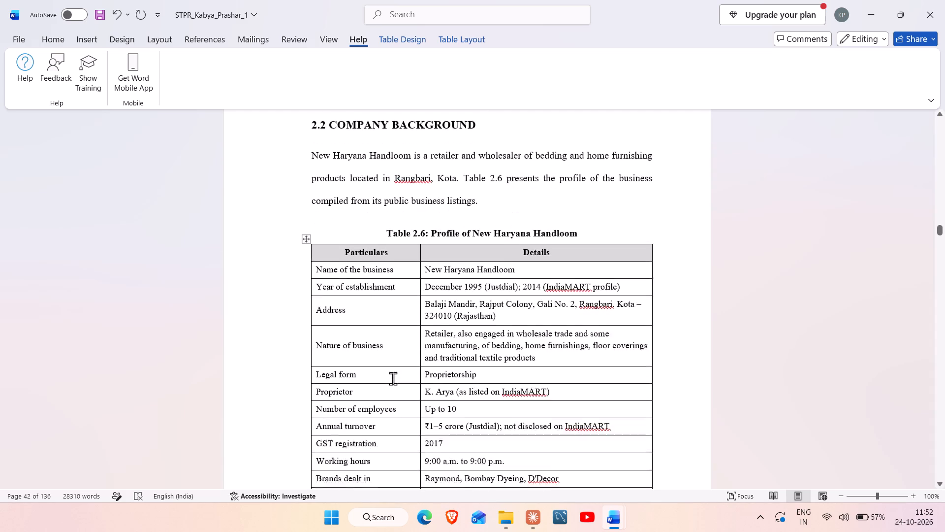
Review the remaining rows and source note of Table 2.6 and the History and Growth paragraph.
key(Down)
key(Down)
key(Down)
key(Down)
key(Down)
key(Down)
key(Down)
key(Down)
key(Down)
key(Down)
key(Down)
key(Down)
key(Down)
key(Down)
key(Down)
key(Down)
key(Down)
key(Down)
key(Down)
key(Down)
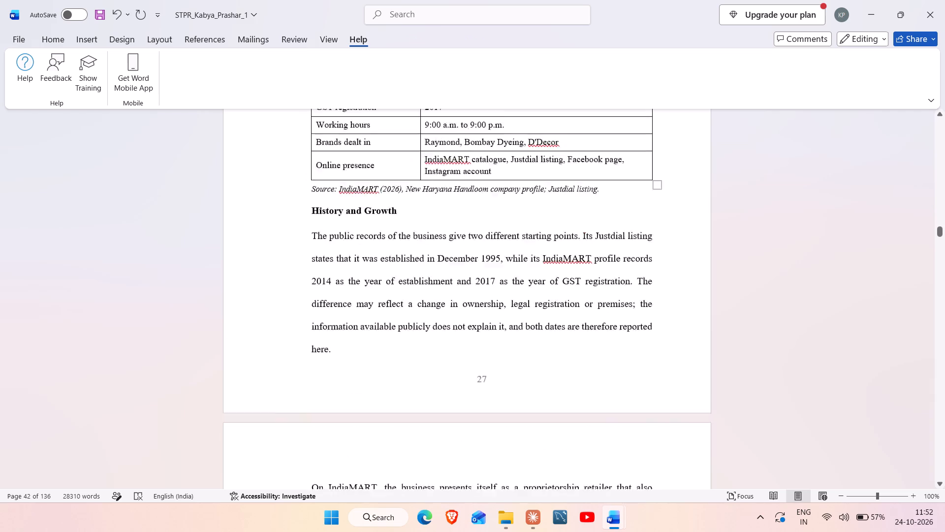
Skim ahead to Figure 2.4, and return to read section 2.3, Organisation Structure, and the paragraph before it.
key(Down)
key(Down)
key(Down)
key(Down)
key(Down)
key(Down)
key(Down)
key(Down)
key(Down)
key(Down)
key(Down)
key(Down)
key(Down)
key(Down)
key(Down)
key(Down)
key(Down)
key(Down)
key(Down)
key(Down)
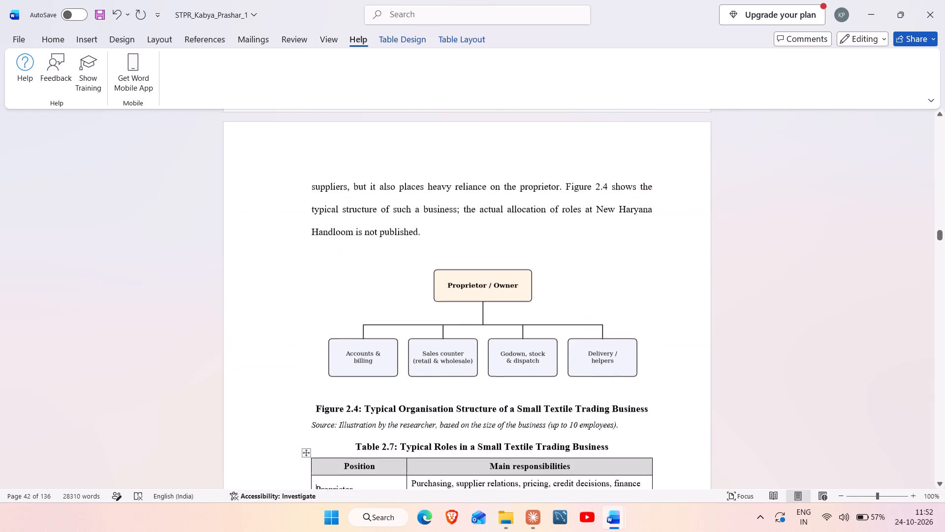
key(Up)
key(Up)
key(Up)
key(Up)
key(Up)
key(Up)
key(Up)
key(Up)
key(Up)
key(Up)
key(Up)
key(Up)
key(Up)
key(Up)
key(Up)
key(Up)
key(Up)
key(Up)
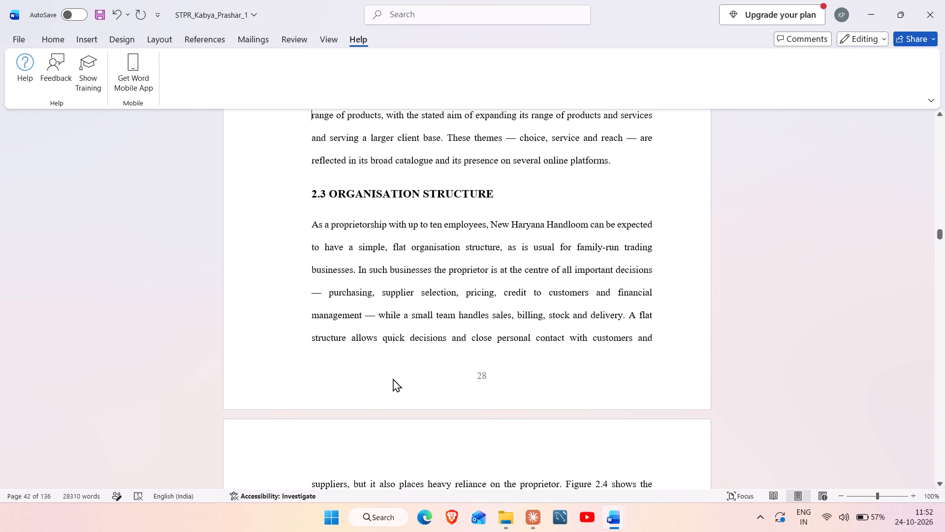
Examine the Figure 2.4 organisation structure chart and the positions and responsibilities in Table 2.7, including both source notes.
key(Down)
key(Down)
key(Down)
key(Down)
key(Down)
key(Down)
key(Down)
key(Down)
key(Down)
key(Down)
key(Down)
key(Down)
key(Down)
key(Down)
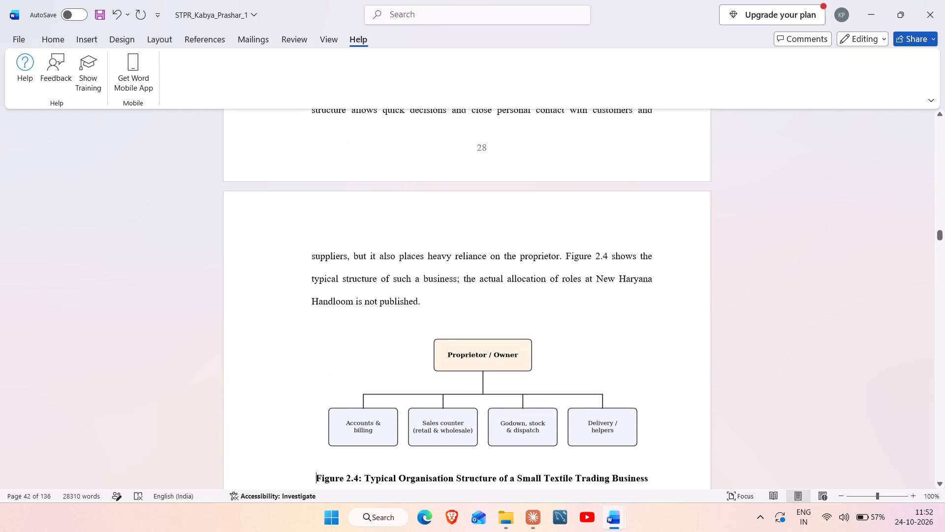
key(Down)
key(Down)
key(Down)
key(Down)
key(Down)
key(Down)
key(Down)
key(Down)
key(Down)
key(Down)
key(Down)
key(Down)
key(Down)
key(Down)
key(Down)
key(Down)
key(Down)
key(Down)
key(Down)
key(Down)
key(Down)
key(Down)
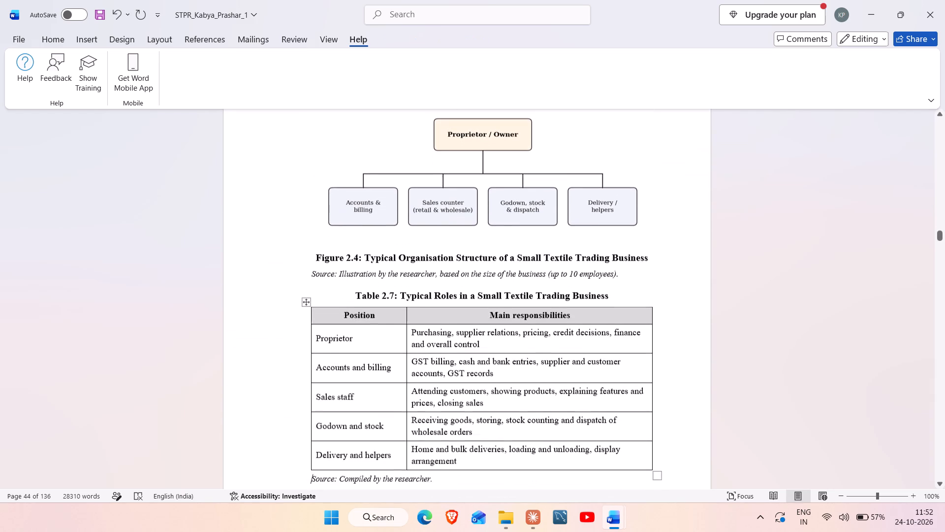
Review the product range introduction, Table 2.8, Bedding Products, and the category-wise product table that follows, down to its source note.
key(Down)
key(Down)
key(Down)
key(Down)
key(Down)
key(Down)
key(Down)
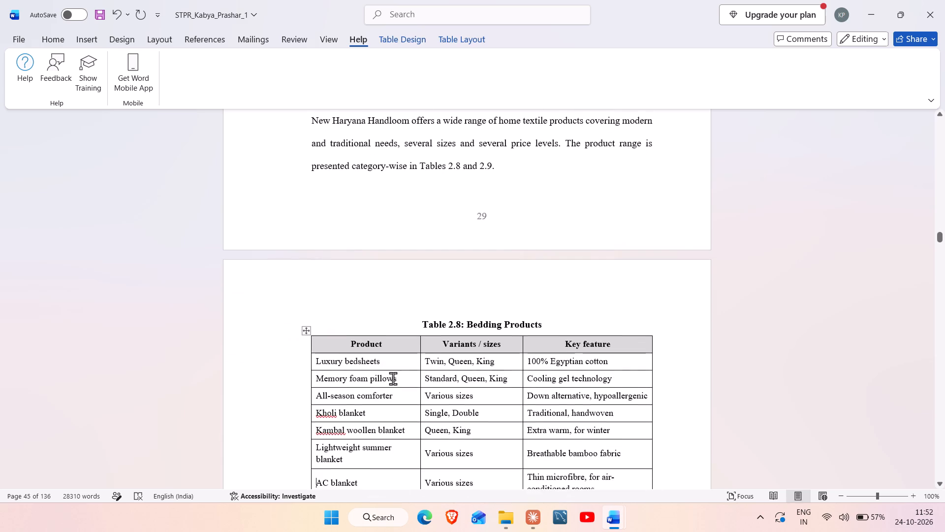
key(Down)
key(Down)
key(Down)
key(Down)
key(Down)
key(Down)
key(Down)
key(Down)
key(Down)
key(Down)
key(Down)
key(Down)
key(Down)
key(Down)
key(Down)
key(Down)
key(Down)
key(Down)
key(Down)
key(Down)
key(Down)
key(Down)
key(Down)
key(Down)
key(Down)
key(Down)
key(Down)
key(Down)
key(Down)
key(Down)
key(Down)
key(Down)
key(Down)
key(Down)
key(Down)
key(Down)
key(Down)
key(Down)
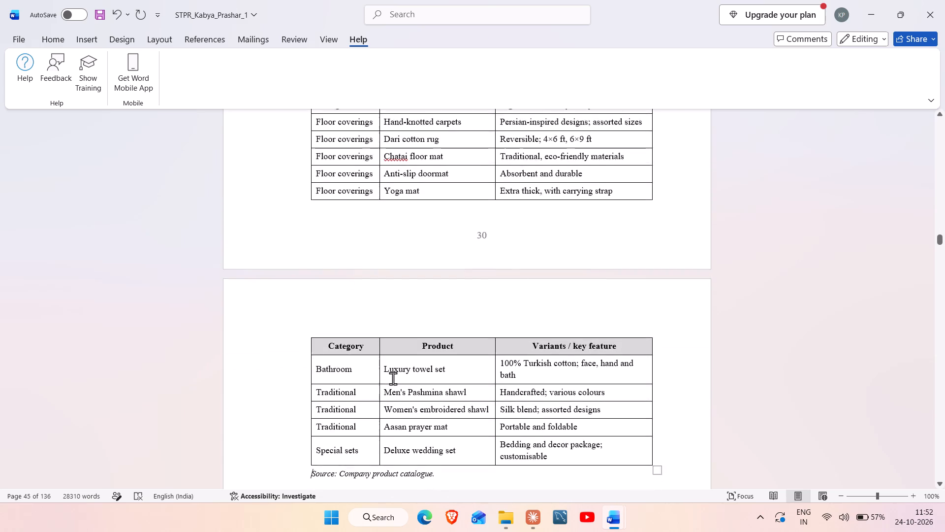
Skim the text after the product tables, including the Published prices paragraph, up to the start of Table 2.10.
key(Down)
key(Down)
key(Down)
key(Down)
key(Down)
key(Down)
key(Down)
key(Down)
key(Down)
key(Down)
key(Down)
key(Down)
key(Down)
key(Down)
key(Down)
key(Down)
key(Down)
key(Down)
key(Down)
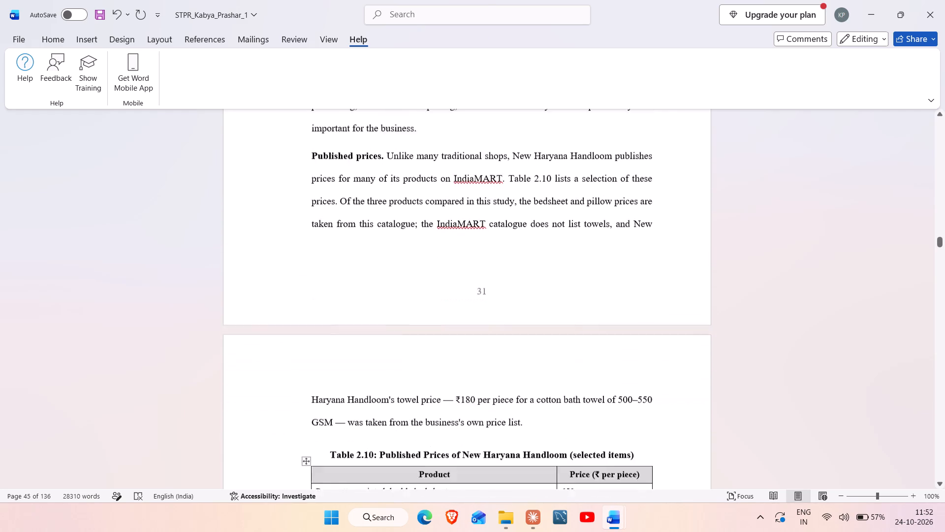
Skim Table 2.10, Published Prices of New Haryana Handloom, and the Sourcing and Suppliers text opening section 2.5, Business Operations.
key(Down)
key(Down)
key(Down)
key(Down)
key(Down)
key(Down)
key(Down)
key(Down)
key(Down)
key(Down)
key(Down)
key(Down)
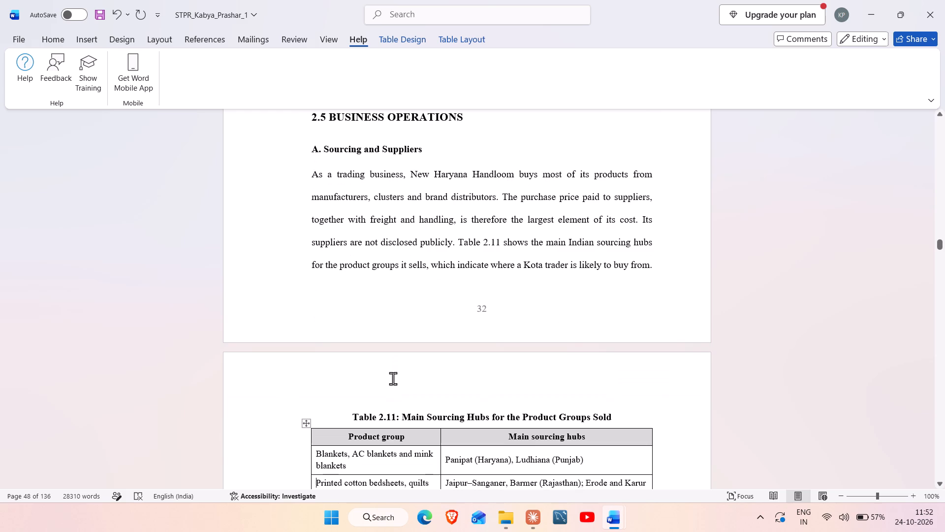
Review the Sourcing and Suppliers paragraph and the first product groups in Table 2.11, Main Sourcing Hubs.
key(Down)
key(Down)
key(Down)
key(Down)
key(Down)
key(Down)
key(Down)
key(Down)
key(Down)
key(Down)
key(Down)
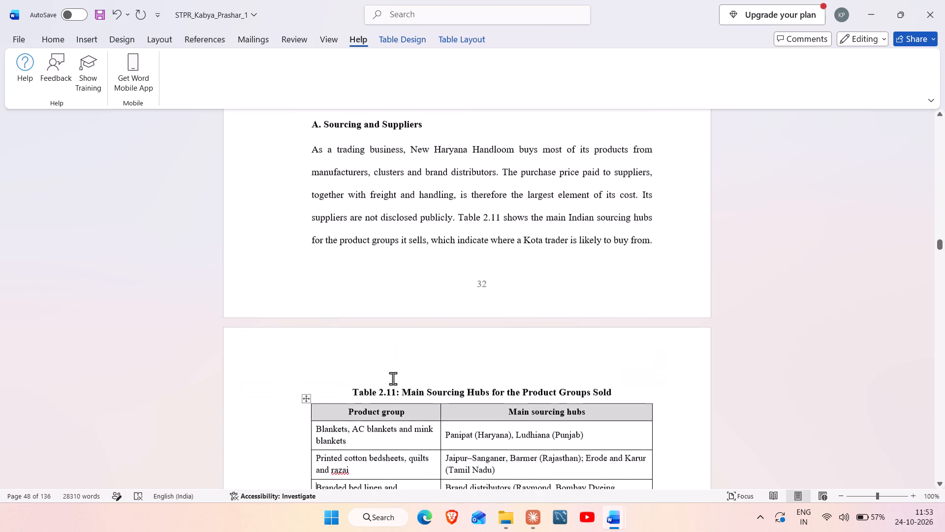
Examine the rest of Table 2.11 and the Purchase-to-Sale Cycle in Figure 2.5, including both source notes.
key(Down)
key(Down)
key(Down)
key(Down)
key(Down)
key(Down)
key(Down)
key(Down)
key(Down)
key(Down)
key(Down)
key(Down)
key(Down)
key(Down)
key(Down)
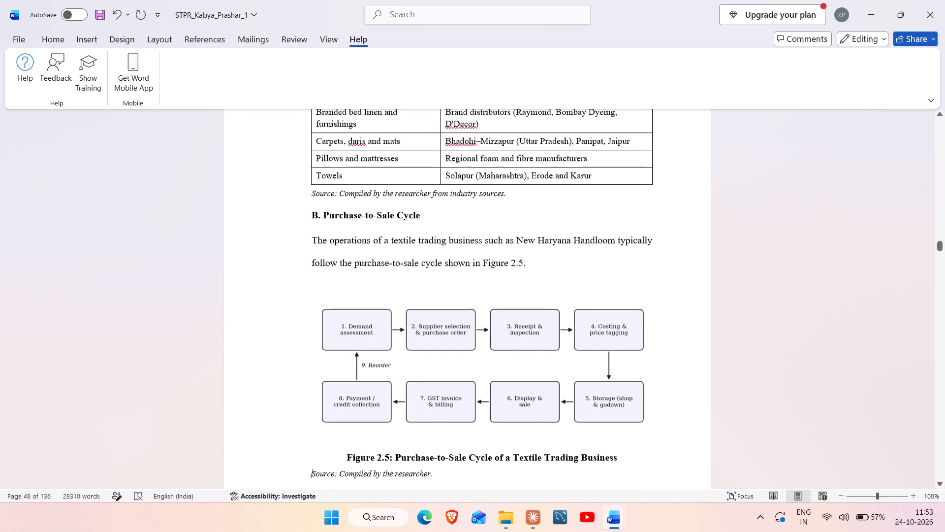
Read the numbered stages of the purchase-to-sale cycle and the Inventory Management paragraph, up to the Customer Segments heading.
key(Down)
key(Down)
key(Down)
key(Down)
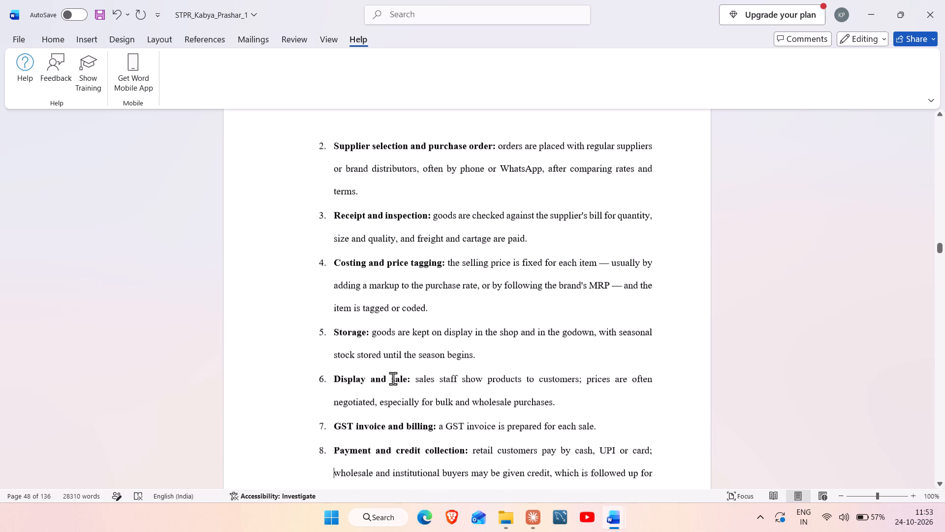
key(Down)
key(Down)
key(Down)
key(Down)
key(Down)
key(Down)
key(Down)
key(Down)
key(Down)
key(Down)
key(Down)
key(Down)
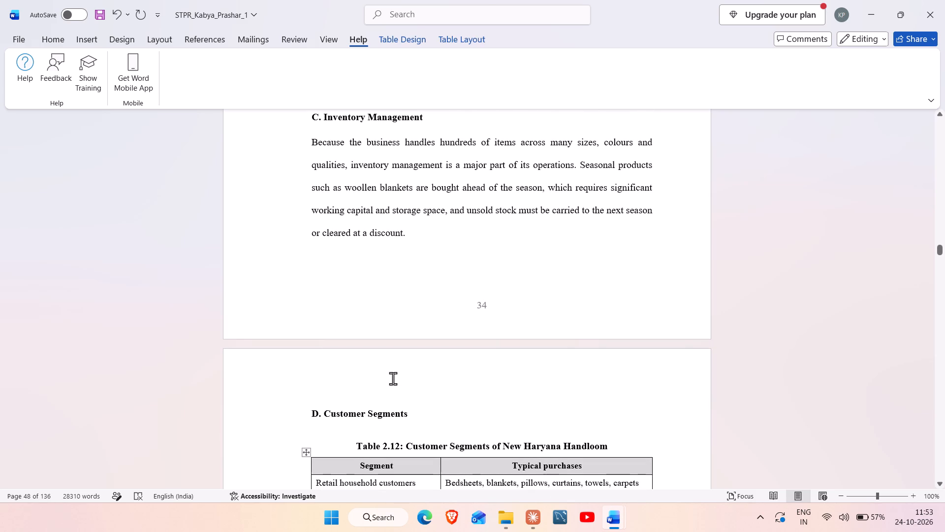
Review Table 2.12, Customer Segments of New Haryana Handloom, and the start of the Sales and Marketing paragraph.
key(Down)
key(Down)
key(Down)
key(Down)
key(Down)
key(Down)
key(Down)
key(Down)
key(Down)
key(Down)
key(Down)
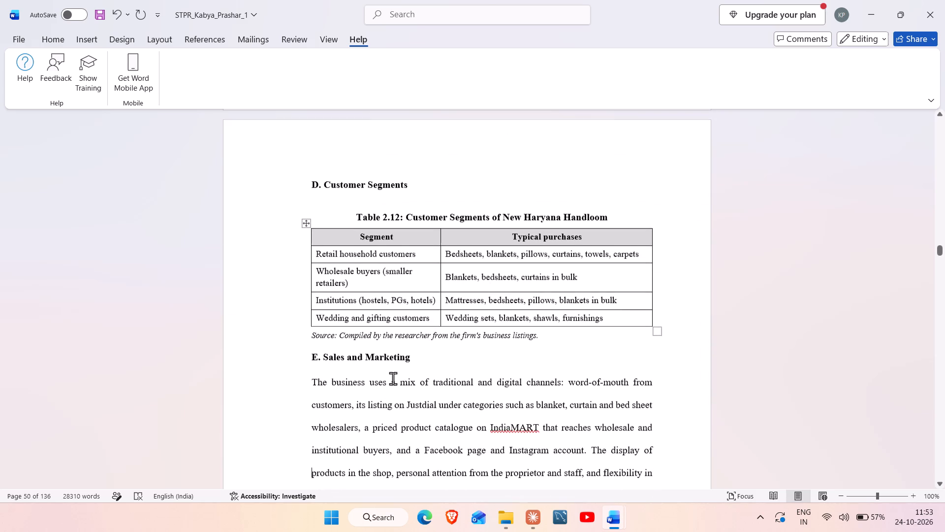
Skim the rest of section 2.5 and read the introduction to section 2.6, Competitive Landscape in Kota, with the start of Table 2.13.
key(Down)
key(Down)
key(Down)
key(Down)
key(Down)
key(Down)
key(Down)
key(Down)
key(Down)
key(Down)
key(Down)
key(Down)
key(Down)
key(Down)
key(Down)
key(Down)
key(Down)
key(Down)
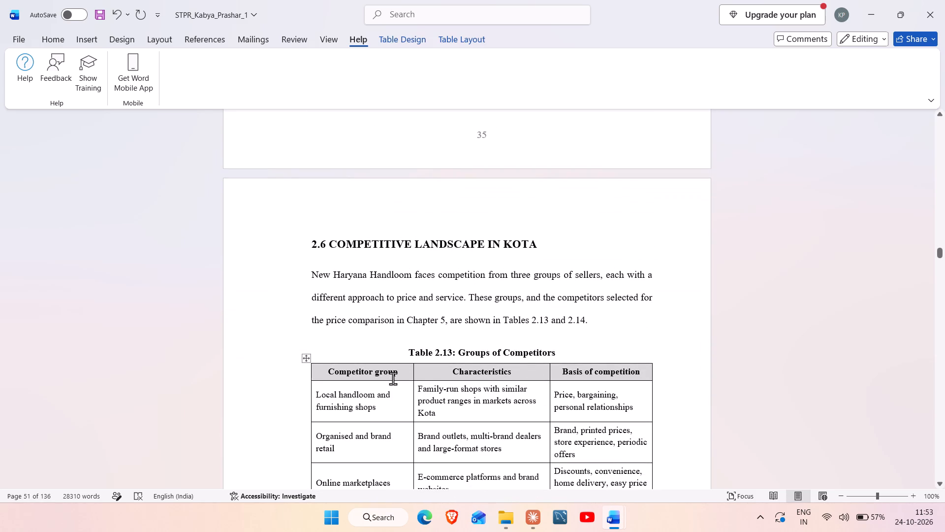
Examine the competitor groups in Table 2.13, the selected competitors in Table 2.14, and the paragraph comparing them before section 2.7.
key(Down)
key(Down)
key(Down)
key(Down)
key(Down)
key(Down)
key(Down)
key(Down)
key(Down)
key(Down)
key(Down)
key(Down)
key(Down)
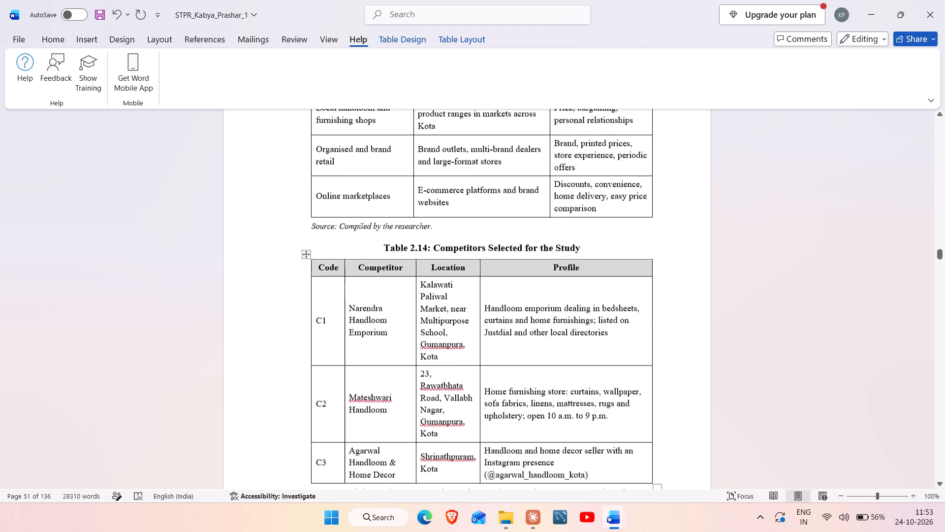
key(Down)
key(Down)
key(Down)
key(Down)
key(Down)
key(Down)
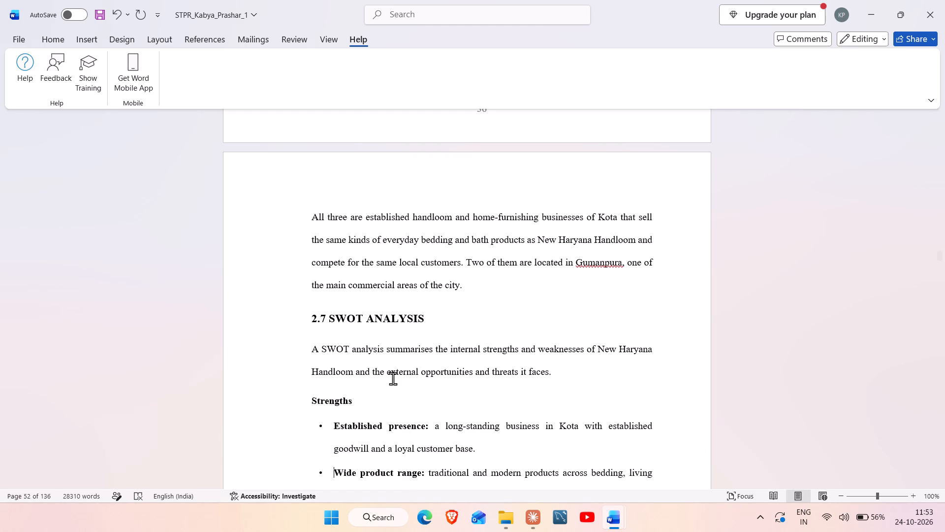
Read the strengths and weaknesses listed in section 2.7, SWOT Analysis.
key(Down)
key(Down)
key(Down)
key(Down)
key(Down)
key(Down)
key(Down)
key(Down)
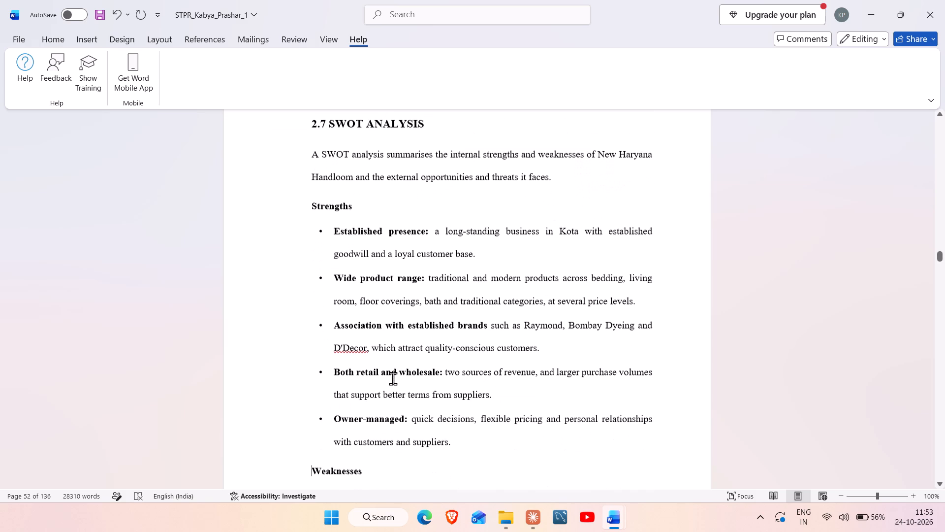
key(Down)
key(Down)
key(Down)
key(Down)
key(Down)
key(Down)
key(Down)
key(Down)
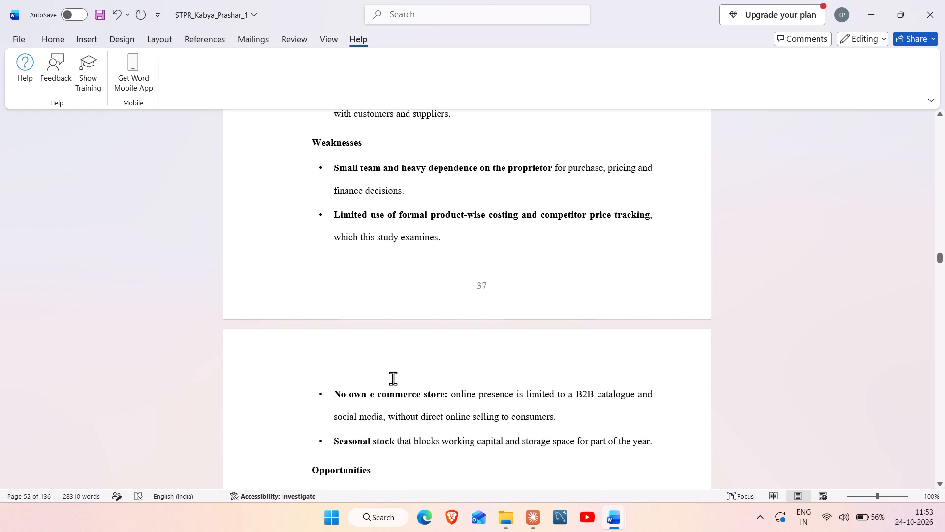
Read the opportunities and threats lists of the SWOT analysis, down to the rising input and freight costs point.
key(Down)
key(Down)
key(Down)
key(Down)
key(Down)
key(Down)
key(Down)
key(Down)
key(Down)
key(Down)
key(Down)
key(Down)
key(Down)
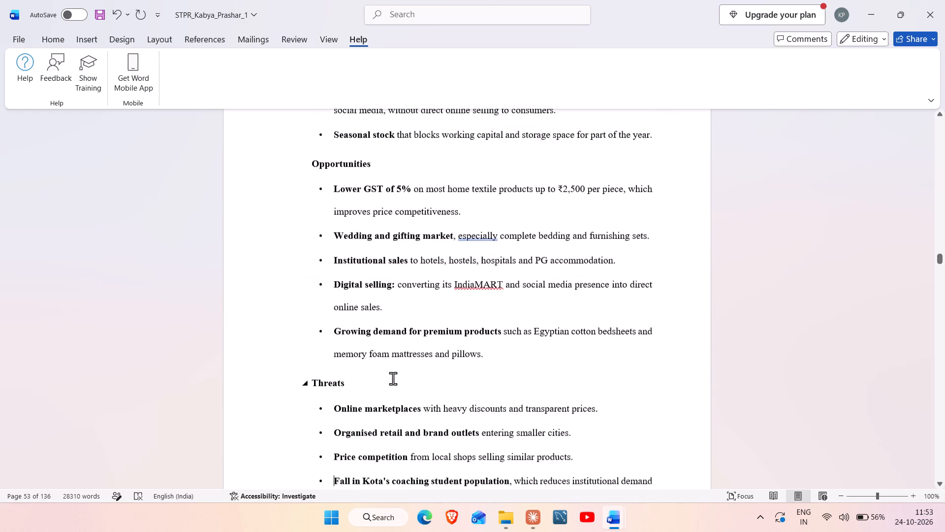
key(Down)
key(Down)
key(Down)
key(Down)
Examine Table 2.15, SWOT Matrix of New Haryana Handloom, and its source note.
key(Down)
key(Down)
key(Down)
key(Down)
key(Down)
key(Down)
key(Down)
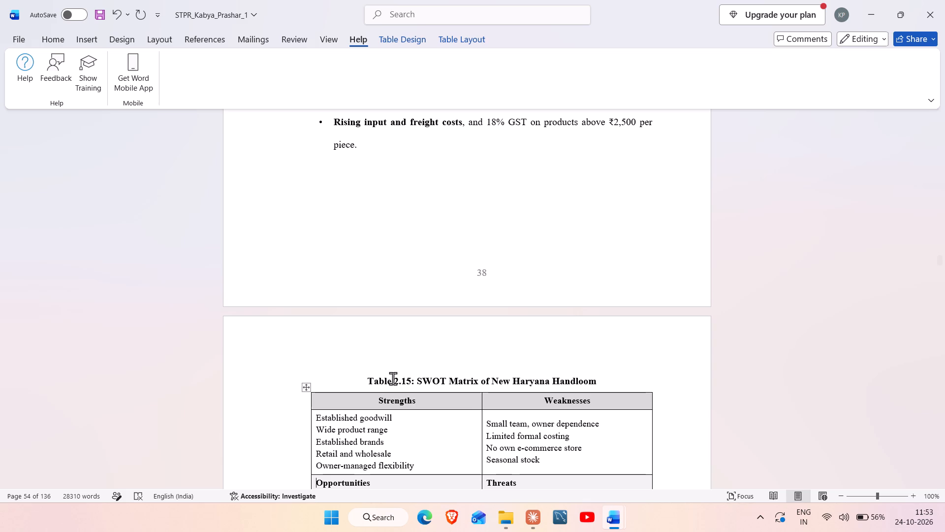
key(Down)
key(Down)
key(Down)
key(Down)
key(Down)
key(Down)
key(Down)
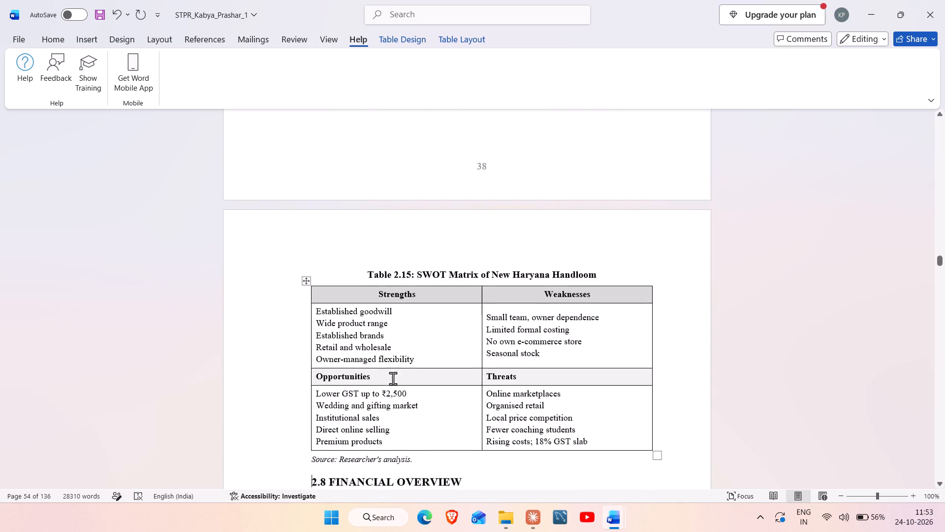
Read the introduction, turnover and revenue pattern paragraphs of section 2.8, Financial Overview.
key(Down)
key(Down)
key(Down)
key(Down)
key(Down)
key(Down)
key(Down)
key(Down)
key(Down)
key(Down)
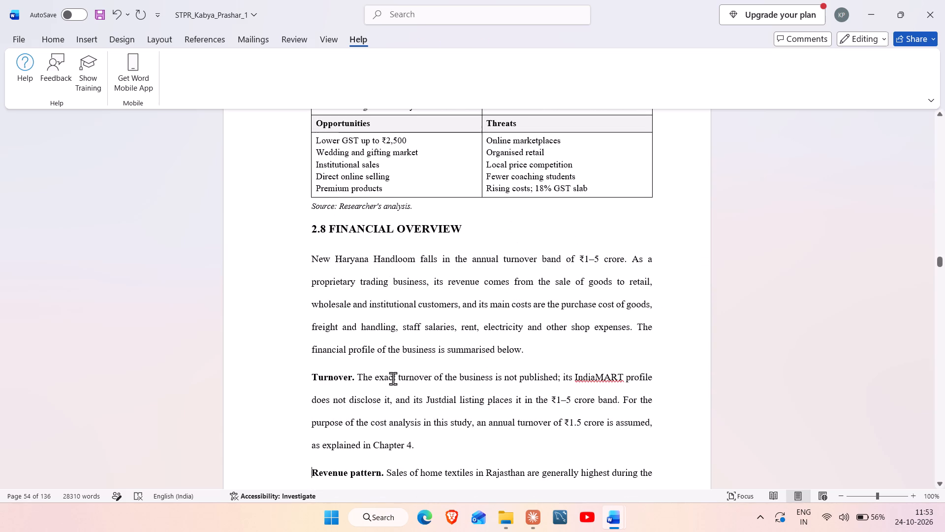
key(Down)
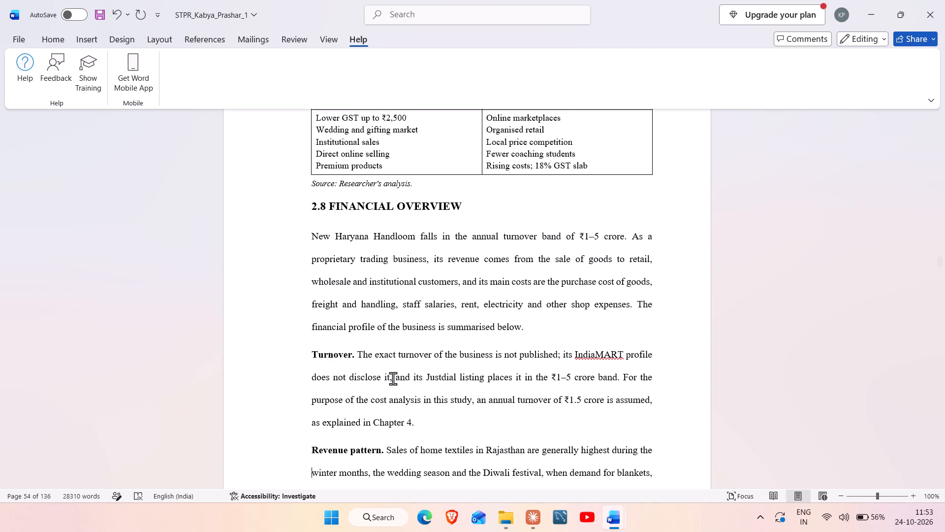
key(Down)
key(Down)
key(Down)
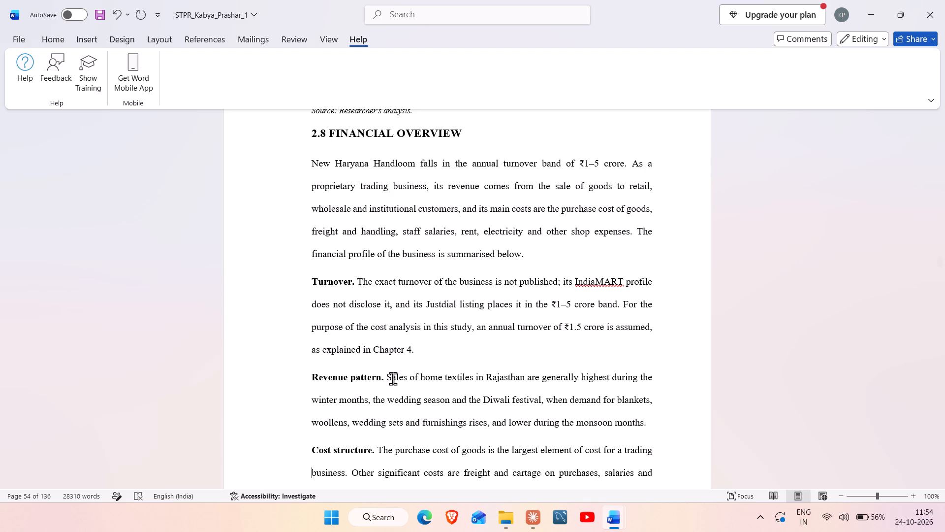
Read the cost structure and working capital paragraphs that close section 2.8.
key(Down)
key(Down)
key(Down)
key(Down)
key(Down)
key(Down)
key(Down)
Read section 2.9, Problems Faced by the Organisation, from its introduction through the numbered problems to the closing paragraph.
key(Down)
key(Down)
key(Down)
key(Down)
key(Down)
key(Down)
key(Down)
key(Down)
key(Down)
key(Down)
key(Down)
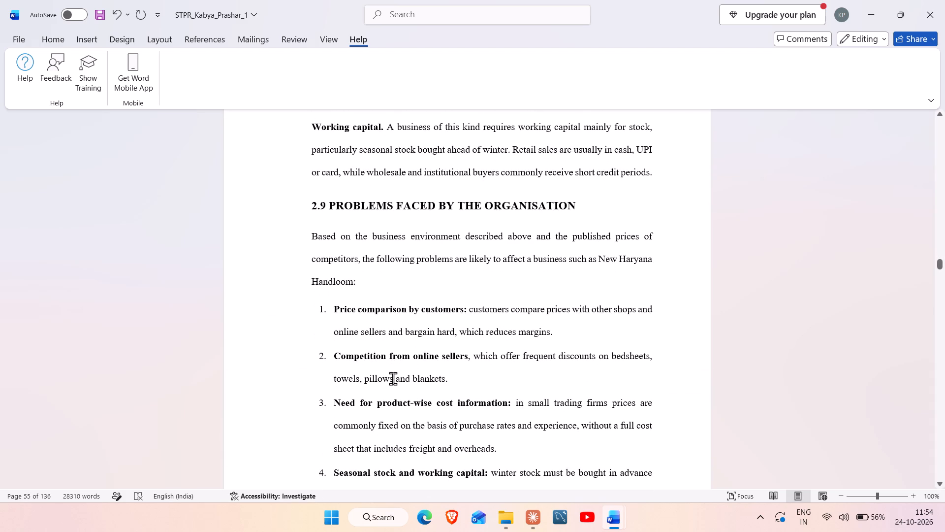
key(Down)
key(Down)
key(Down)
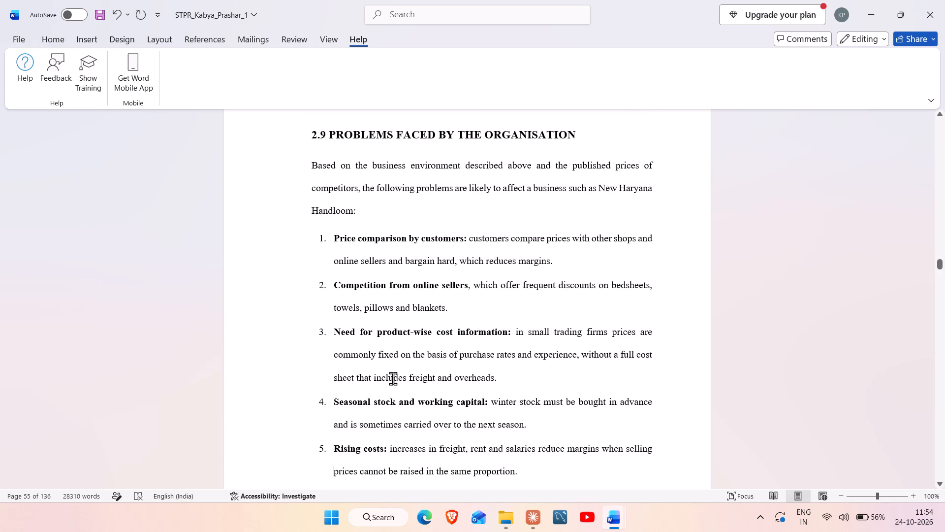
key(Up)
key(Down)
key(Down)
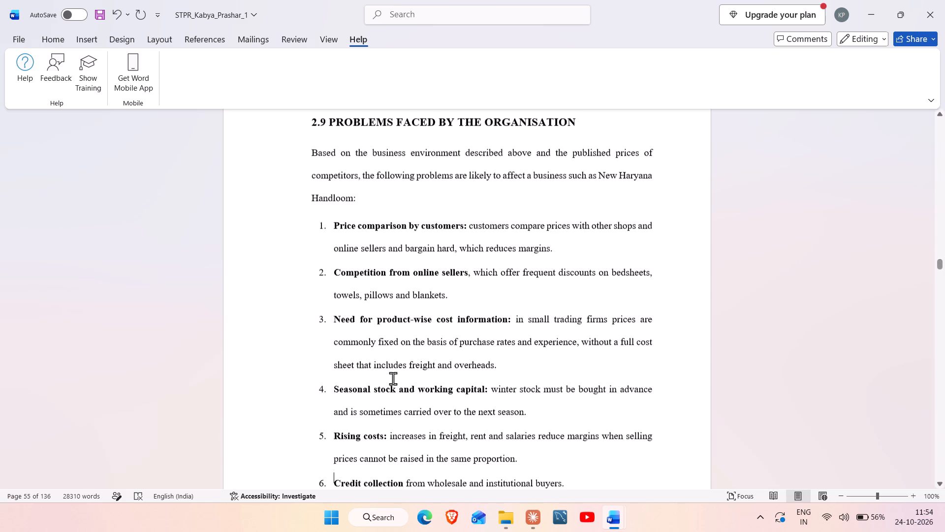
key(Down)
key(Down)
key(Down)
key(Down)
Examine section 2.10, Sources of Information About the Company, and the sources listed in Table 2.16.
key(Down)
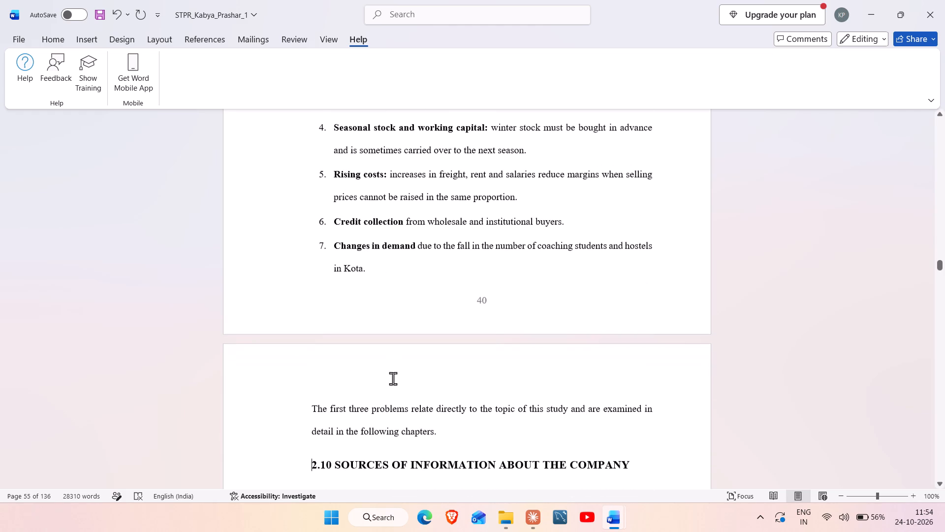
key(Down)
key(Down)
key(Down)
key(Down)
key(Down)
key(Down)
key(Down)
key(Down)
key(Down)
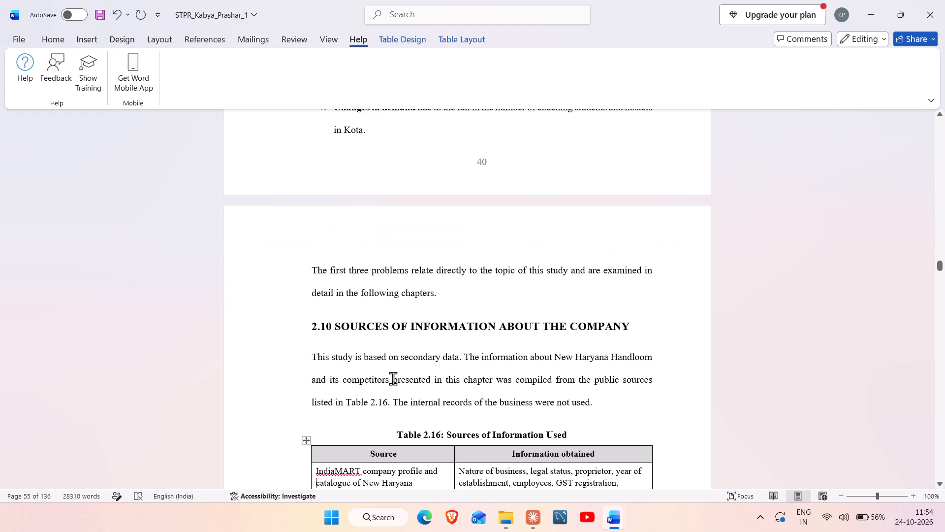
key(Down)
key(Down)
key(Down)
key(Down)
key(Down)
key(Down)
key(Down)
key(Down)
key(Down)
key(Down)
key(Down)
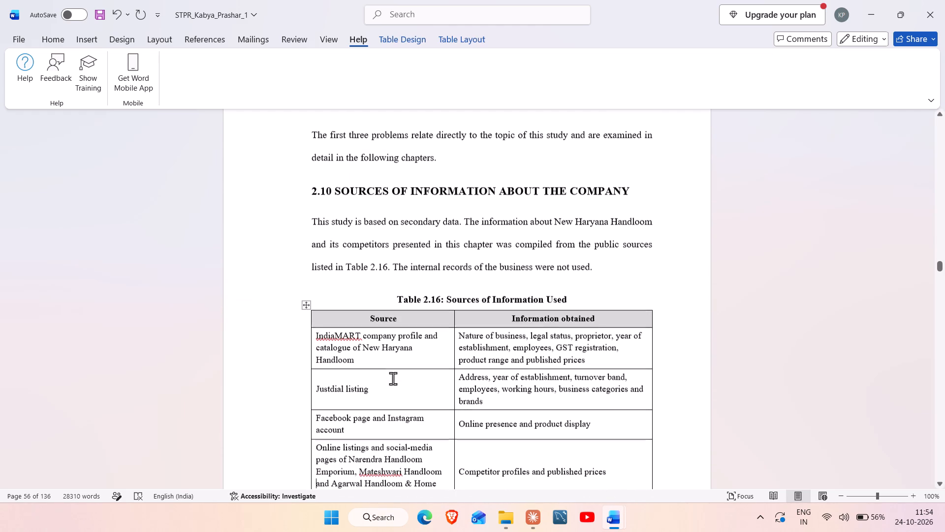
Continue past the end of Chapter 2 and review the introduction and Themes A to D of section 3.1, Review of Literature.
key(Down)
key(Down)
key(Down)
key(Down)
key(Down)
key(Down)
key(Down)
key(Down)
key(Down)
key(Down)
key(Down)
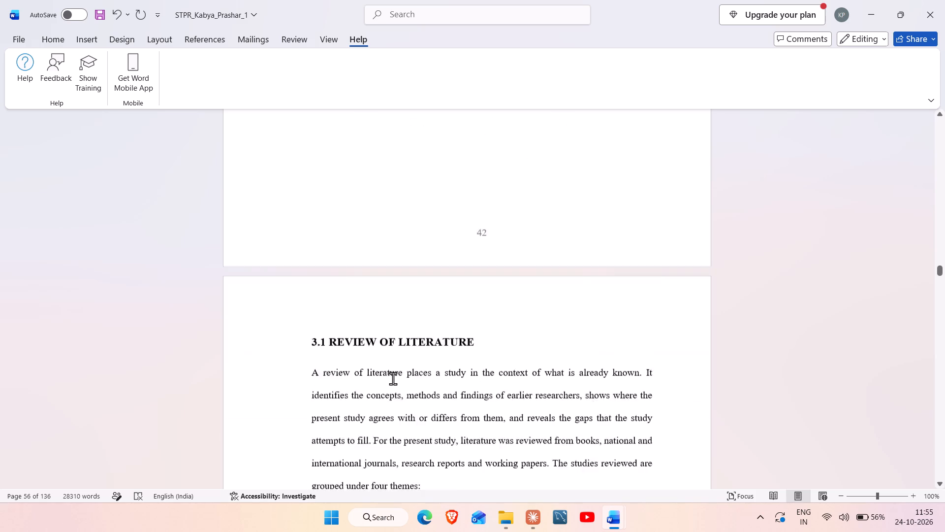
key(Down)
key(Down)
key(Down)
key(Down)
key(Down)
key(Down)
key(Down)
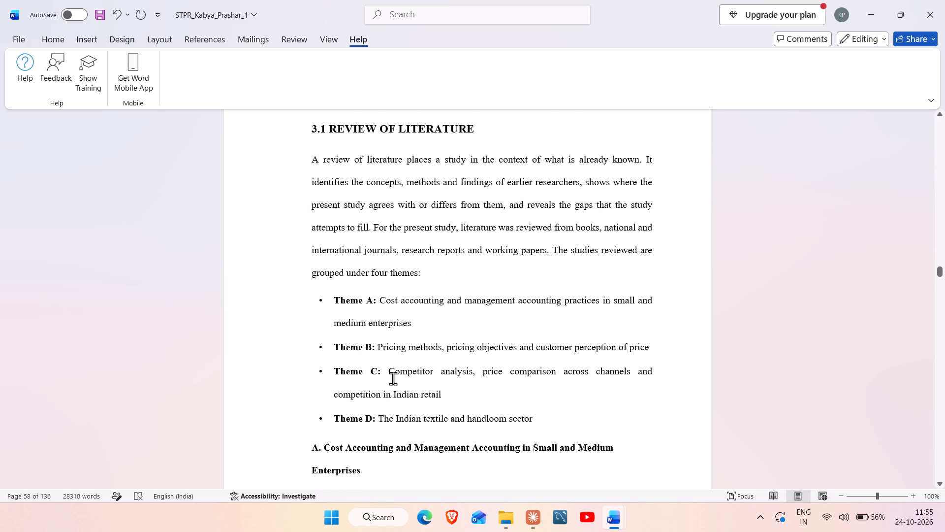
Read literature entry 1 on the management accounting needs of SMEs, including its relevance note.
key(Down)
key(Down)
key(Down)
key(Down)
key(Down)
key(Down)
key(Down)
key(Down)
key(Down)
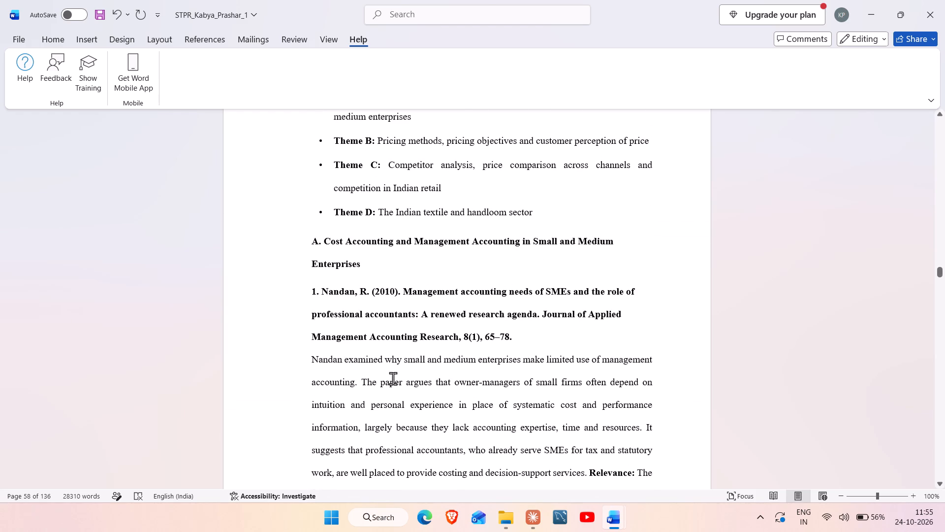
key(Down)
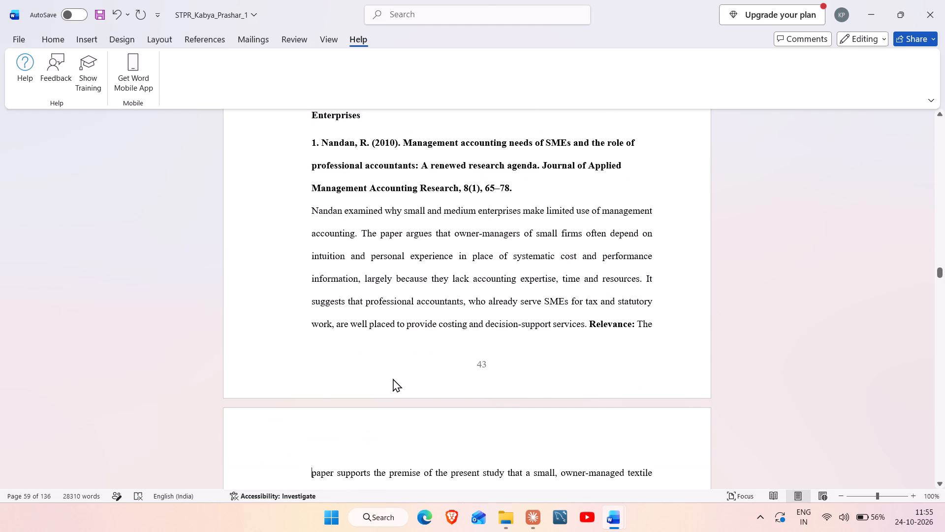
key(Down)
key(Down)
Look through literature entry 2 on management accounting techniques used by small and medium-sized enterprises.
key(Down)
key(Down)
key(Down)
key(Down)
key(Down)
key(Down)
key(Down)
key(Down)
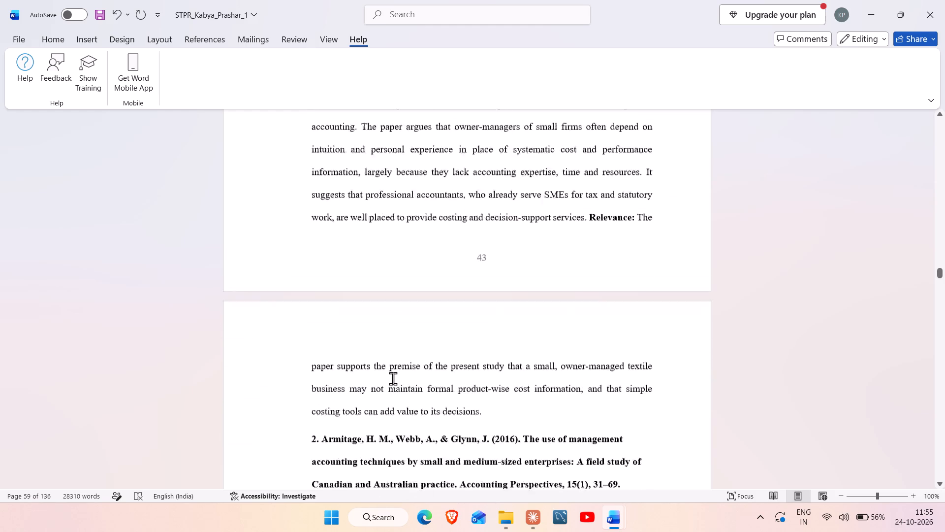
key(Down)
key(Down)
key(Down)
key(Down)
key(Down)
key(Down)
key(Down)
key(Down)
key(Down)
key(Down)
key(Down)
key(Down)
key(Down)
Look through literature entry 3 on cost accounting practices in SMEs and its relevance to New Haryana Handloom.
key(Down)
key(Down)
key(Down)
key(Down)
key(Down)
key(Down)
key(Down)
key(Down)
key(Down)
key(Down)
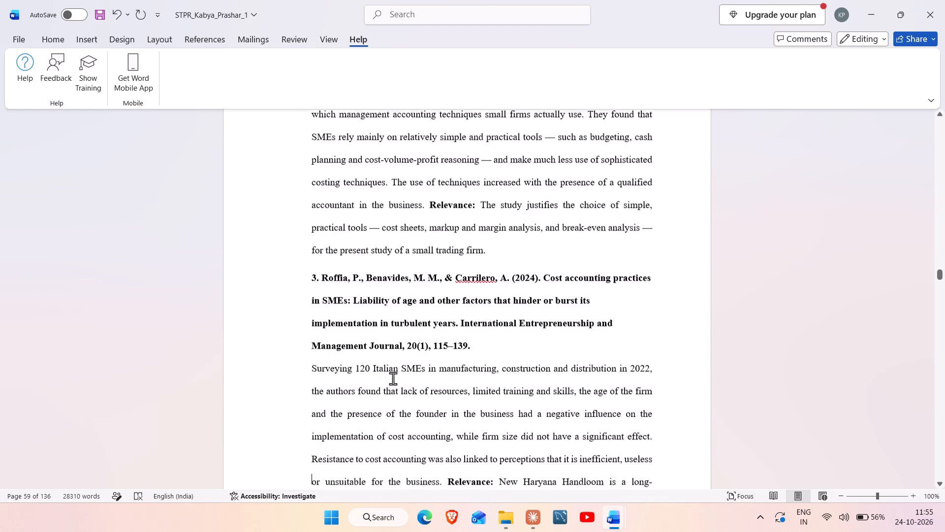
key(Down)
key(Down)
key(Down)
key(Down)
Look through literature entry 4 on cost-plus pricing and the opening of entry 5 on SME pricing methods.
key(Down)
key(Down)
key(Down)
key(Down)
key(Down)
key(Down)
key(Down)
key(Down)
key(Down)
key(Down)
key(Down)
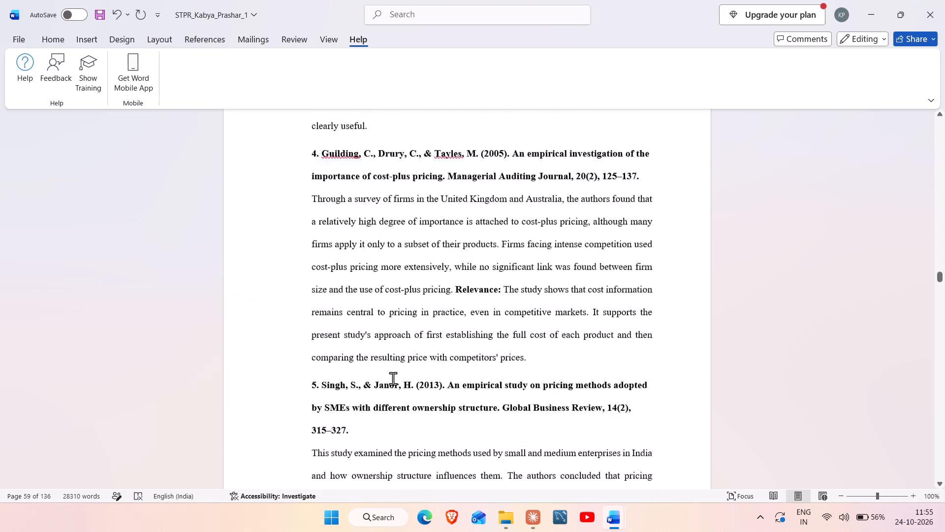
Look through literature entry 5 on SME pricing methods and entry 6 on industrial pricing theory and managerial practice.
key(Down)
key(Down)
key(Down)
key(Down)
key(Down)
key(Down)
key(Down)
key(Down)
key(Down)
key(Down)
key(Down)
key(Down)
key(Down)
key(Down)
key(Down)
key(Down)
key(Down)
key(Down)
key(Down)
key(Down)
key(Down)
key(Down)
key(Down)
key(Down)
key(Down)
key(Down)
key(Down)
key(Down)
key(Down)
key(Down)
key(Down)
key(Down)
key(Down)
key(Down)
key(Down)
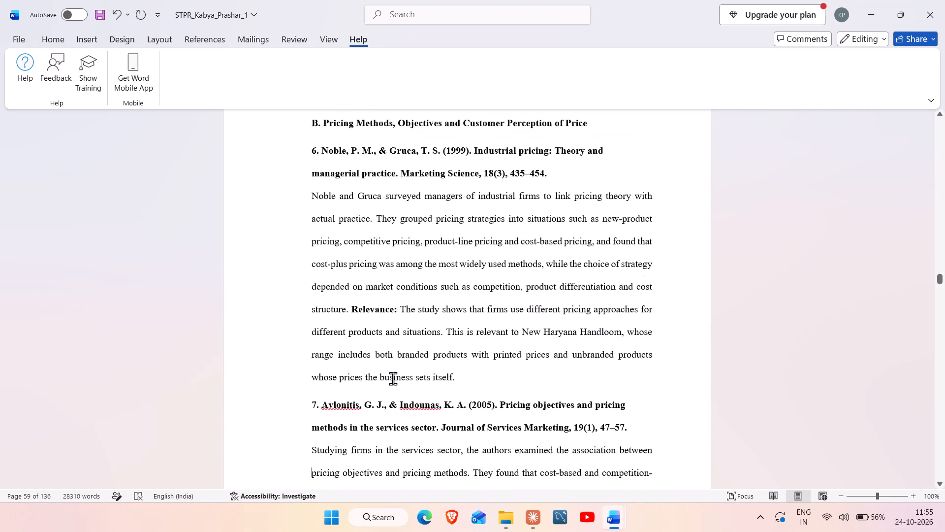
Look through the rest of literature section B, from entry 7 on pricing objectives in services to its end.
key(Down)
key(Down)
key(Down)
key(Down)
key(Down)
key(Down)
key(Down)
key(Down)
key(Down)
key(Down)
key(Down)
key(Down)
key(Down)
key(Down)
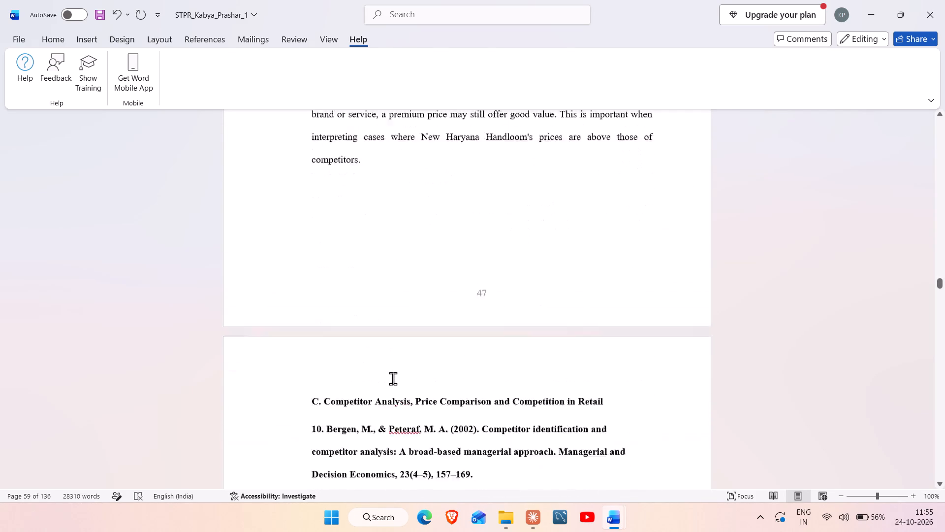
Look through literature entries 10 and 11 on competitor identification and competitor analysis in section C.
key(Down)
key(Down)
key(Down)
key(Down)
key(Down)
key(Down)
key(Down)
key(Down)
key(Down)
key(Down)
key(Down)
key(Down)
key(Down)
key(Down)
key(Down)
key(Down)
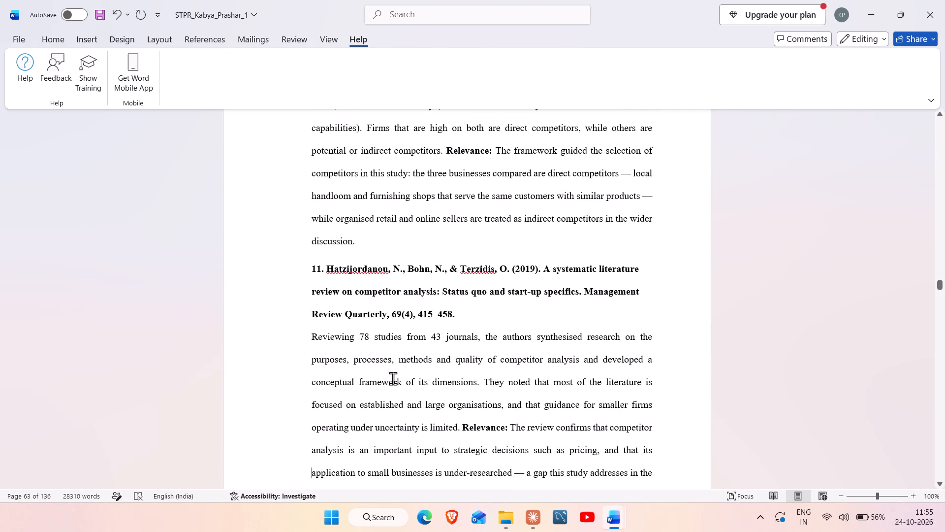
Look through the literature entry comparing Internet and conventional retailer prices, and the opening of entry 13.
key(Down)
key(Down)
key(Down)
key(Down)
key(Down)
key(Down)
key(Down)
key(Down)
key(Down)
key(Down)
key(Down)
key(Down)
key(Down)
key(Down)
key(Down)
key(Down)
key(Down)
key(Down)
key(Down)
key(Down)
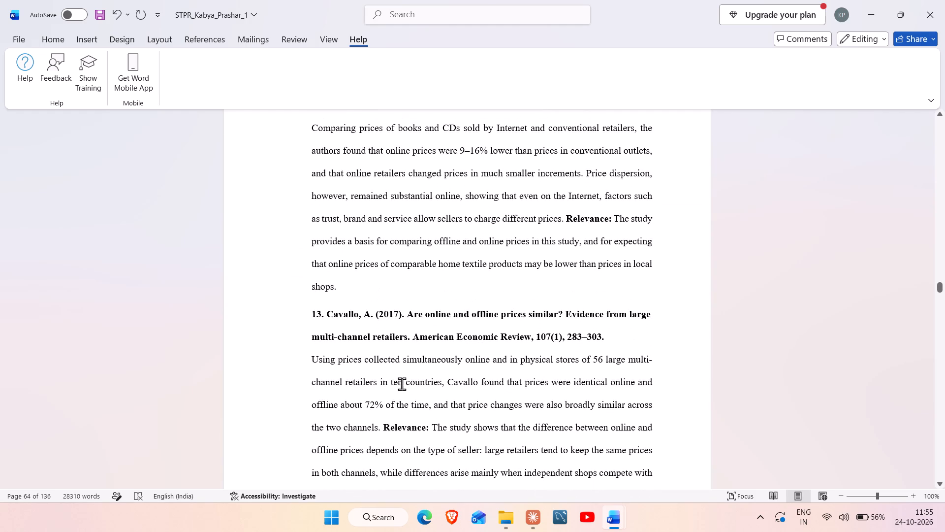
Look through literature entry 13 on online and offline prices and the ICRIER study of unorganised retailers that follows.
click(404, 385)
click(404, 385)
click(54, 42)
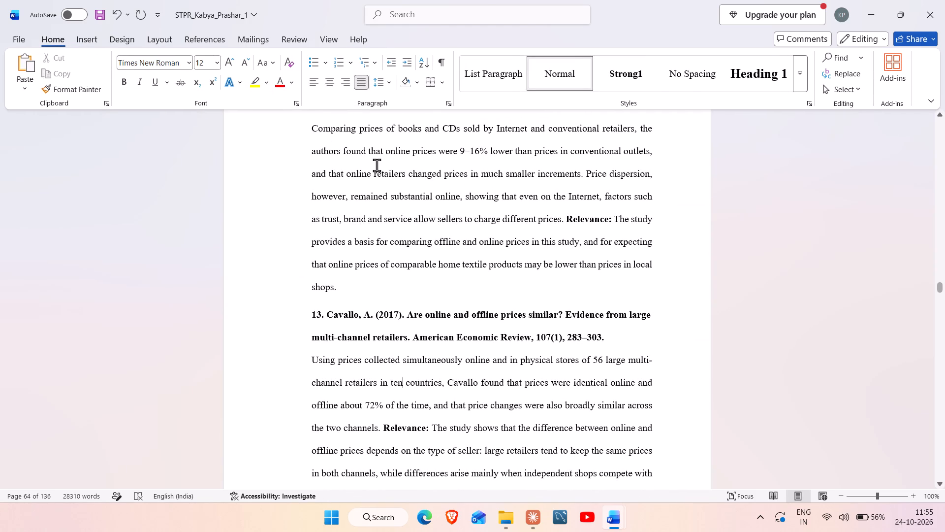
click(380, 166)
click(381, 174)
key(Down)
key(Down)
key(Down)
key(Down)
key(Down)
key(Down)
key(Down)
key(Down)
key(Down)
key(Down)
key(Down)
key(Down)
key(Down)
key(Down)
key(Down)
key(Down)
key(Down)
key(Down)
key(Down)
key(Down)
key(Down)
key(Down)
key(Down)
key(Down)
key(Down)
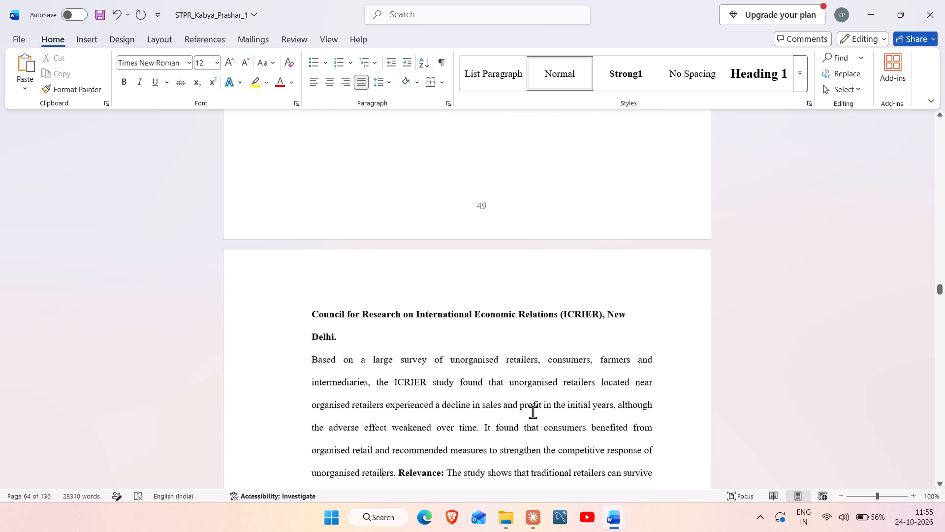
key(Down)
key(Down)
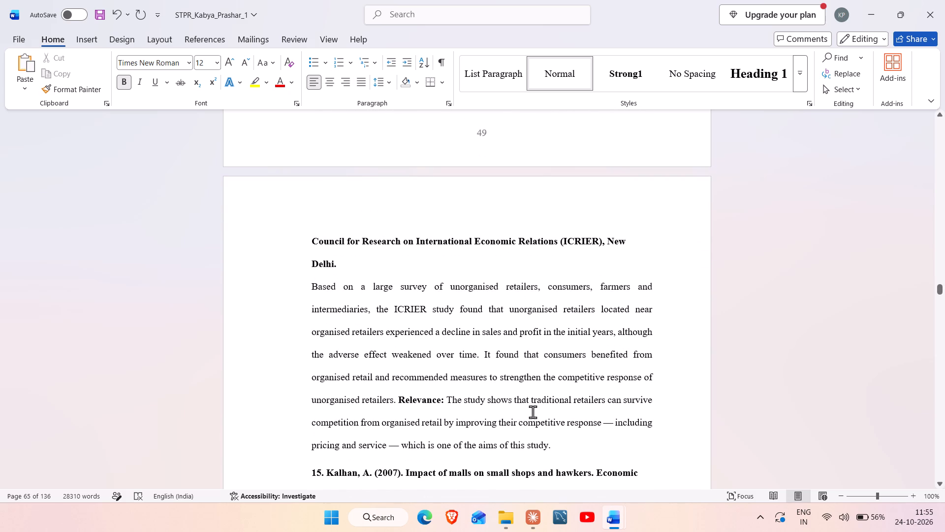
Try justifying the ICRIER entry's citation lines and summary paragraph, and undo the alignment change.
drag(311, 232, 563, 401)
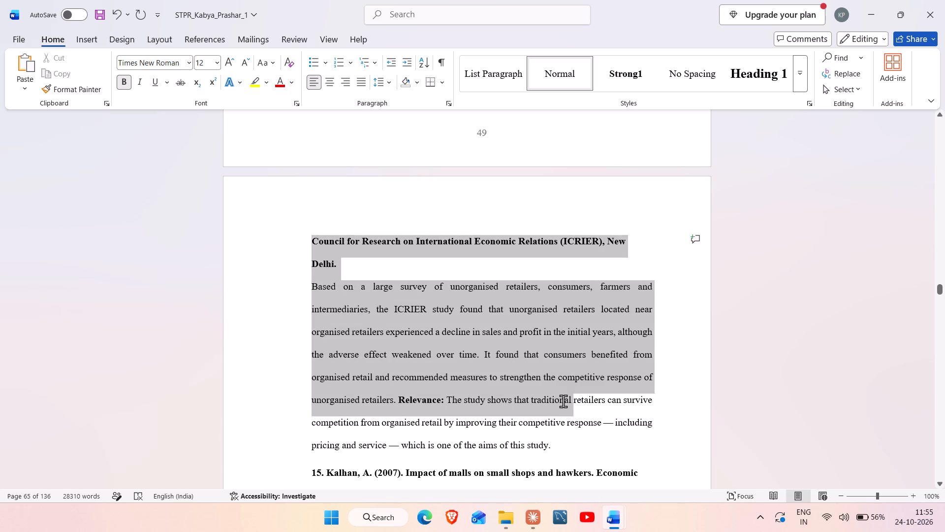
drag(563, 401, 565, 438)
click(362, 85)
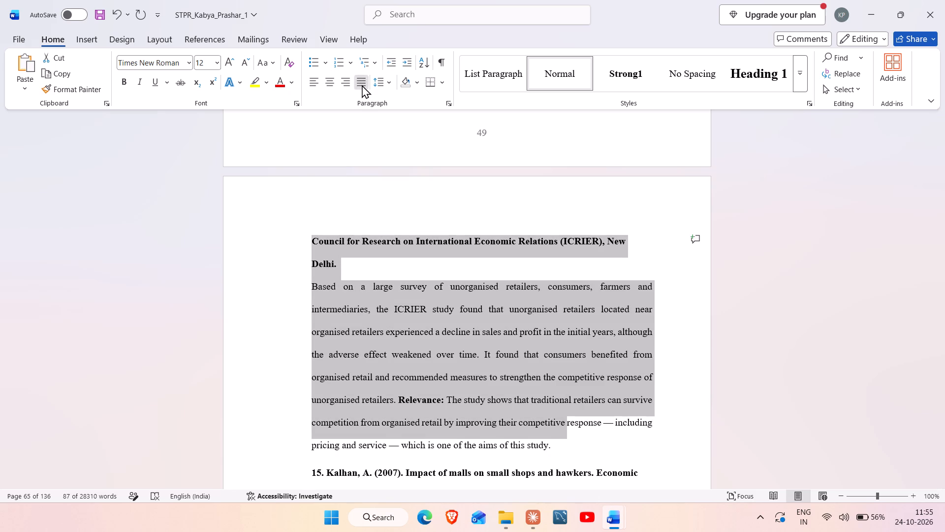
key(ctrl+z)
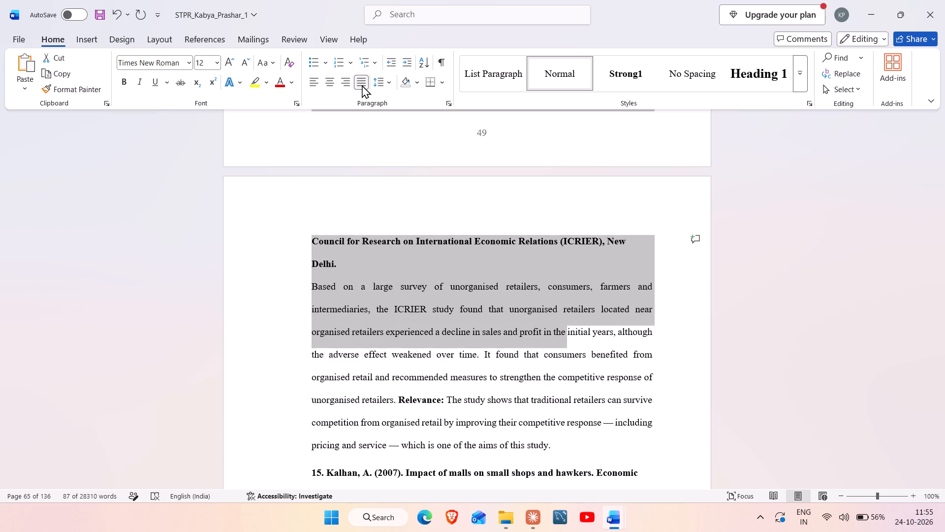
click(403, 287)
Look through literature entry 15 on the impact of malls on small shops and the following entry on traditional stores.
key(Down)
key(Down)
key(Down)
key(Down)
key(Down)
key(Down)
key(Down)
key(Down)
key(Down)
key(Down)
key(Down)
key(Down)
key(Down)
key(Down)
key(Down)
key(Down)
key(Down)
key(Down)
key(Down)
key(Down)
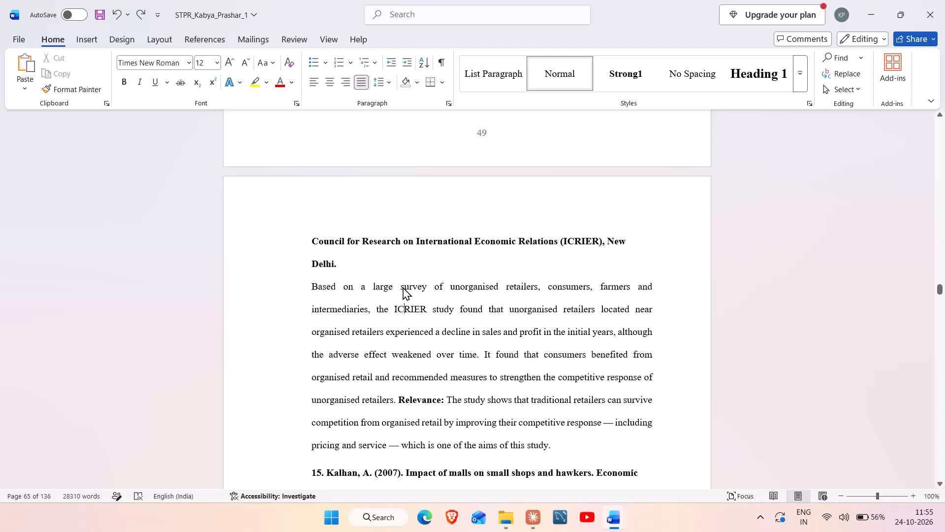
Look through section D's literature entry 17 on the growth and prospects of India's handloom sector, including its relevance note.
key(Down)
key(Down)
key(Down)
key(Down)
key(Down)
key(Down)
key(Down)
key(Down)
key(Down)
key(Down)
key(Down)
key(Down)
key(Down)
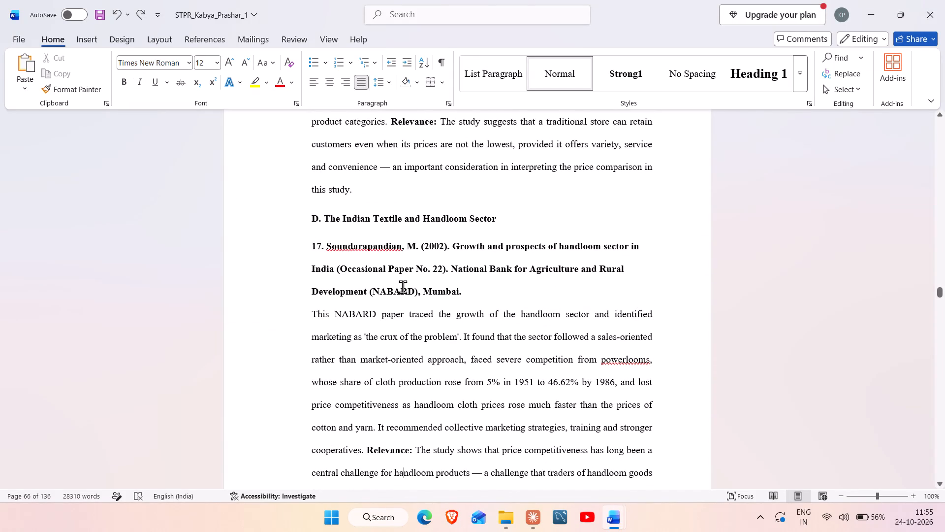
key(Down)
key(Down)
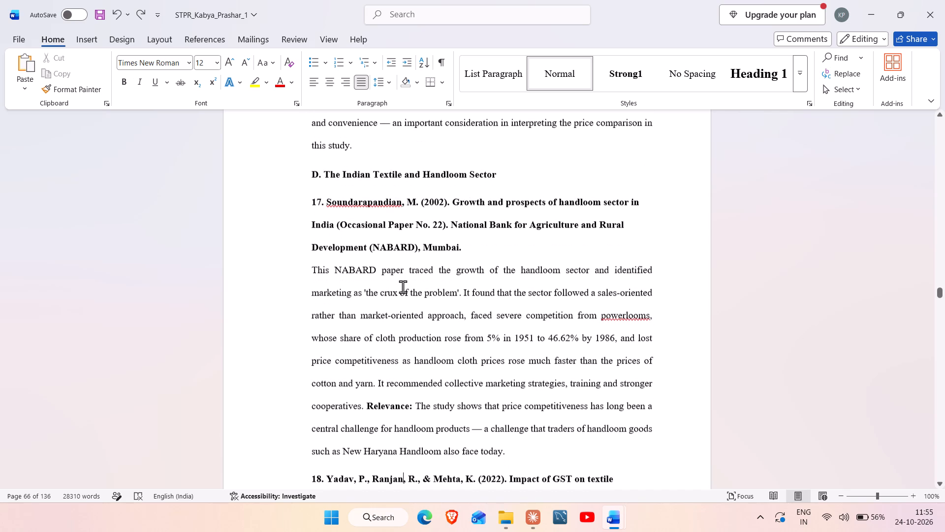
Look through literature entry 18 on the impact of GST on textiles and the summary table of reviewed studies.
key(Down)
key(Down)
key(Down)
key(Down)
key(Down)
key(Down)
key(Down)
key(Down)
key(Down)
key(Down)
key(Down)
key(Down)
key(Down)
key(Down)
key(Down)
key(Down)
key(Down)
key(Down)
key(Down)
key(Down)
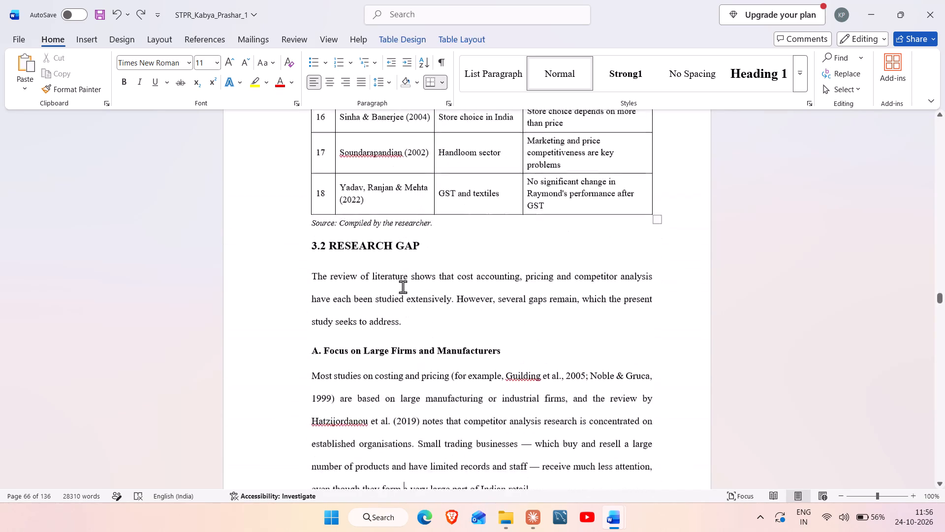
Look through section 3.2 on the research gap, up to Table 3.2 on how the study addresses each gap.
key(Down)
key(Down)
key(Down)
key(Down)
key(Down)
key(Down)
key(Down)
key(Down)
key(Down)
key(Down)
key(Down)
key(Down)
key(Down)
key(Down)
key(Down)
key(Down)
key(Down)
key(Down)
key(Down)
key(Down)
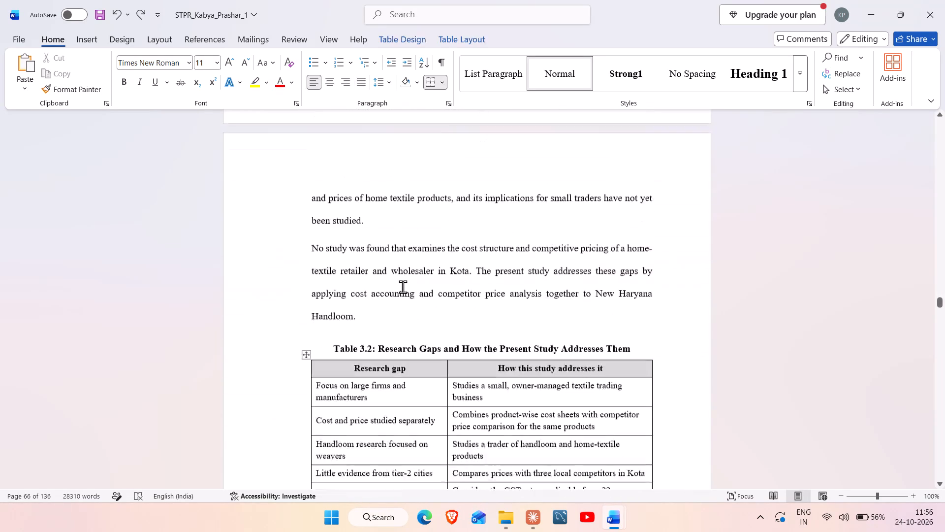
Look through the rest of Table 3.2 and the study's first limitations, from secondary data to the sample of competitors.
key(Down)
key(Down)
key(Down)
key(Down)
key(Down)
key(Down)
key(Down)
key(Down)
key(Down)
key(Down)
key(Down)
key(Down)
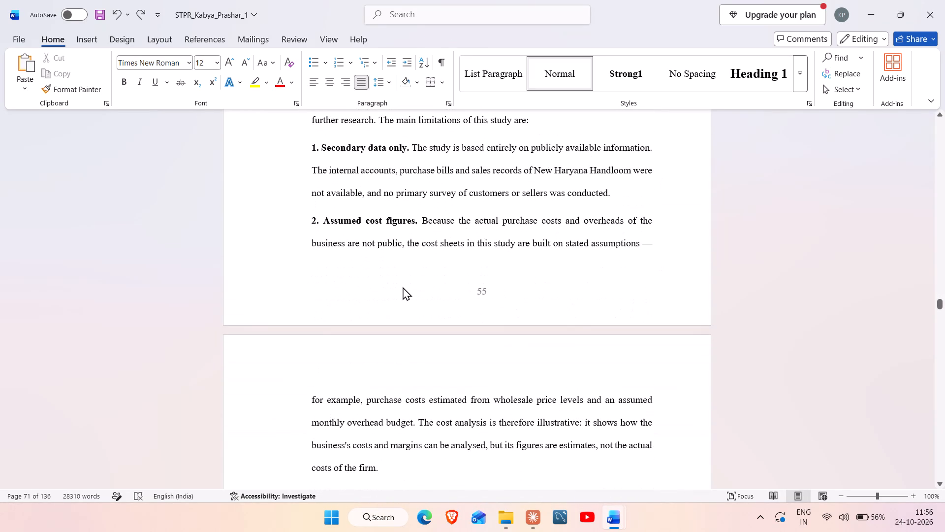
key(Down)
key(Down)
key(Down)
key(Down)
key(Down)
key(Down)
key(Down)
key(Down)
key(Down)
key(Down)
key(Down)
key(Down)
key(Down)
key(Down)
key(Down)
key(Down)
key(Down)
key(Down)
key(Down)
key(Down)
key(Down)
key(Down)
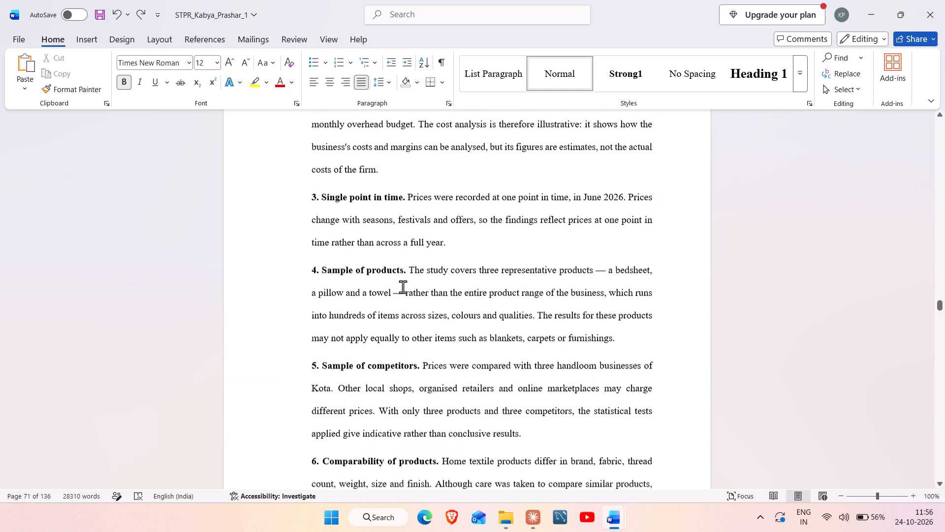
Look through the remaining limitations, from comparability of products to the researcher's limitations and the closing paragraph.
key(Down)
key(Down)
key(Down)
key(Down)
key(Down)
key(Down)
key(Down)
key(Down)
key(Down)
key(Down)
key(Down)
key(Down)
key(Down)
key(Down)
key(Down)
key(Down)
key(Down)
key(Down)
key(Down)
key(Down)
key(Down)
key(Down)
key(Down)
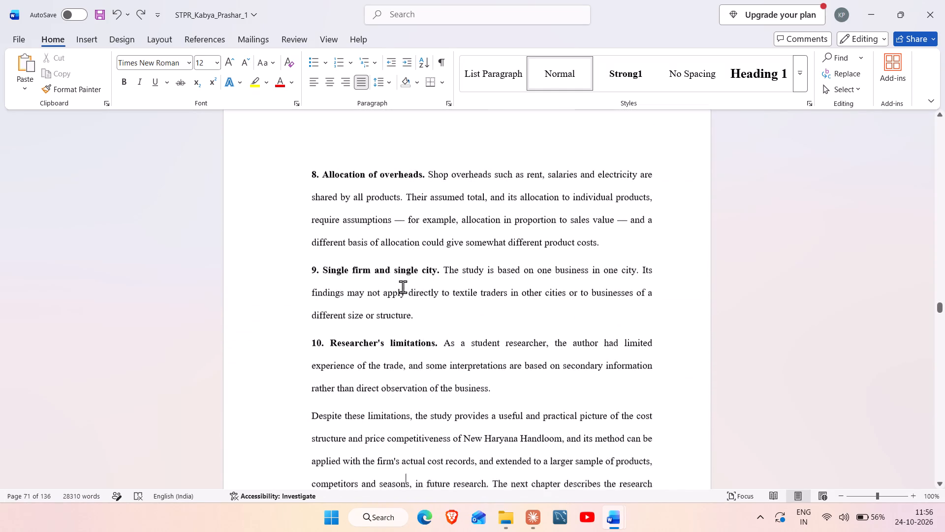
Recheck the end of Chapter 3's limitations and the page transition into Chapter 4.
key(Up)
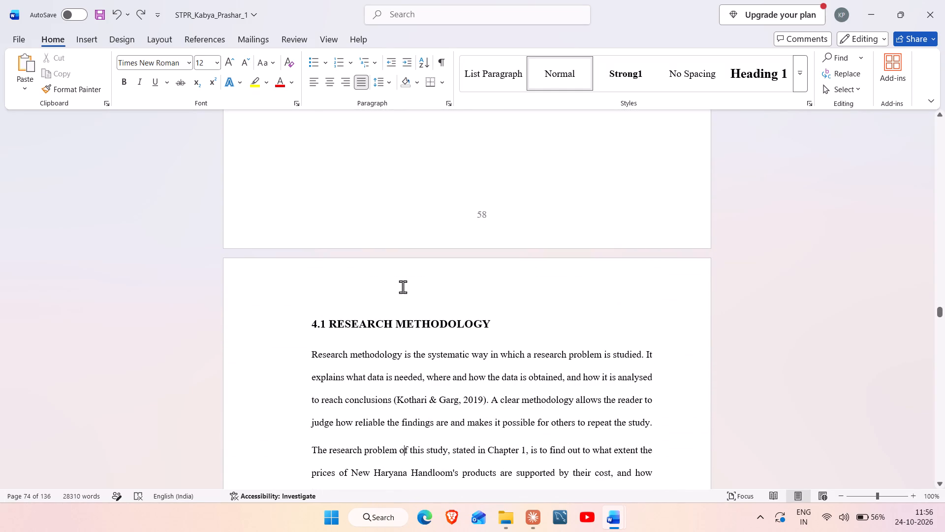
key(Up)
key(Up)
key(Up)
key(Up)
key(Up)
key(Up)
key(Up)
key(Up)
key(Up)
key(Up)
key(Up)
key(Up)
key(Up)
key(Up)
key(Up)
key(Up)
key(Down)
key(Down)
key(Down)
key(Down)
key(Down)
key(Down)
key(Down)
key(Down)
key(Down)
key(Down)
key(Down)
key(Down)
key(Down)
key(Down)
key(Down)
key(Down)
key(Down)
key(Down)
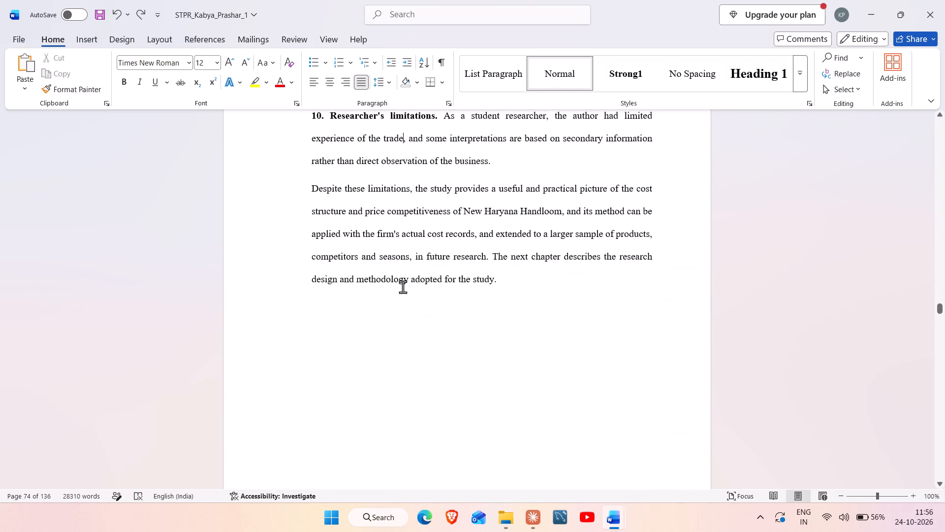
Look through section 4.1 on research methodology, including the two kinds of analysis, the secondary data sources and the Figure 4.1 flowchart.
key(Down)
key(Down)
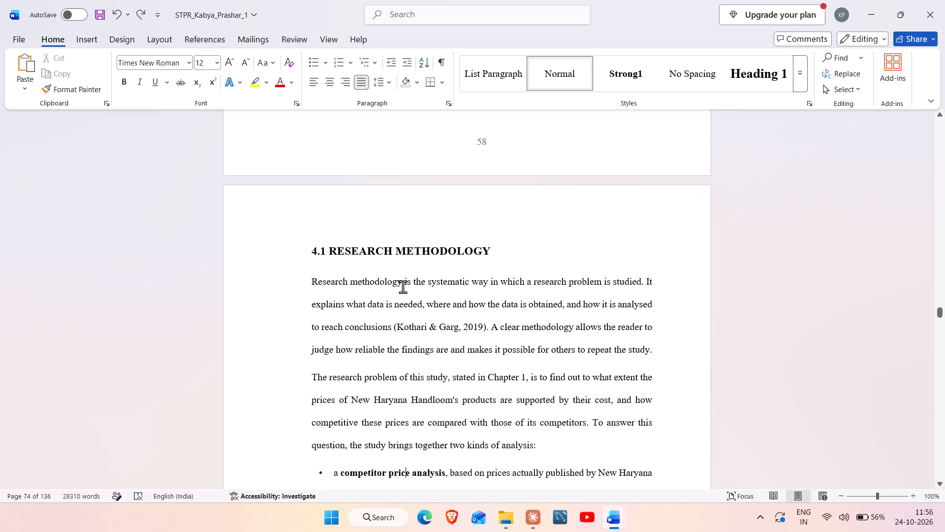
key(Down)
key(Down)
key(Down)
key(Down)
key(Down)
key(Down)
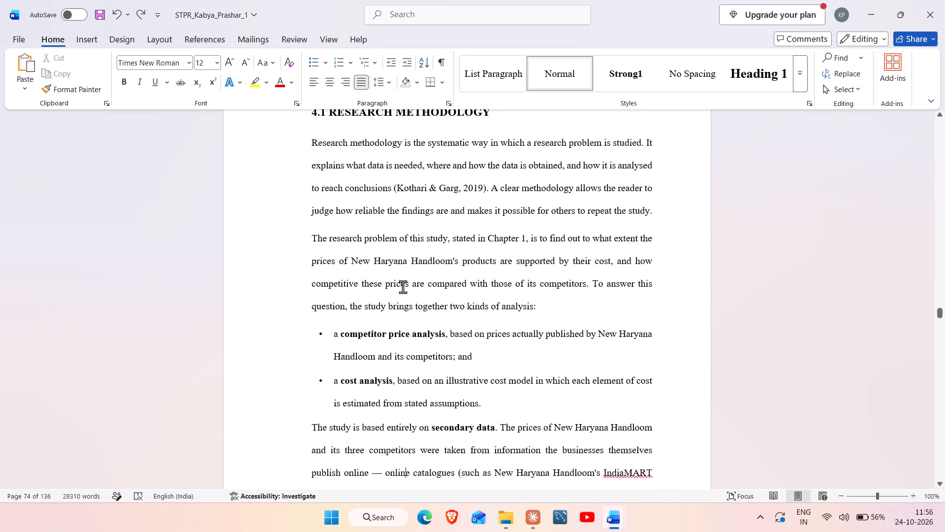
key(Down)
key(Down)
key(Down)
key(Down)
key(Down)
key(Down)
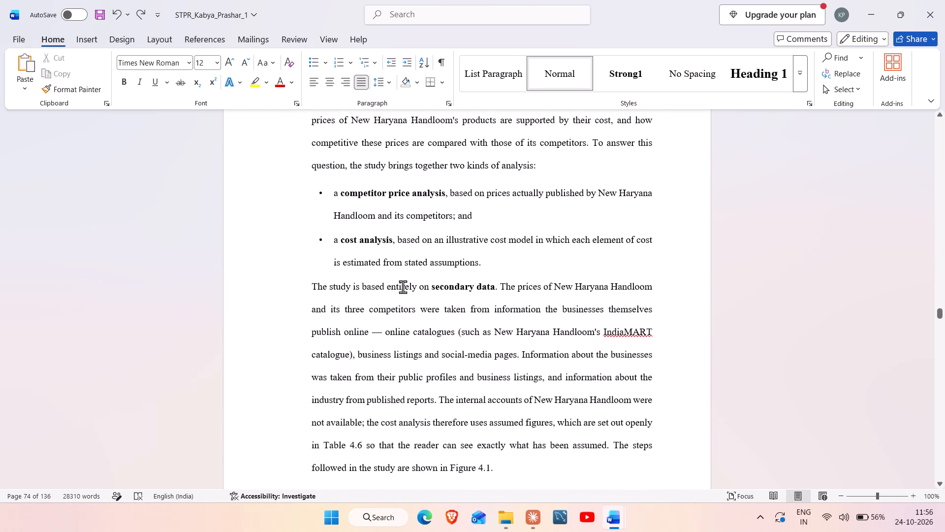
key(Down)
key(Up)
key(Up)
key(Up)
key(Up)
key(Up)
key(Up)
key(Up)
key(Up)
key(Up)
key(Up)
key(Up)
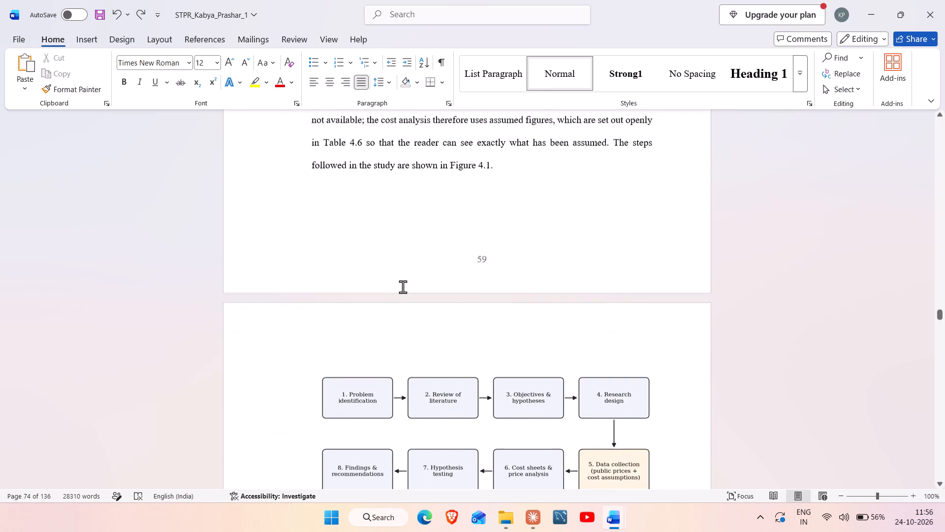
Recheck the opening of section 4.1 on research methodology and the page break before its heading.
key(Up)
key(Up)
key(Up)
key(Up)
key(Up)
key(Up)
key(Up)
key(Up)
key(Up)
key(Up)
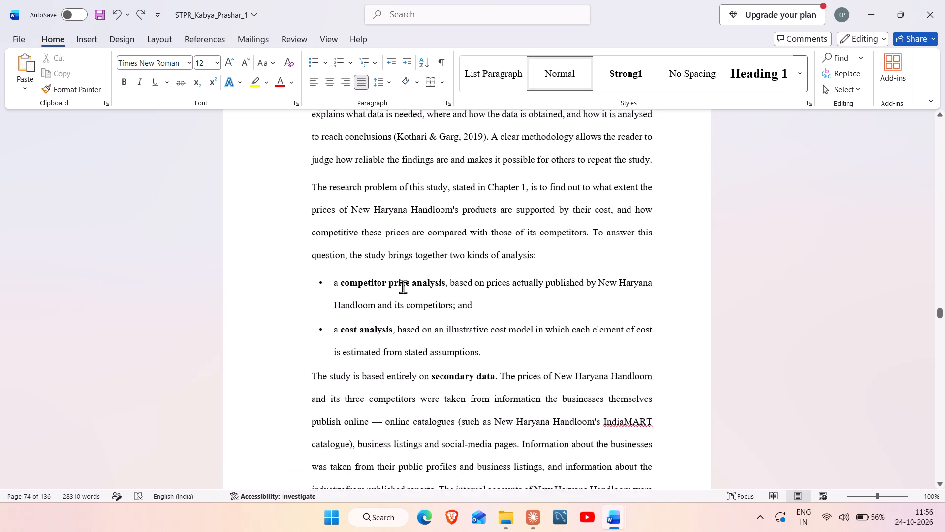
key(Up)
key(Up)
key(Up)
key(Down)
key(Down)
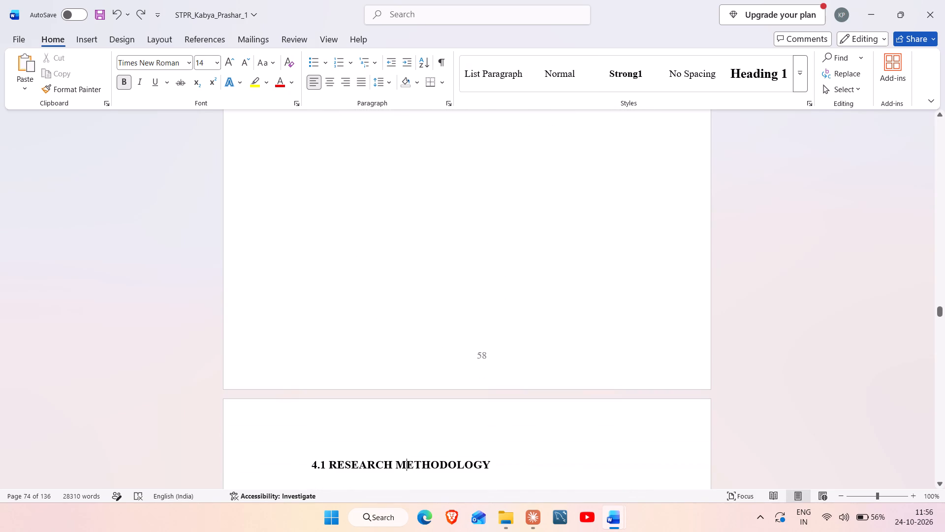
key(Down)
key(Down)
key(Down)
key(Down)
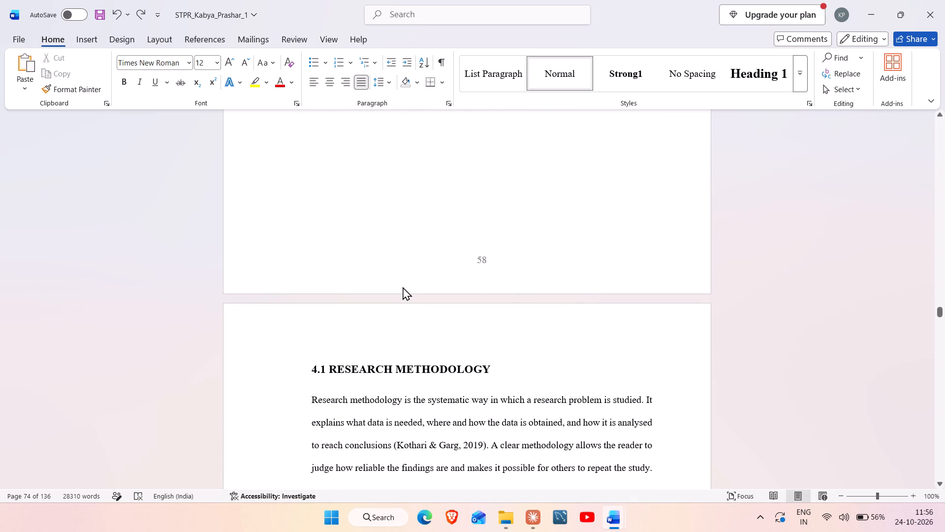
Recheck Chapter 3's closing paragraph and the pages leading from it to the section 4.1 heading.
key(Up)
key(Up)
key(Up)
key(Up)
key(Up)
key(Up)
key(Up)
key(Up)
key(Up)
key(Up)
key(Up)
key(Up)
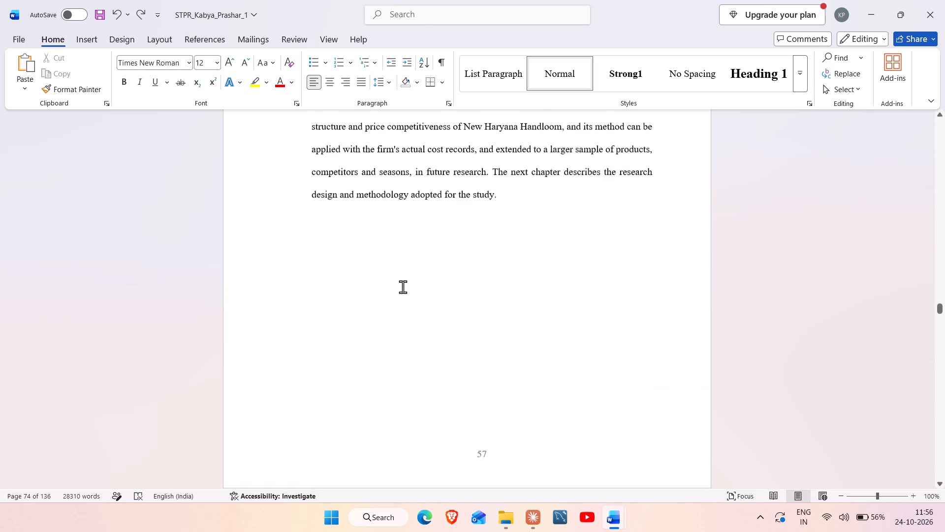
key(Down)
key(Down)
key(Down)
key(Down)
key(Down)
key(Down)
key(Down)
key(Down)
key(Down)
key(Down)
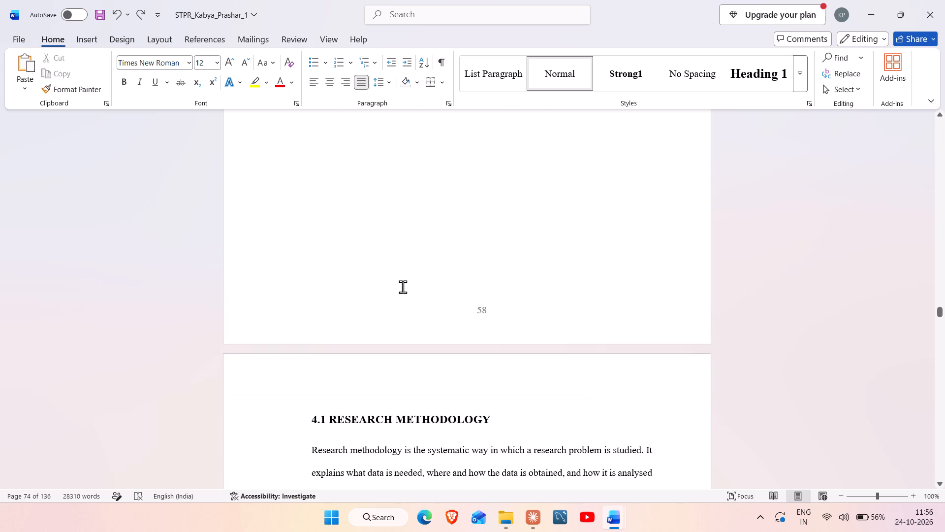
Reread section 4.1 from the definition of research methodology through the research problem to the secondary data paragraph.
key(Down)
key(Down)
key(Down)
key(Down)
key(Down)
key(Down)
key(Down)
key(Down)
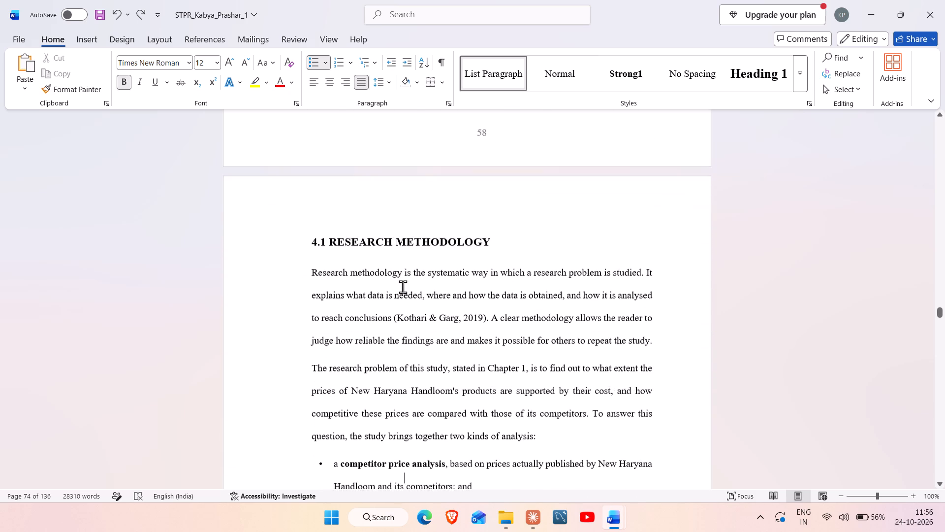
key(Down)
key(Down)
key(Down)
key(Down)
key(Down)
key(Down)
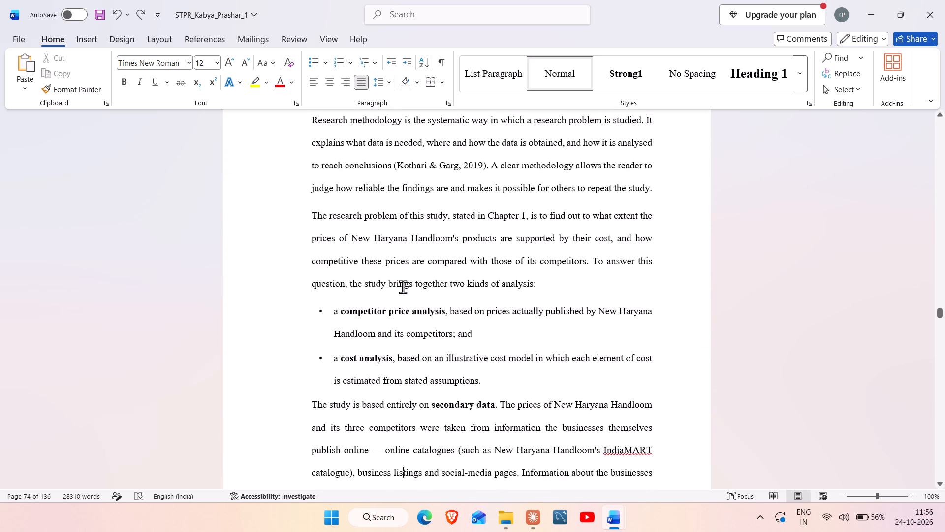
key(Down)
key(Down)
key(Down)
key(Down)
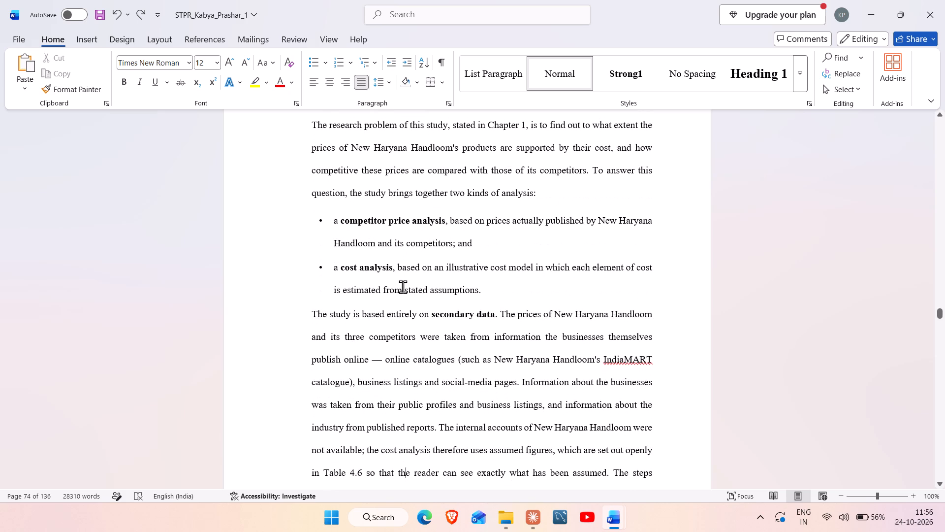
Recheck the competitor price analysis and cost analysis bullets in section 4.1.
key(Up)
key(Up)
key(Up)
key(Up)
key(Up)
key(Up)
key(Up)
key(Up)
key(Up)
key(Up)
key(Up)
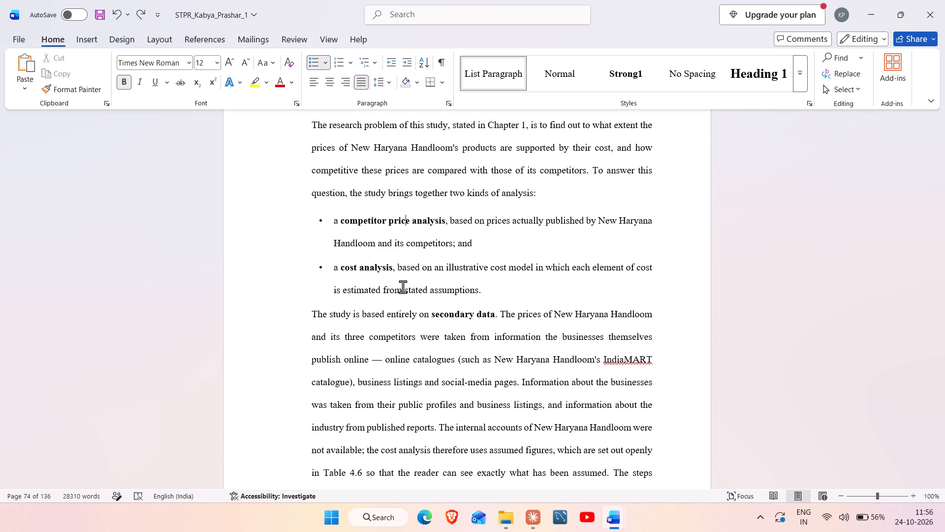
key(Down)
key(Down)
key(Down)
key(Down)
key(Down)
key(Down)
Look through the end of section 4.1, Figure 4.1 and the start of section 4.2 with Table 4.1 on type of research.
key(Down)
key(Down)
key(Down)
key(Down)
key(Down)
key(Down)
key(Down)
key(Down)
key(Down)
key(Down)
key(Down)
key(Down)
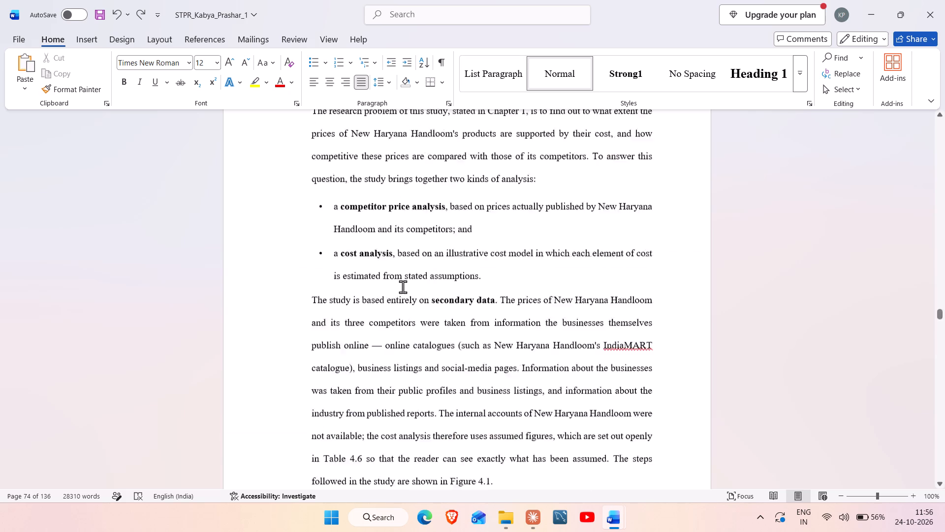
key(Down)
key(Down)
key(Down)
key(Down)
key(Down)
key(Down)
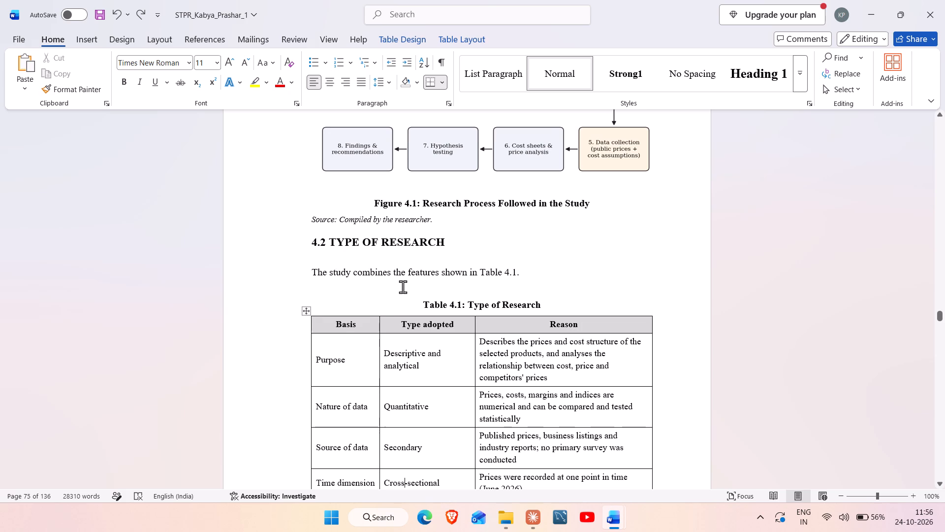
key(Down)
key(Down)
key(Down)
key(Down)
key(Down)
key(Down)
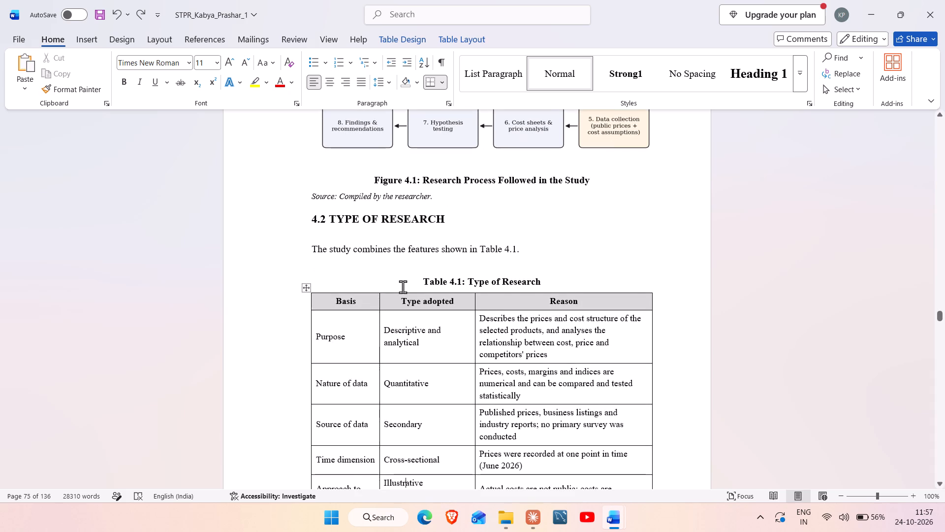
Look through the rest of section 4.2, including the cost model and sensitivity analysis paragraph, and the objectives in section 4.3.
key(Down)
key(Down)
key(Down)
key(Down)
key(Down)
key(Down)
key(Down)
key(Down)
key(Down)
key(Down)
key(Down)
key(Down)
key(Down)
key(Down)
key(Down)
key(Down)
key(Down)
key(Down)
key(Down)
key(Down)
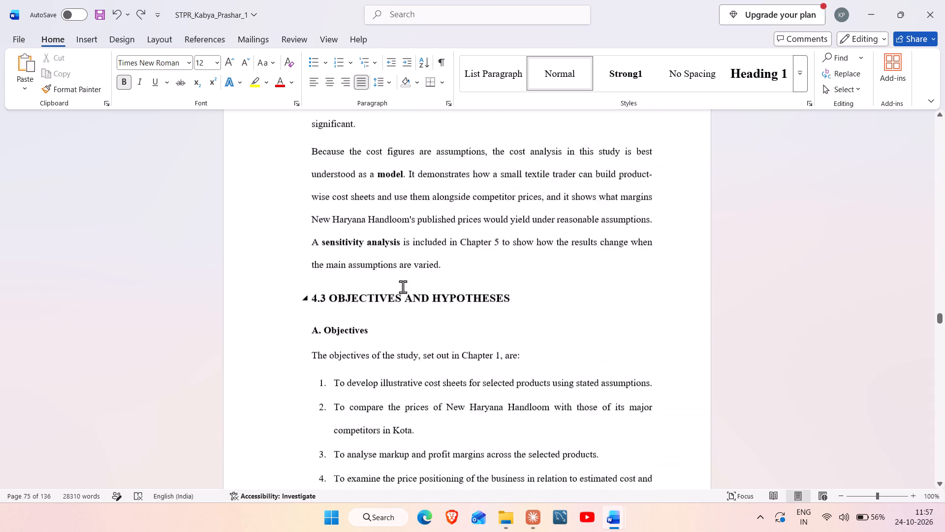
Look through the last objectives and the Hypotheses subsection, including the null and alternative statements of Hypothesis 1.
key(Down)
key(Down)
key(Down)
key(Down)
key(Down)
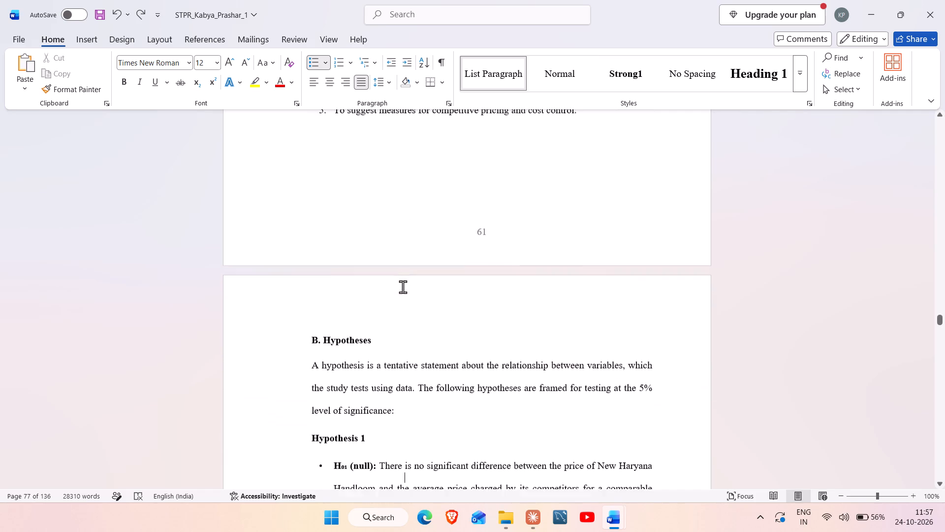
key(Down)
key(Down)
key(Down)
key(Down)
key(Down)
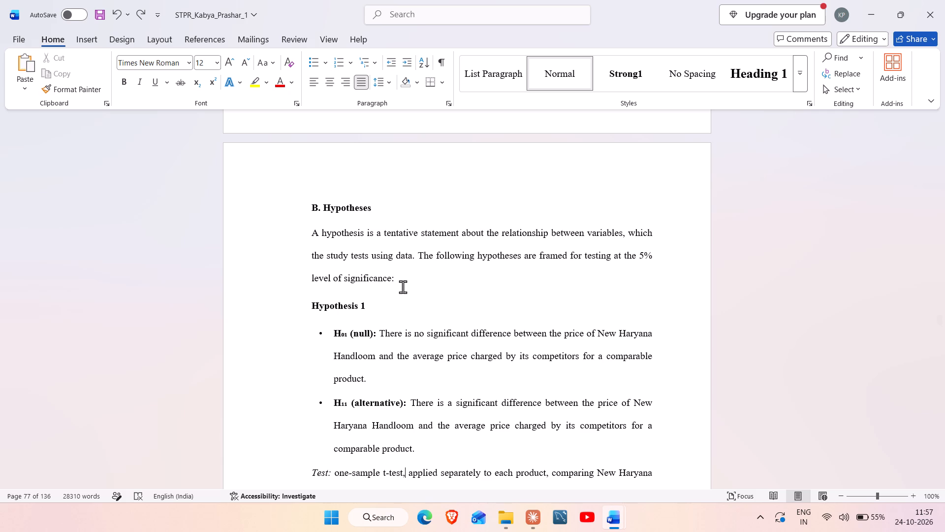
Look through Hypothesis 1's t-test note, Hypothesis 2 with its two-way ANOVA explanation, and the transition to the following page.
key(Down)
key(Down)
key(Down)
key(Down)
key(Down)
key(Down)
key(Down)
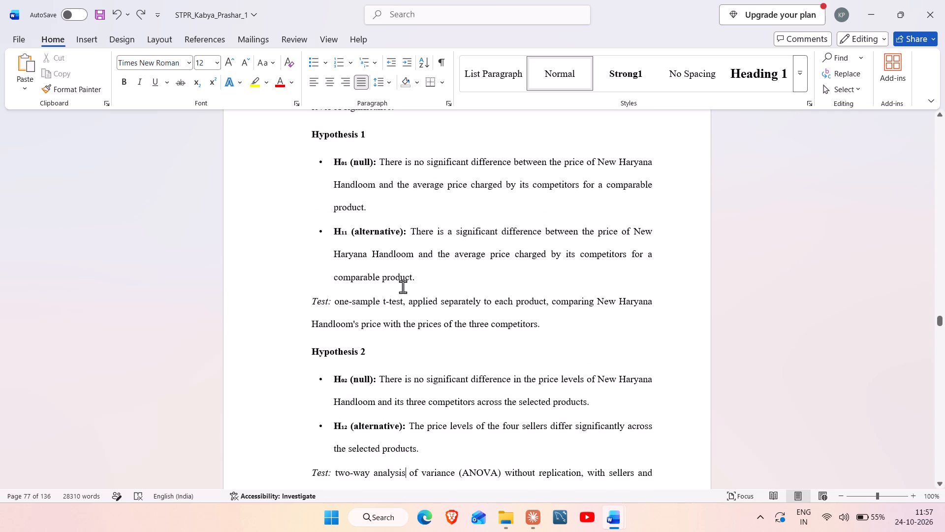
key(Down)
key(Down)
key(Down)
key(Down)
key(Down)
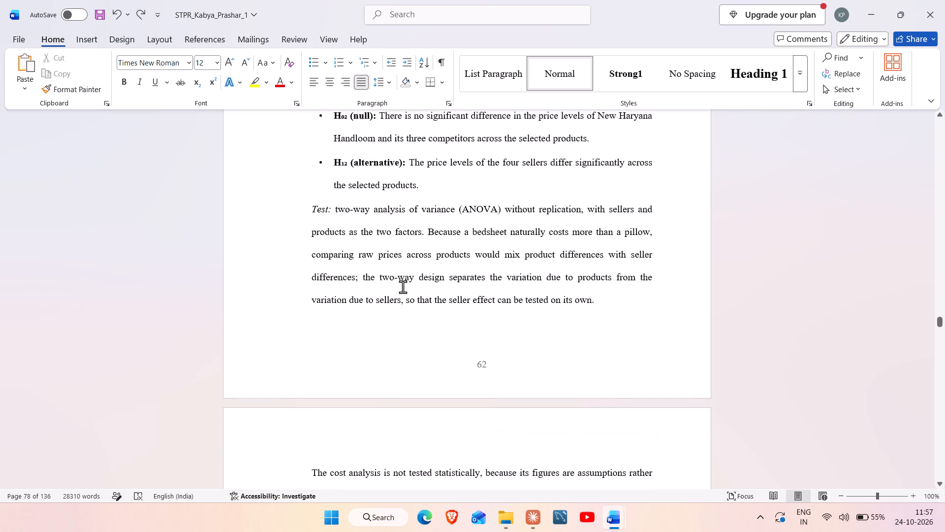
Recheck Hypothesis 2 and its ANOVA test paragraph in section 4.3.
key(Up)
key(Up)
key(Up)
key(Up)
key(Up)
key(Up)
key(Up)
key(Up)
key(Up)
key(Up)
key(Up)
key(Up)
key(Up)
key(Up)
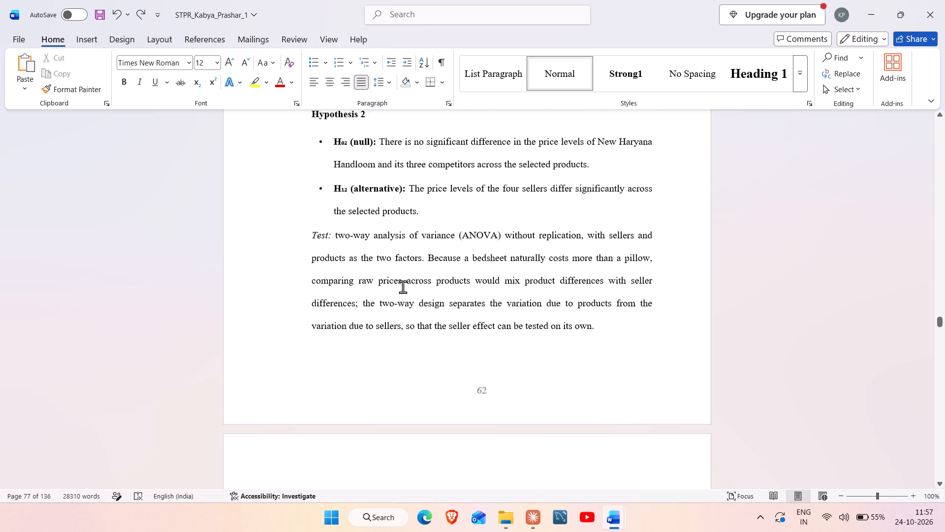
Look back over Hypothesis 1 in section 4.3, including its null and alternative statements and the one-sample t-test note.
key(Up)
key(Up)
key(Up)
key(Up)
key(Up)
key(Up)
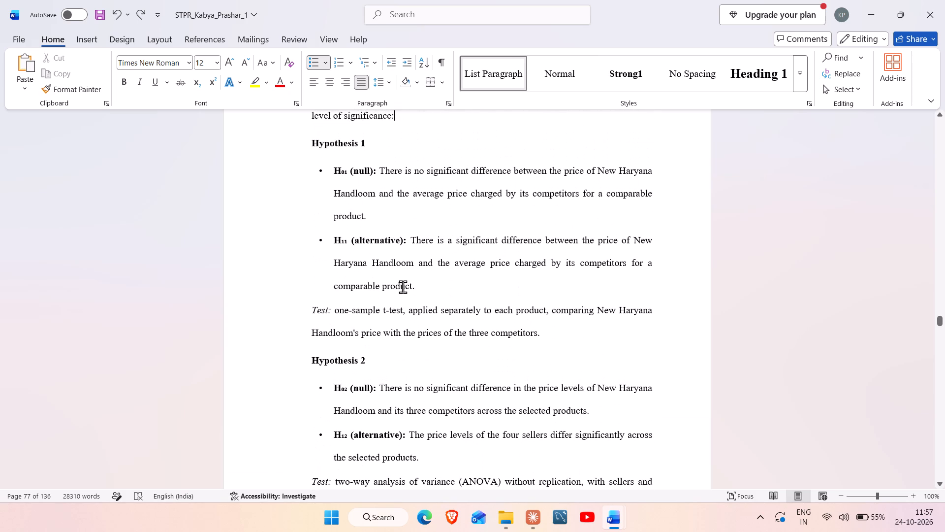
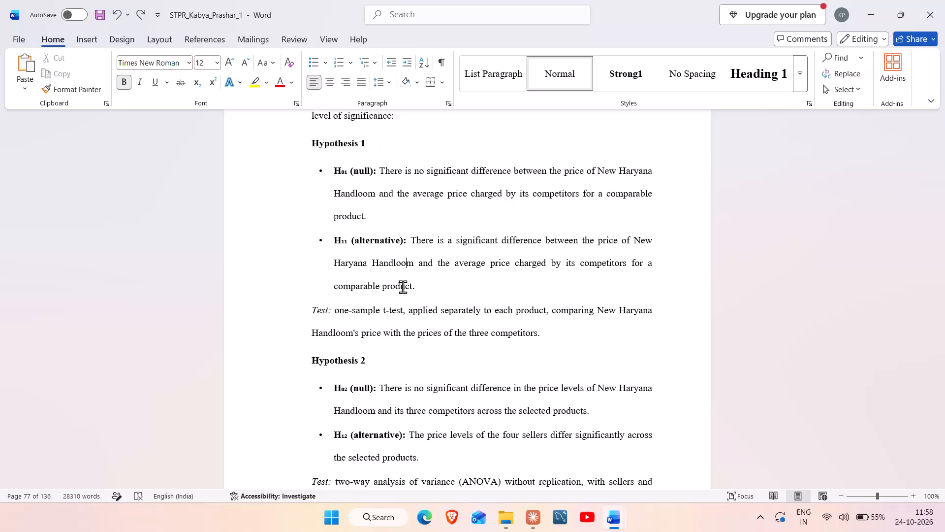
Look through the rest of Hypothesis 2, the cost analysis note and Table 4.2 linking objectives, hypotheses and tools.
key(Down)
key(Down)
key(Down)
key(Down)
key(Down)
key(Down)
key(Down)
key(Down)
key(Down)
key(Down)
key(Down)
key(Down)
key(Down)
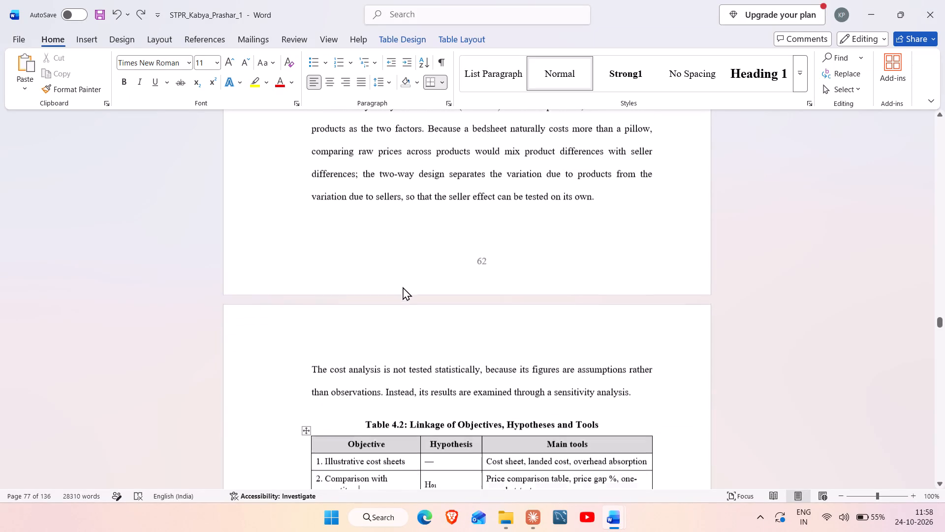
key(Down)
key(Down)
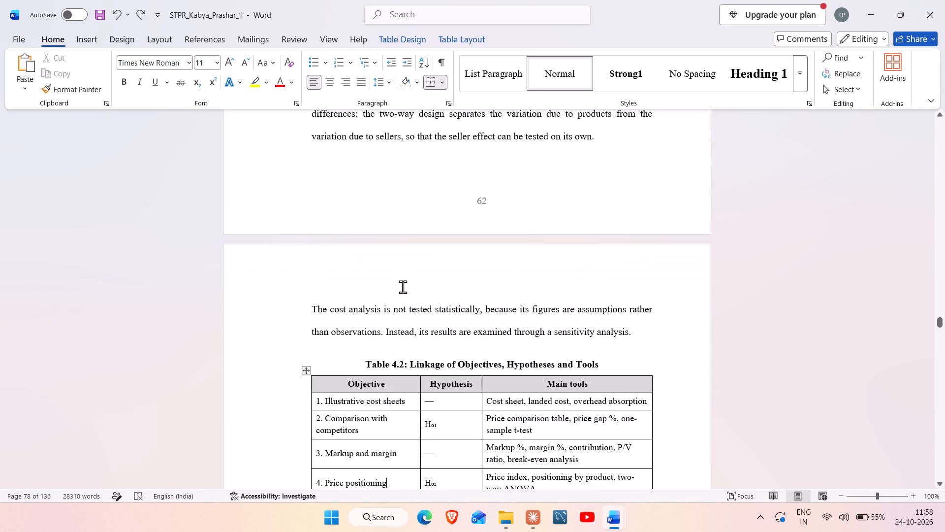
key(Down)
key(Down)
key(Down)
key(Down)
key(Down)
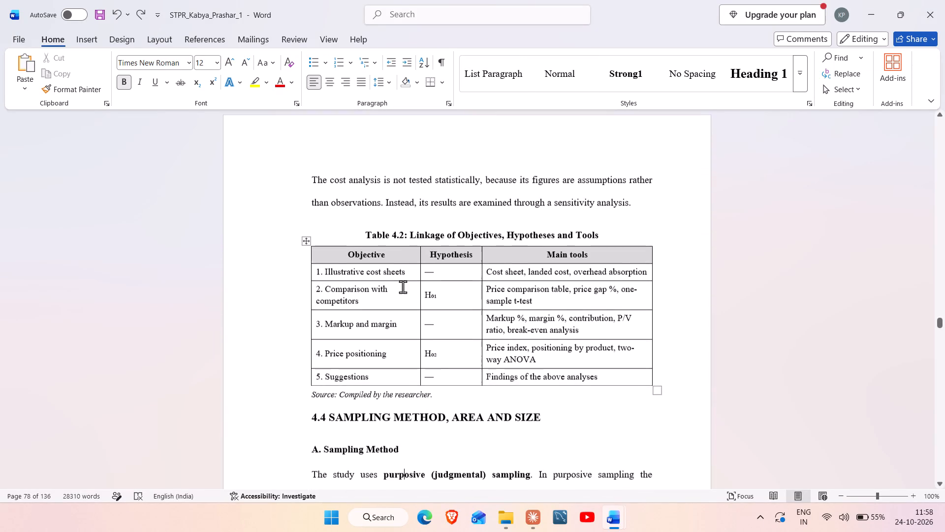
Read section 4.4's Sampling Method paragraph and the criteria in Sample of Products.
key(Down)
key(Down)
key(Down)
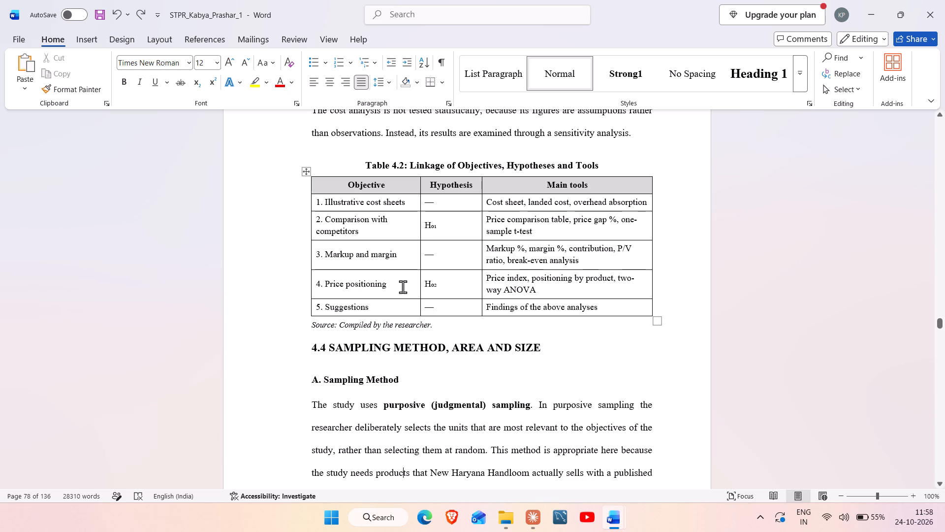
key(Down)
key(Down)
key(Down)
key(Down)
key(Down)
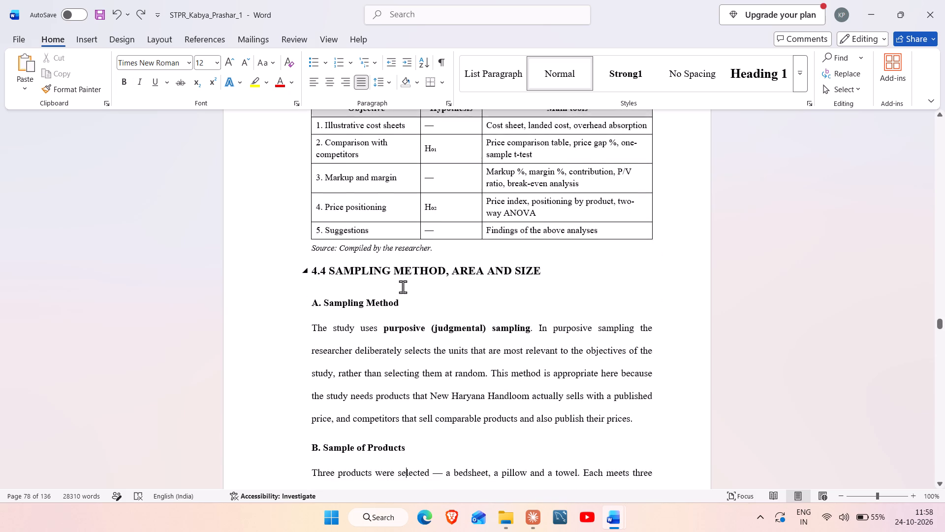
key(Down)
key(Down)
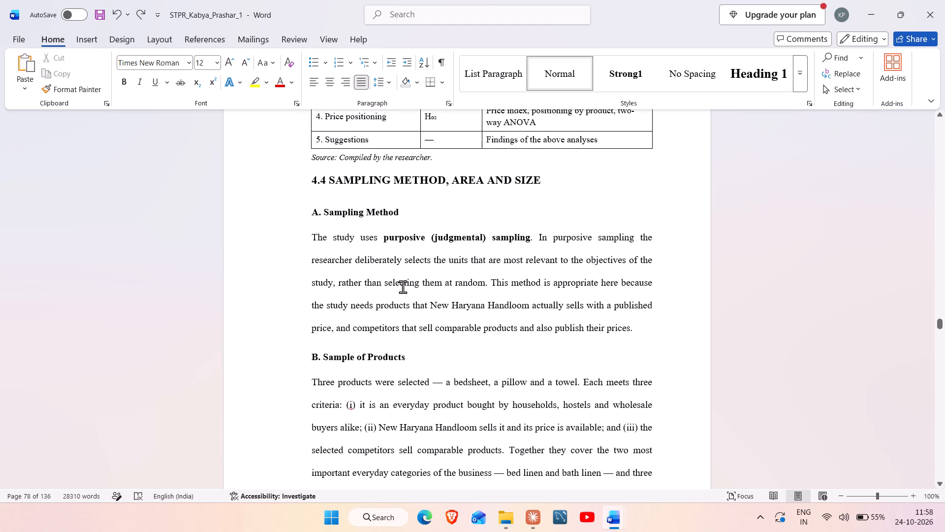
key(Down)
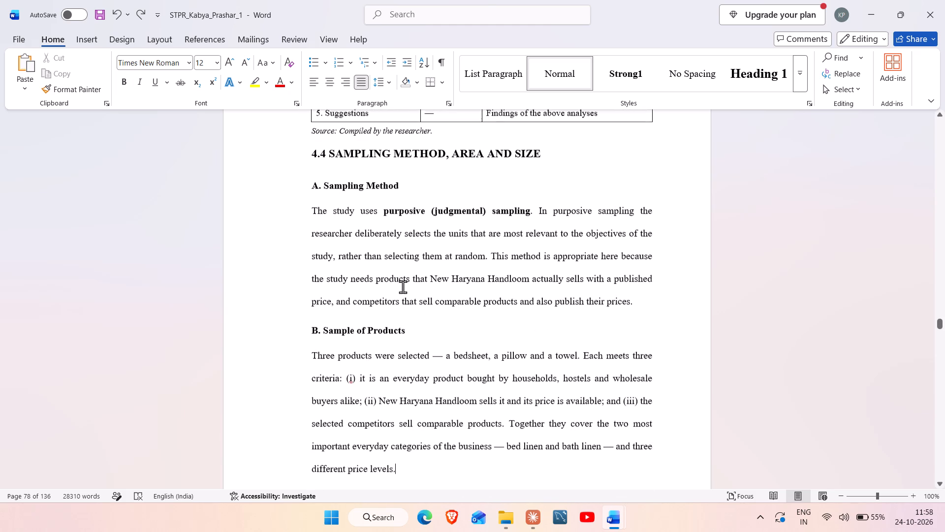
Check Table 4.3 of the products selected for the study and the Sample of Competitors paragraph.
key(Down)
key(Down)
key(Down)
key(Down)
key(Down)
key(Down)
key(Down)
key(Down)
key(Down)
key(Down)
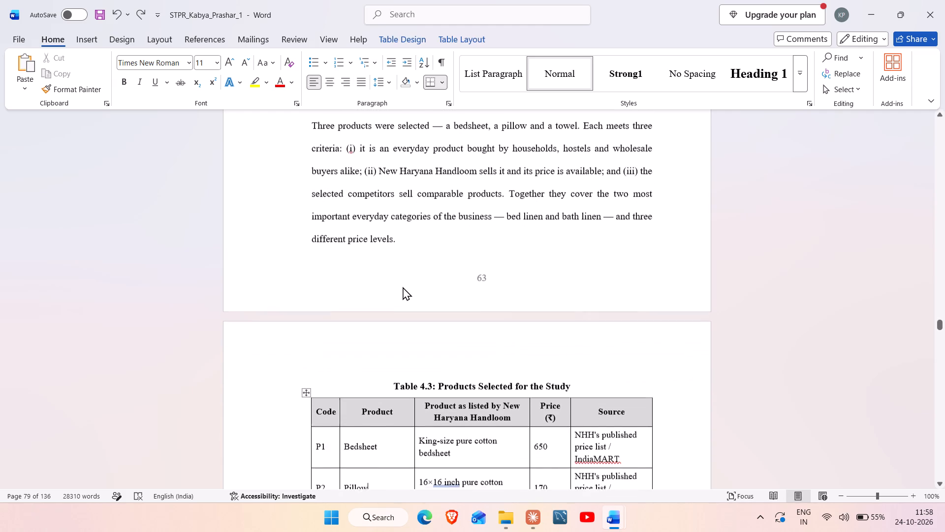
key(Down)
key(Down)
key(Down)
key(Down)
key(Down)
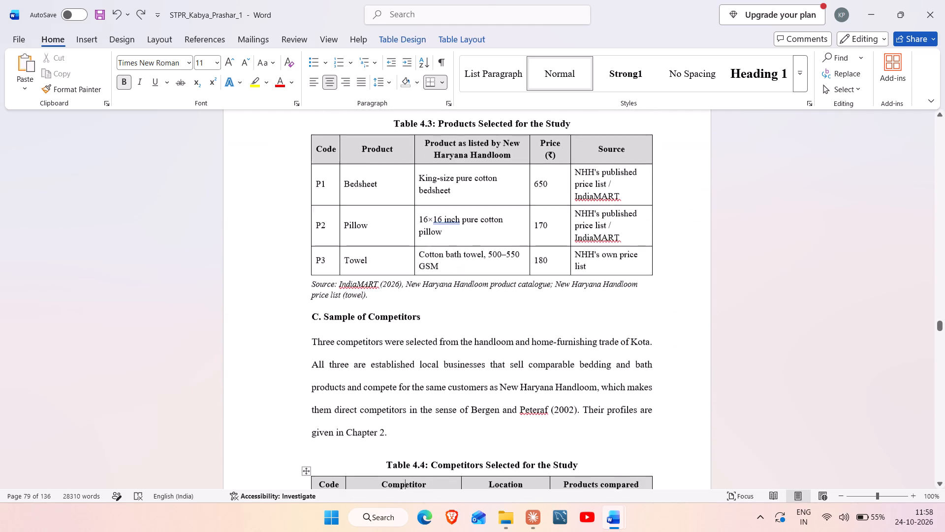
Look over Table 4.4 of selected competitors and the start of the Area and Size of the Study subsection.
key(Down)
key(Down)
key(Down)
key(Down)
key(Down)
key(Down)
key(Down)
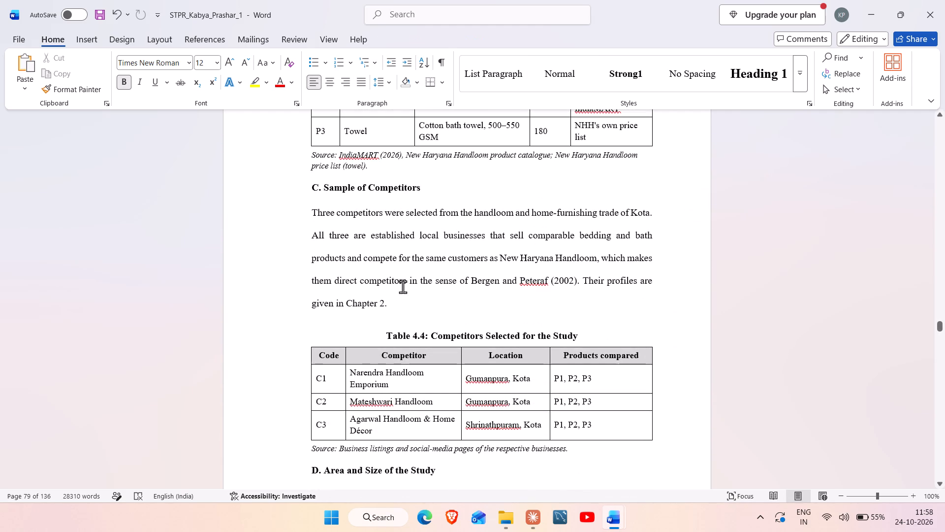
key(Down)
key(Down)
key(Down)
key(Down)
key(Down)
key(Down)
key(Down)
key(Down)
key(Down)
key(Down)
key(Down)
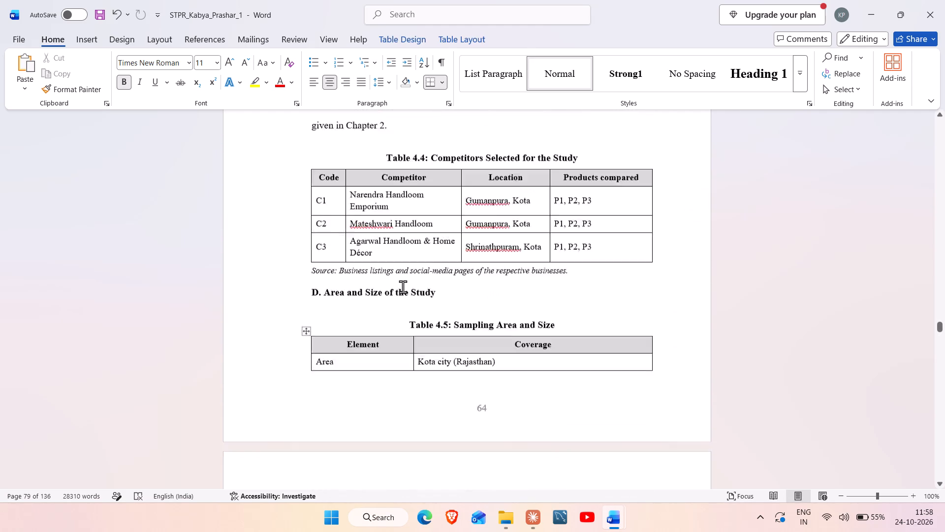
Review the rest of Table 4.5 on sampling area and size, and the secondary data sources in section 4.5.
key(Down)
key(Down)
key(Down)
key(Down)
key(Down)
key(Down)
key(Down)
key(Down)
key(Down)
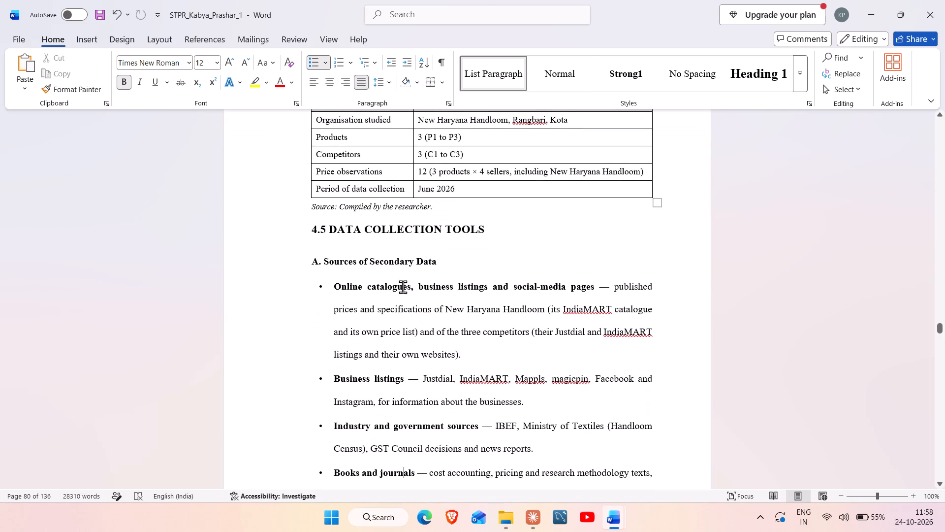
key(Down)
key(Down)
key(Down)
key(Down)
key(Down)
key(Down)
key(Down)
key(Down)
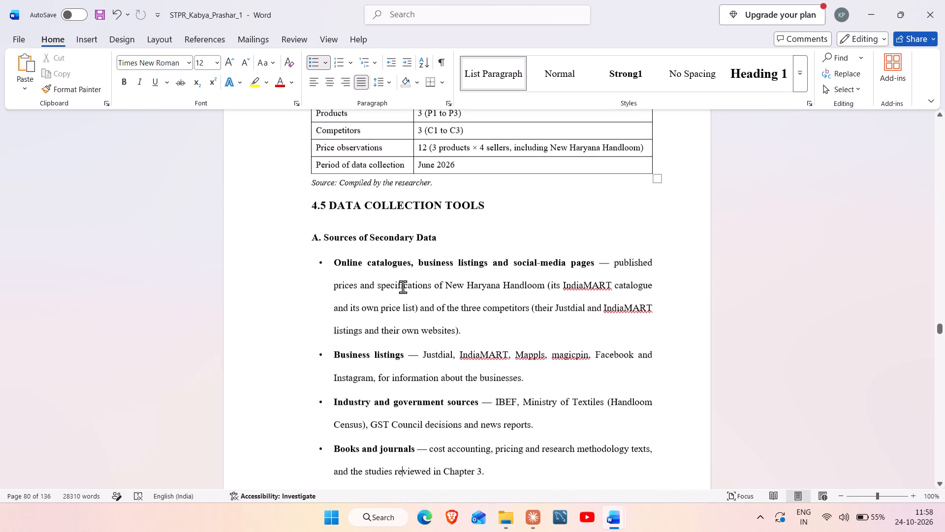
Look through section 4.5's price recording sheet description, Criteria for Comparable Products and Cost Assumptions text.
key(Down)
key(Down)
key(Down)
key(Down)
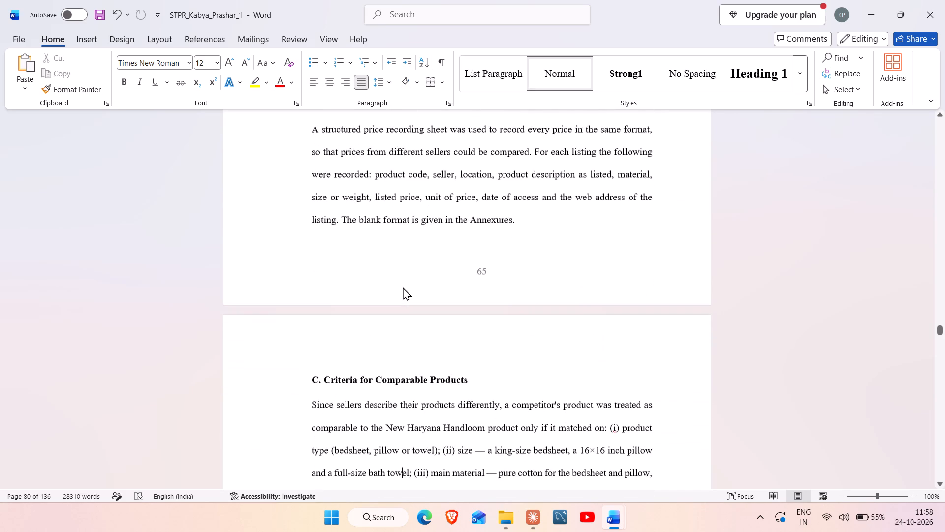
key(Down)
key(Down)
key(Down)
key(Down)
key(Down)
key(Down)
key(Down)
key(Down)
key(Down)
key(Down)
key(Down)
key(Down)
key(Down)
key(Down)
key(Down)
key(Down)
key(Down)
key(Down)
key(Down)
key(Down)
key(Down)
key(Down)
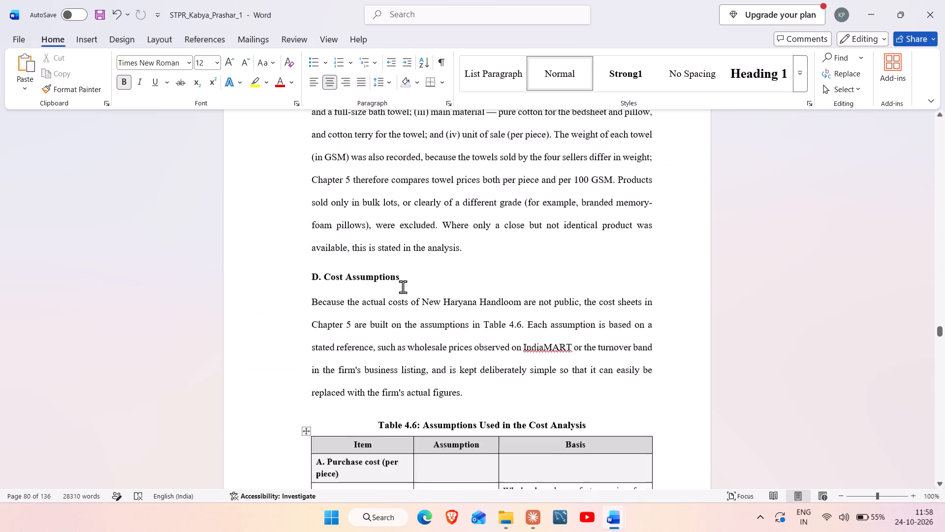
Skim Table 4.6 of cost analysis assumptions through to the introduction of section 4.6 Data Analysis Methods.
key(Down)
key(Down)
key(Down)
key(Down)
key(Down)
key(Down)
key(Down)
key(Down)
key(Down)
key(Down)
key(Down)
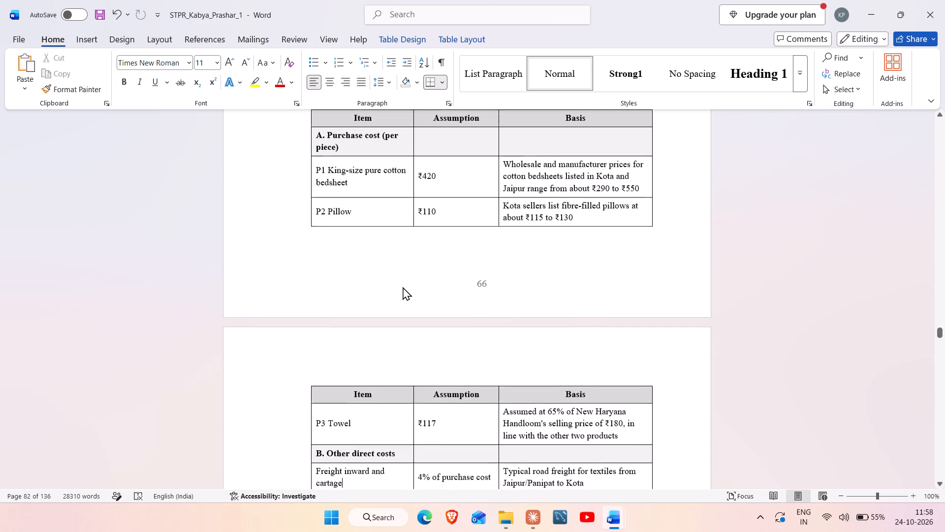
key(Down)
key(Down)
key(Down)
key(Down)
key(Down)
key(Down)
key(Down)
key(Down)
key(Down)
key(Down)
key(Down)
key(Down)
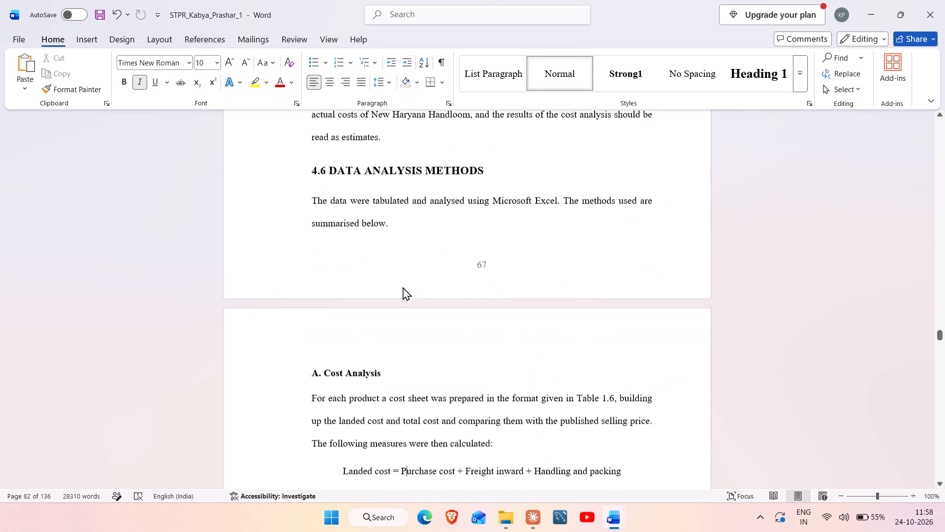
Read the Cost Analysis subsection of section 4.6, including the landed cost, markup, margin and break-even formulas.
key(Down)
key(Down)
key(Down)
key(Down)
key(Down)
key(Down)
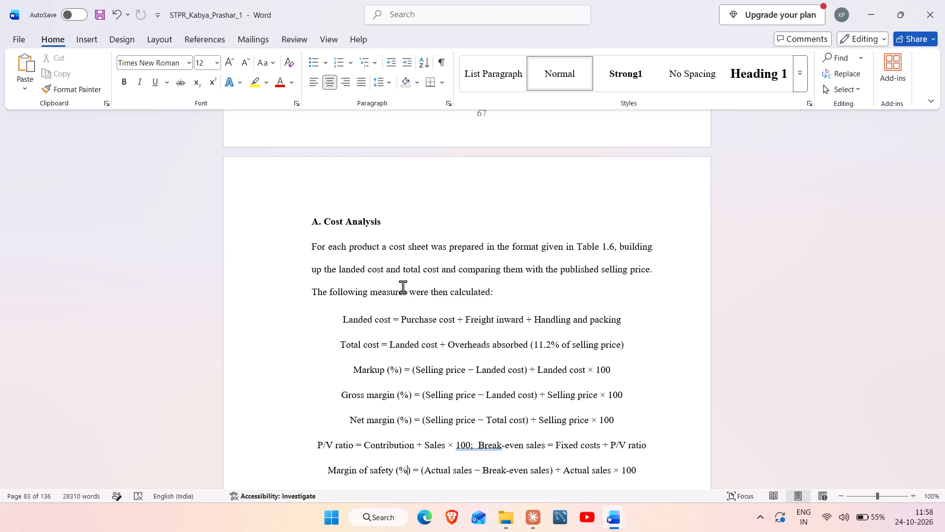
Look through section 4.6's price index and descriptive statistics text up to the Statistical Tests heading and Table 4.7 title.
key(Down)
key(Down)
key(Down)
key(Down)
key(Down)
key(Down)
key(Down)
key(Down)
key(Down)
key(Down)
key(Down)
key(Down)
key(Down)
key(Down)
key(Down)
key(Down)
key(Down)
key(Down)
key(Down)
key(Down)
key(Down)
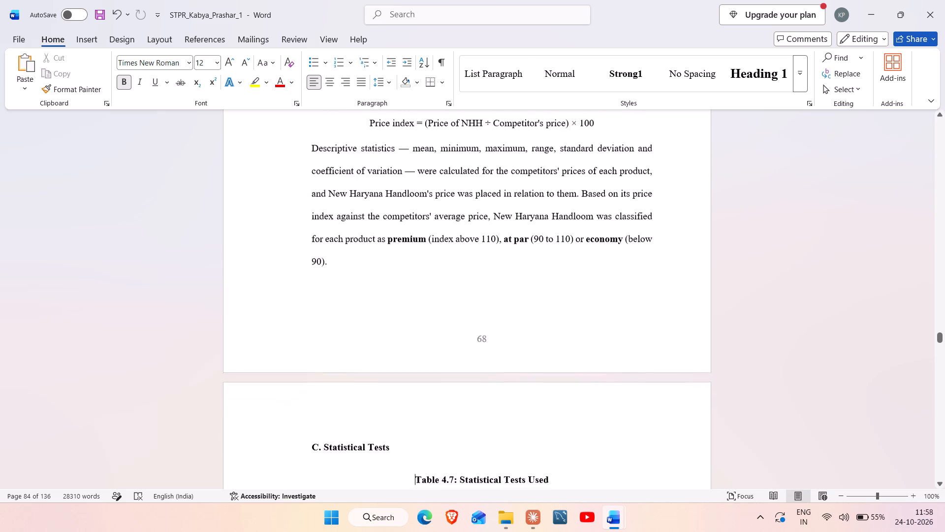
Look through Table 4.7 of statistical tests and the one-sample t-test and two-way ANOVA explanations.
key(Down)
key(Down)
key(Down)
key(Down)
key(Down)
key(Down)
key(Down)
key(Down)
key(Down)
key(Down)
key(Down)
key(Down)
key(Down)
key(Down)
key(Down)
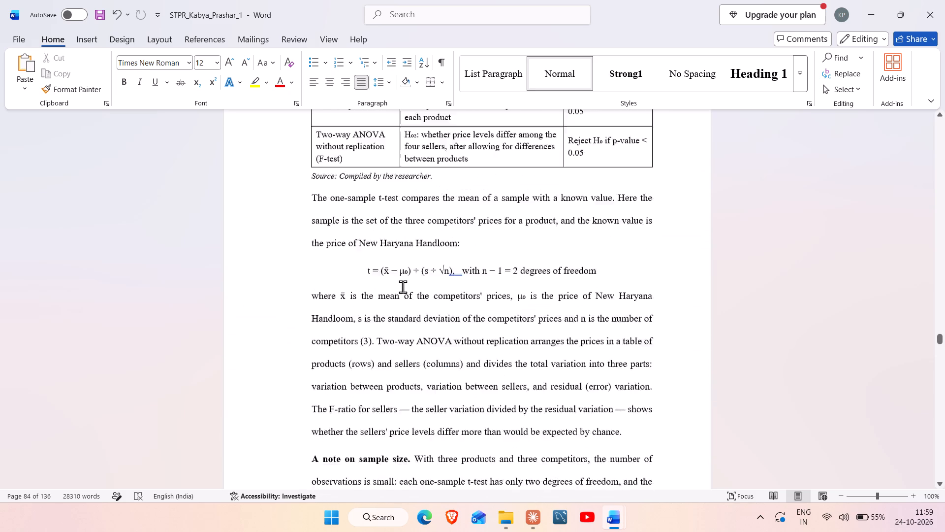
Skim from the note on sample size to the opening paragraph of Chapter 5, and go back towards the chapter's title page.
key(Down)
key(Down)
key(Down)
key(Down)
key(Down)
key(Down)
key(Down)
key(Down)
key(Down)
key(Down)
key(Down)
key(Down)
key(Up)
key(Up)
key(Up)
key(Up)
key(Up)
key(Up)
key(Up)
key(Up)
key(Up)
key(Up)
key(Up)
key(Up)
key(Up)
key(Up)
key(Up)
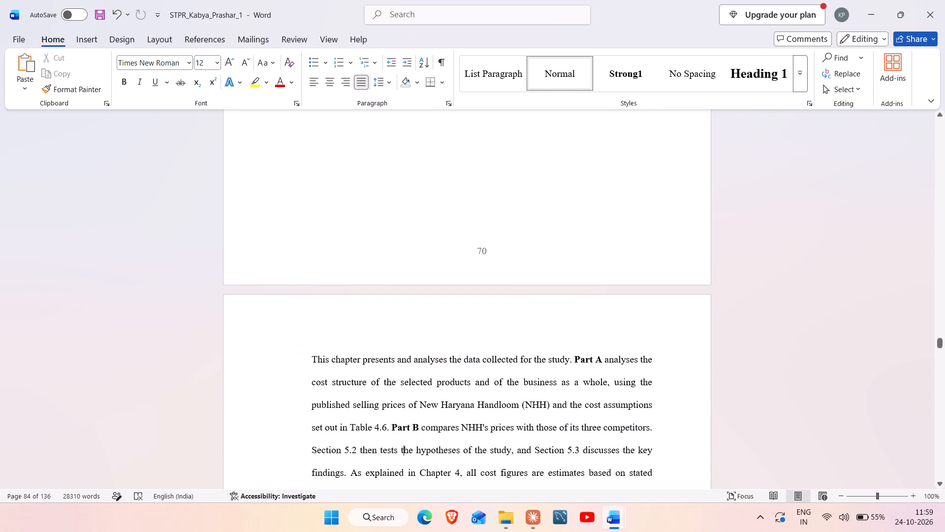
Check the Chapter 5 Data Analysis and Interpretation title page.
key(Down)
key(Down)
key(Down)
key(Down)
key(Down)
key(Down)
key(Down)
key(Down)
key(Down)
key(Down)
key(Down)
key(Down)
key(Down)
key(Down)
key(Down)
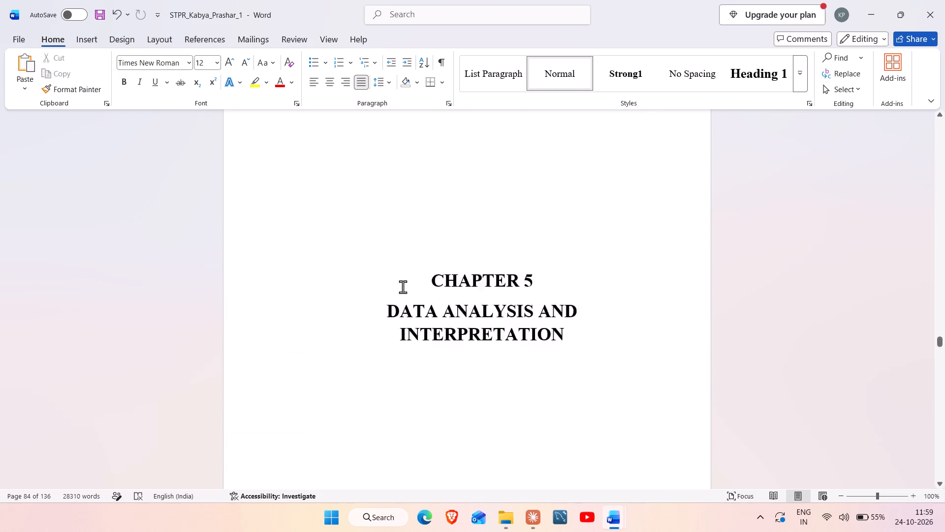
Look through the Chapter 5 introduction, the section 5.1 Part A headings and the first rows of Table 5.1.
key(Down)
key(Down)
key(Down)
key(Down)
key(Down)
key(Down)
key(Down)
key(Down)
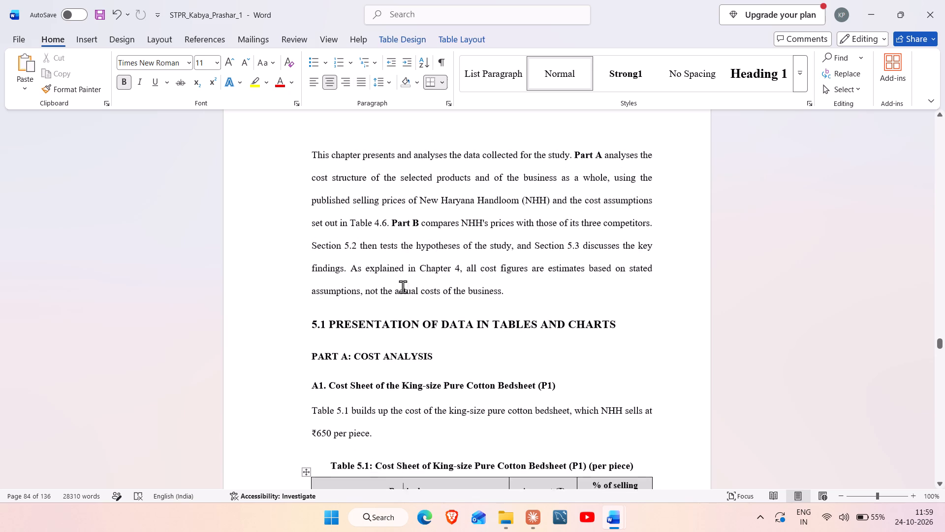
key(Down)
key(Down)
key(Down)
key(Down)
key(Down)
key(Down)
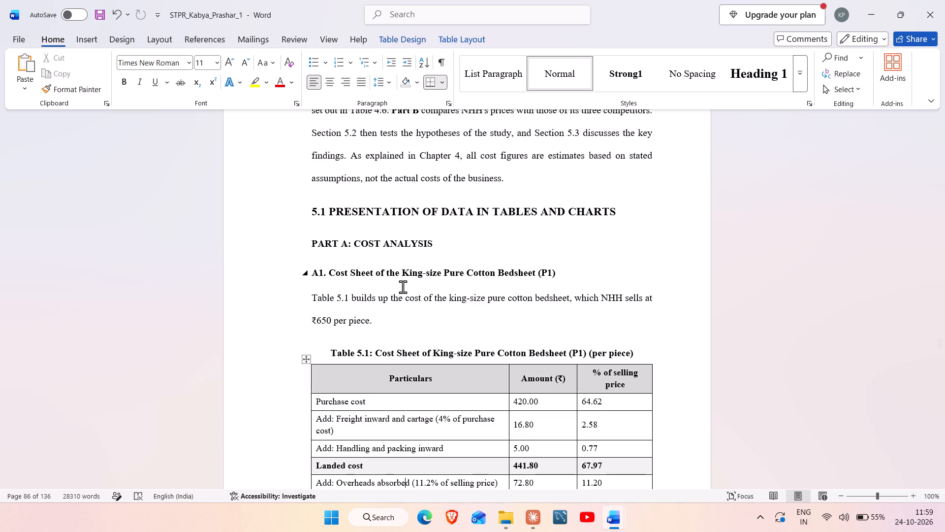
Review the rest of Table 5.1, the king-size bedsheet cost sheet, and its interpretation paragraph.
key(Down)
key(Down)
key(Down)
key(Down)
key(Down)
key(Down)
key(Down)
key(Down)
key(Down)
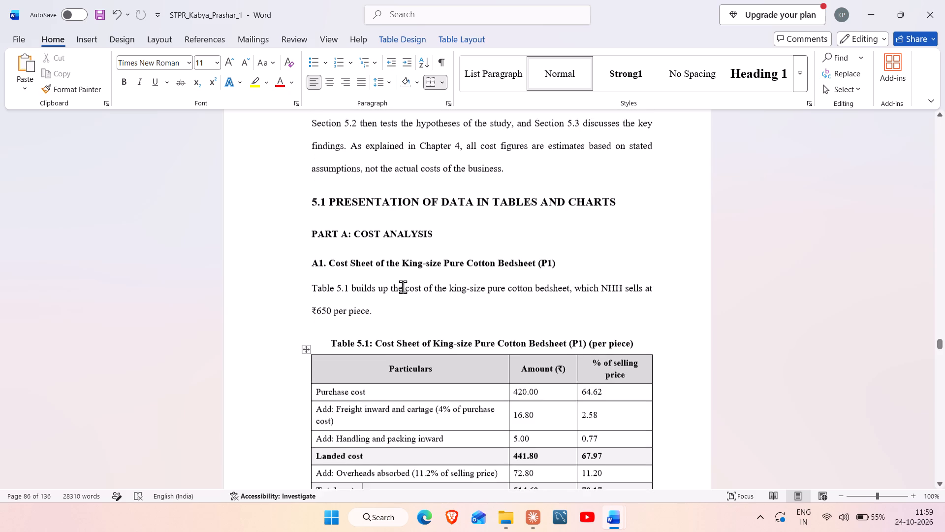
key(Down)
key(Down)
key(Down)
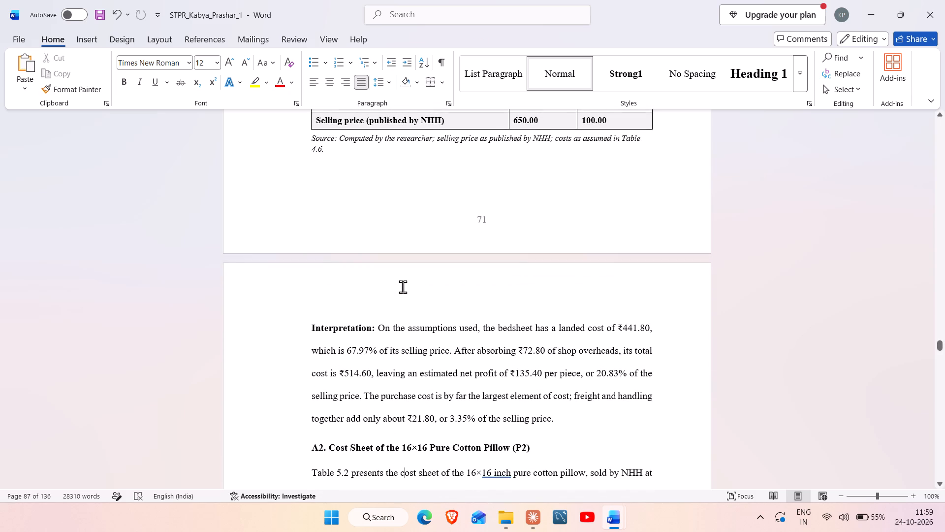
Look over section A2's introduction and the upper rows of Table 5.2, the cotton pillow cost sheet.
key(Down)
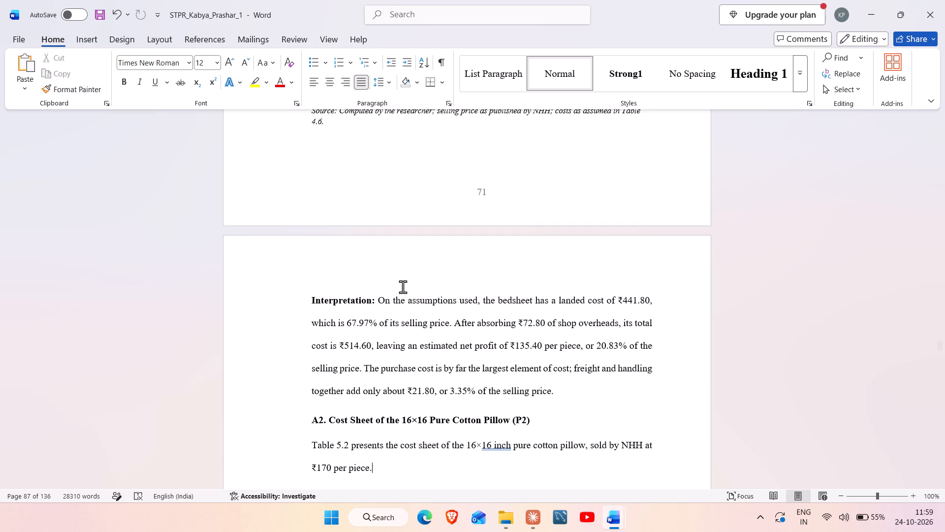
key(Down)
key(Down)
key(Down)
key(Down)
key(Down)
key(Down)
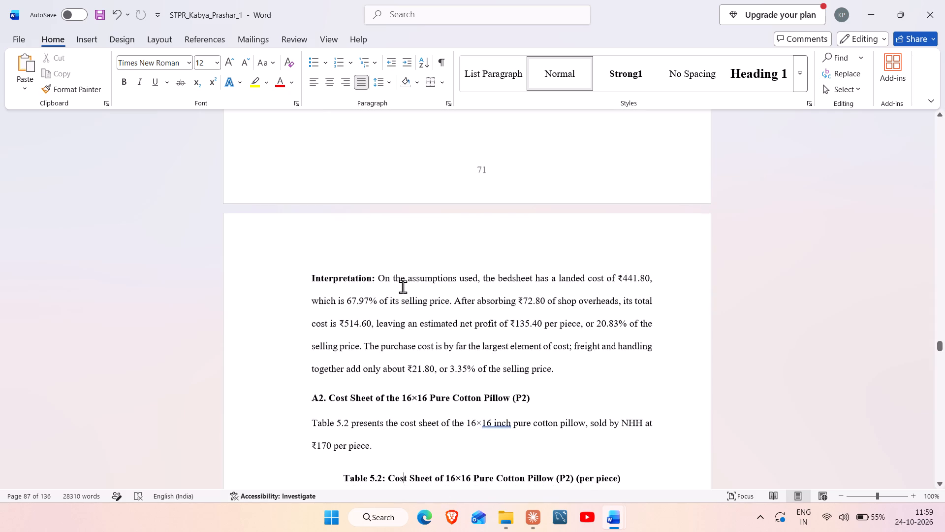
key(Down)
key(Down)
key(Down)
key(Down)
key(Down)
key(Down)
key(Down)
key(Down)
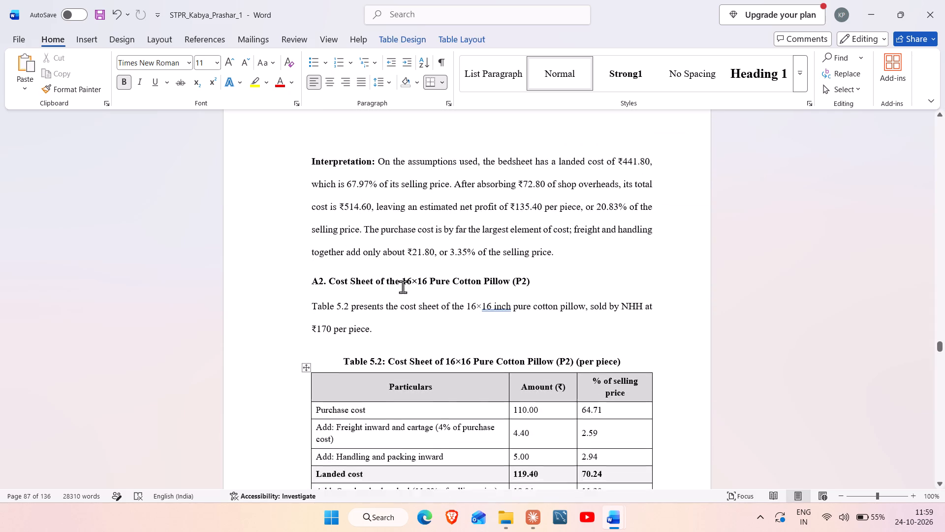
Review the end of Table 5.2, the pillow interpretation and the start of section A3 on the towel.
key(Down)
key(Down)
key(Down)
key(Down)
key(Down)
key(Down)
key(Down)
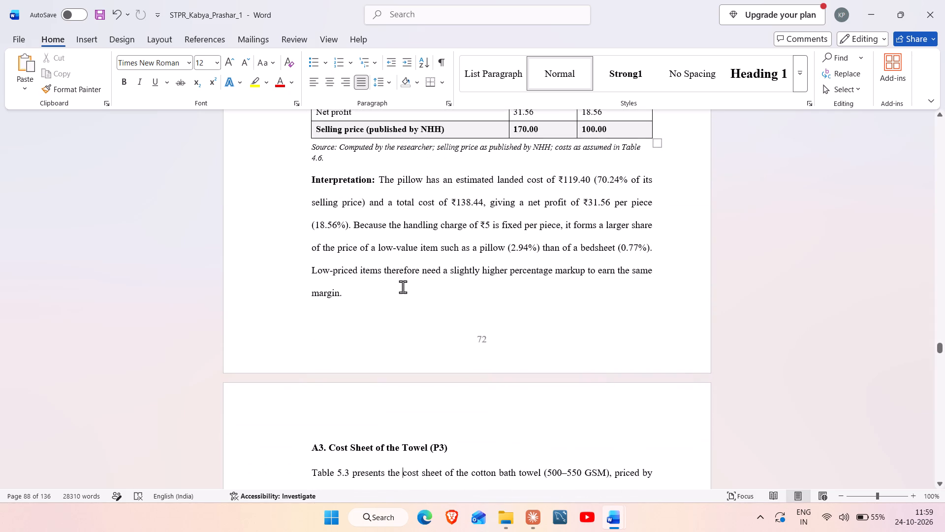
Examine Table 5.3, the cotton bath towel cost sheet, and the beginning of its interpretation.
key(Down)
key(Down)
key(Down)
key(Down)
key(Down)
key(Down)
key(Down)
key(Down)
key(Down)
key(Down)
key(Down)
key(Down)
key(Down)
key(Down)
key(Down)
key(Down)
key(Down)
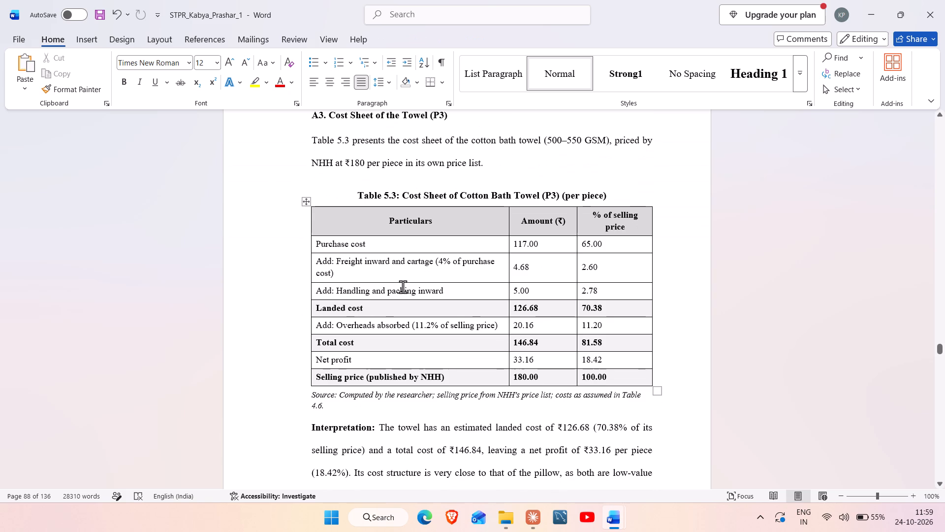
Read the towel interpretation and section A4's introduction, continuing into Table 5.4 on markup and margins.
key(Down)
key(Down)
key(Down)
key(Down)
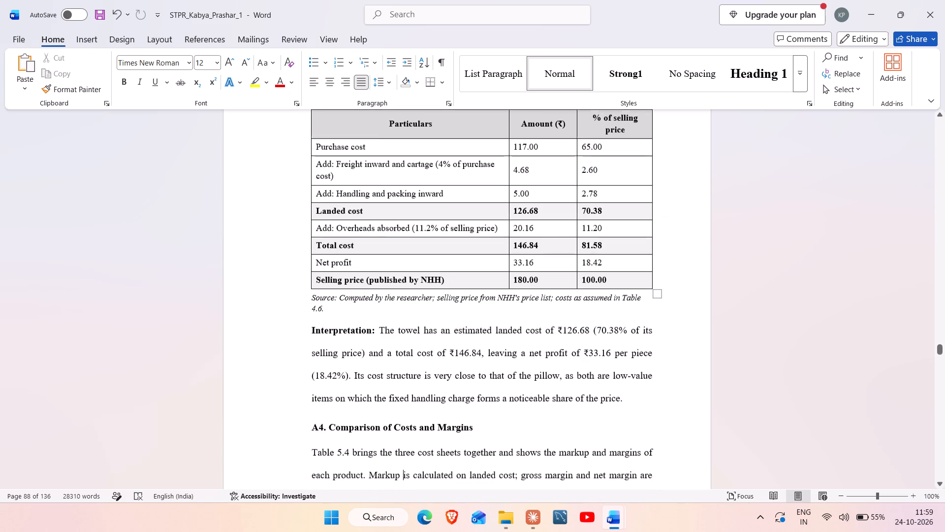
key(Down)
key(Down)
key(Down)
key(Down)
key(Down)
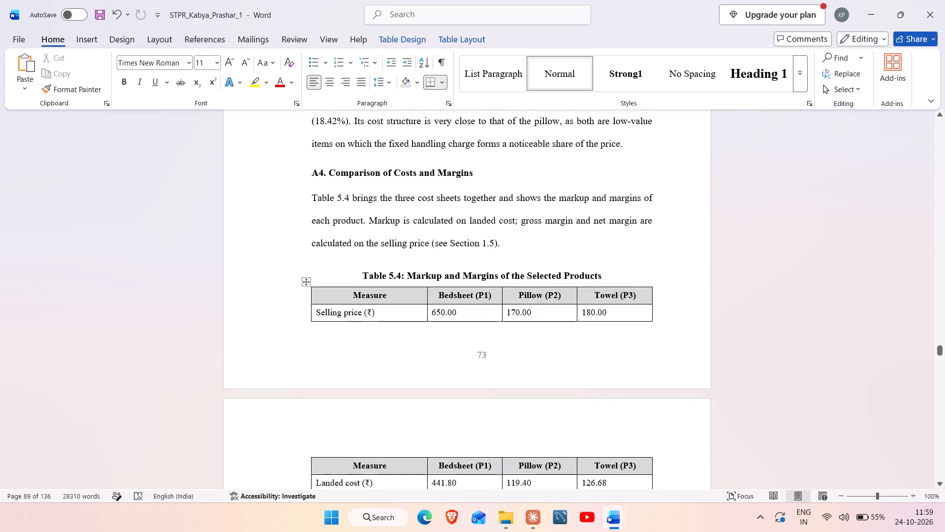
key(Down)
key(Down)
key(Down)
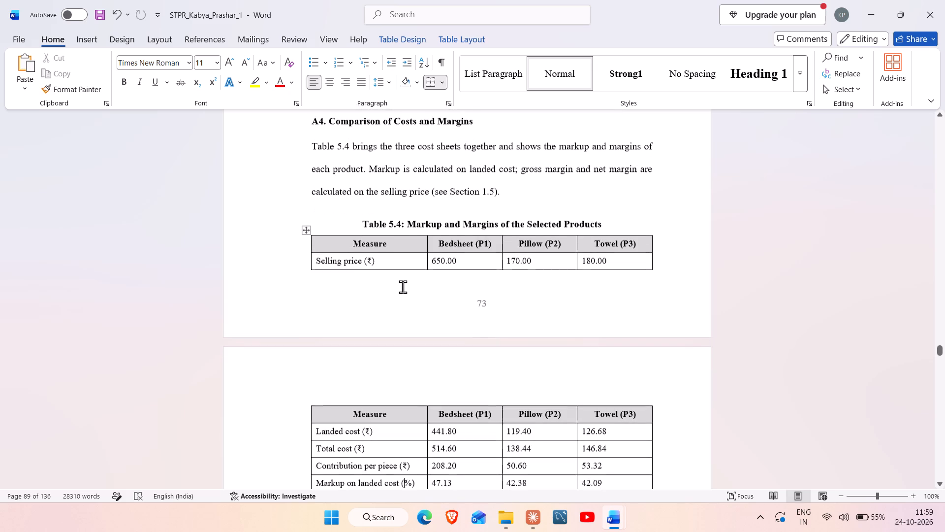
Review the remainder of Table 5.4 and the Figure 5.1 cost structure chart, and recheck where Table 5.4 splits across pages.
key(Down)
key(Down)
key(Down)
key(Down)
key(Down)
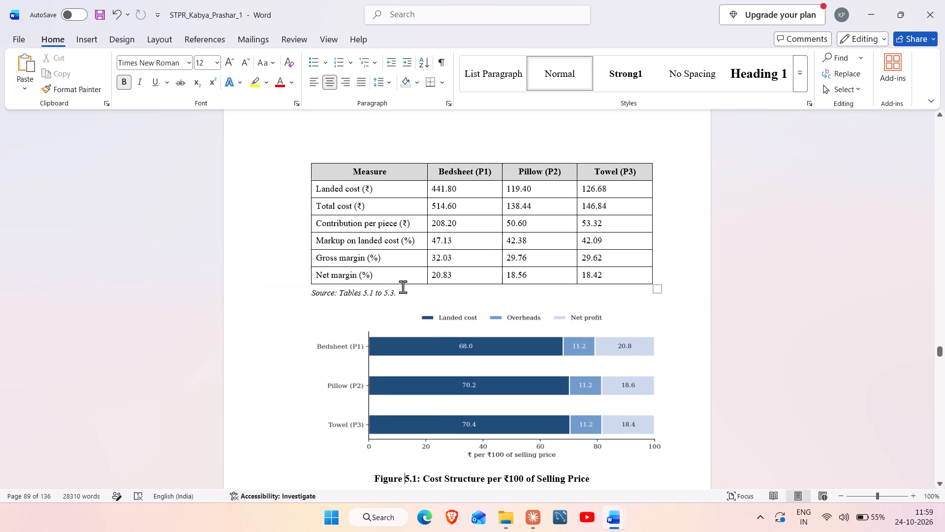
key(Up)
key(Up)
key(Up)
key(Up)
key(Up)
key(Up)
key(Up)
key(Up)
key(Up)
key(Up)
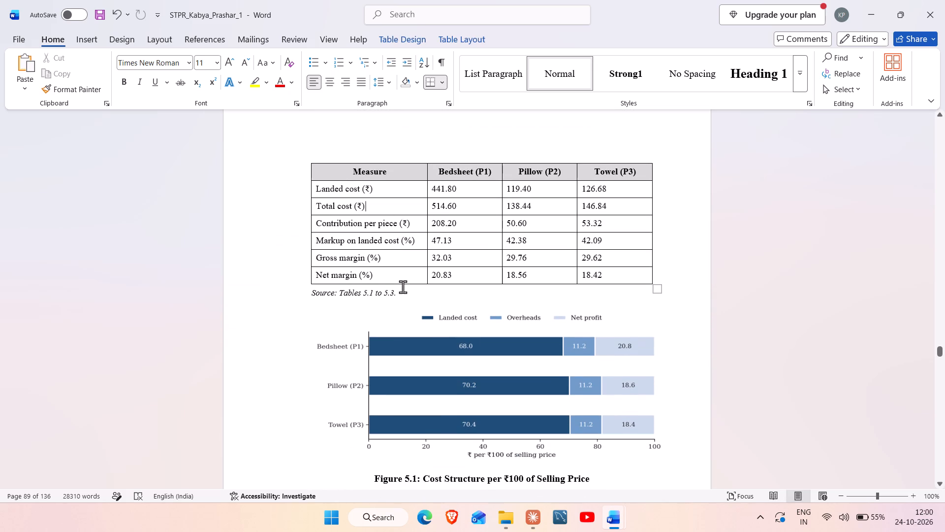
key(Up)
key(Up)
key(Up)
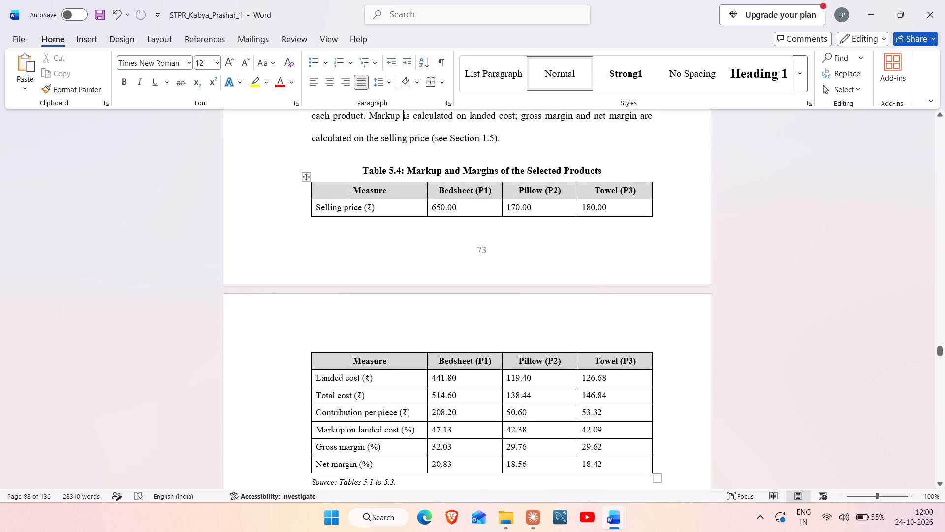
Review the rest of Table 5.4, the Figure 5.1 cost structure chart and the start of its interpretation.
key(Down)
key(Down)
key(Down)
key(Down)
key(Down)
key(Down)
key(Down)
key(Down)
key(Down)
key(Down)
key(Down)
key(Down)
key(Down)
key(Down)
key(Down)
key(Down)
key(Down)
key(Down)
key(Down)
key(Down)
key(Down)
key(Down)
key(Down)
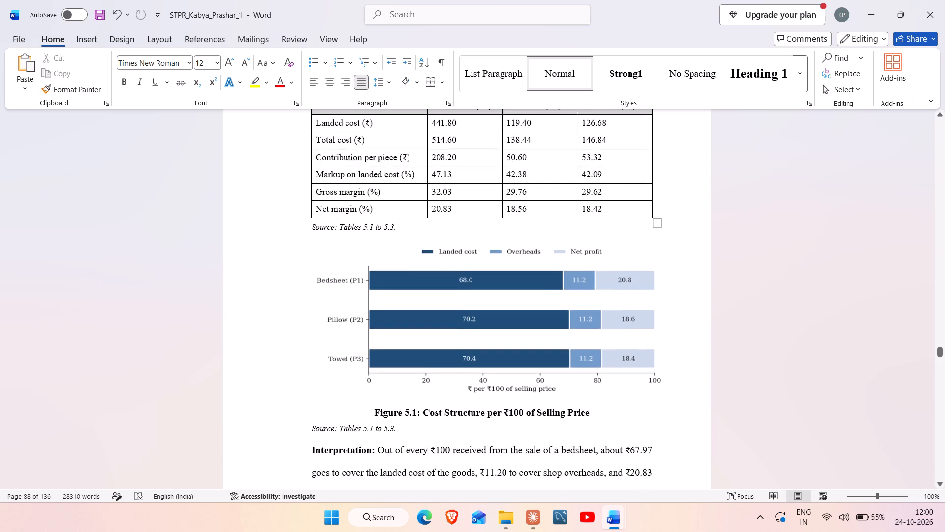
Read section A5 on the price floor and room for discount, including its formula and Table 5.5.
key(Down)
key(Down)
key(Down)
key(Down)
key(Down)
key(Down)
key(Down)
key(Down)
key(Down)
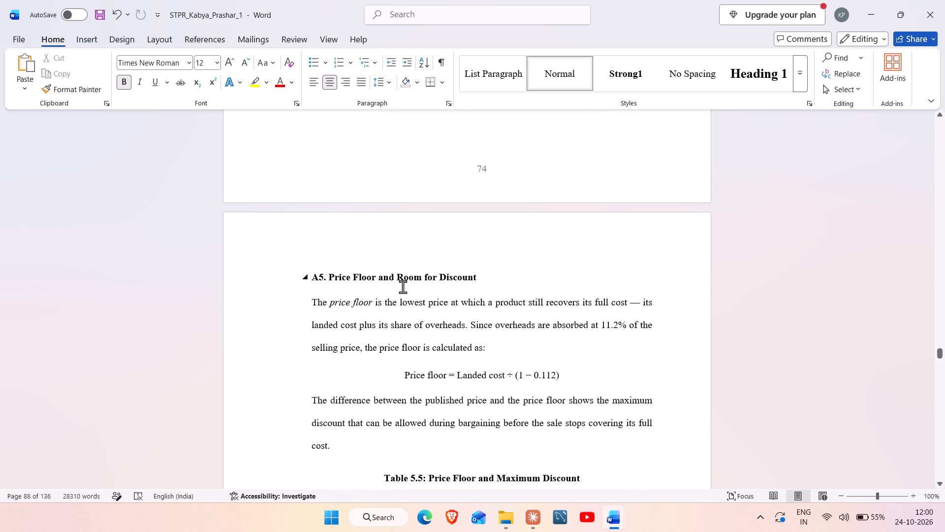
key(Down)
key(Down)
key(Down)
key(Down)
key(Down)
key(Down)
key(Down)
key(Down)
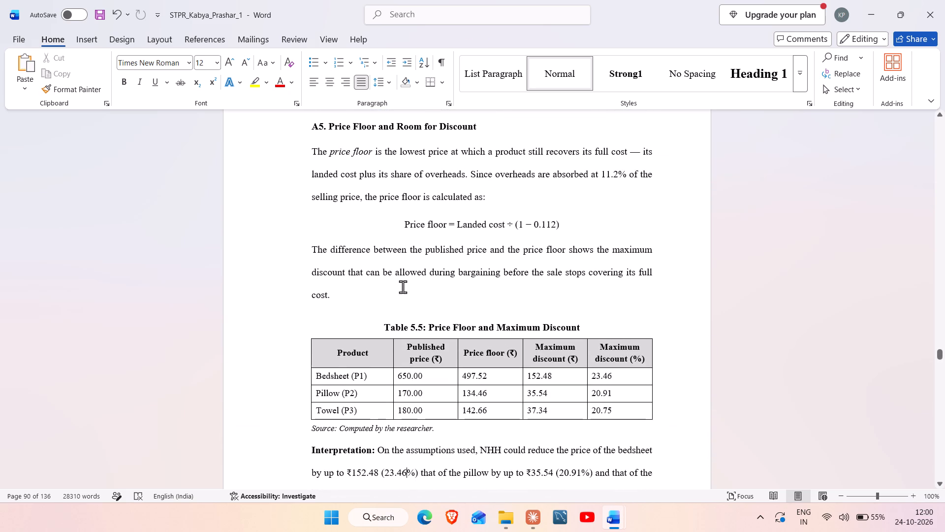
Skim the overheads, break-even and purchase-cost sensitivity analysis from Table 5.6 through Figure 5.4.
scroll(403, 287, down, 11)
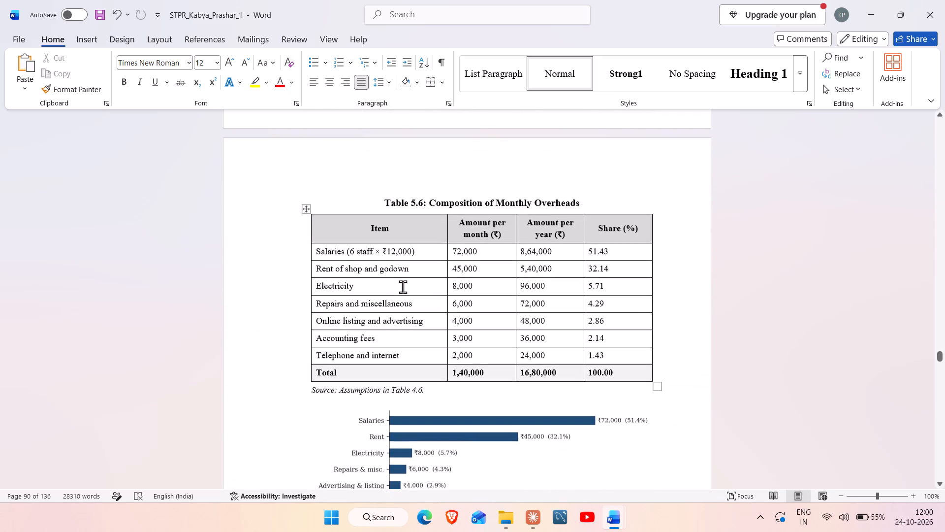
scroll(403, 287, down, 8)
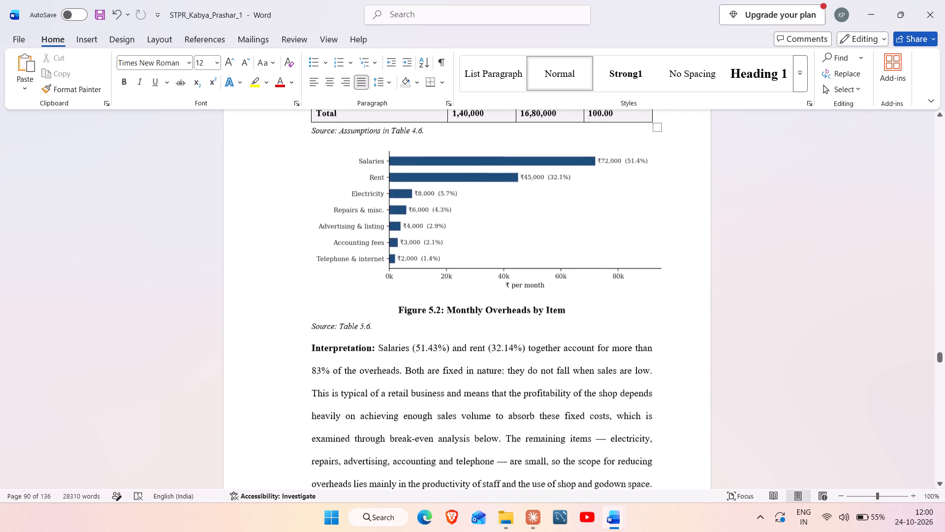
scroll(403, 287, down, 9)
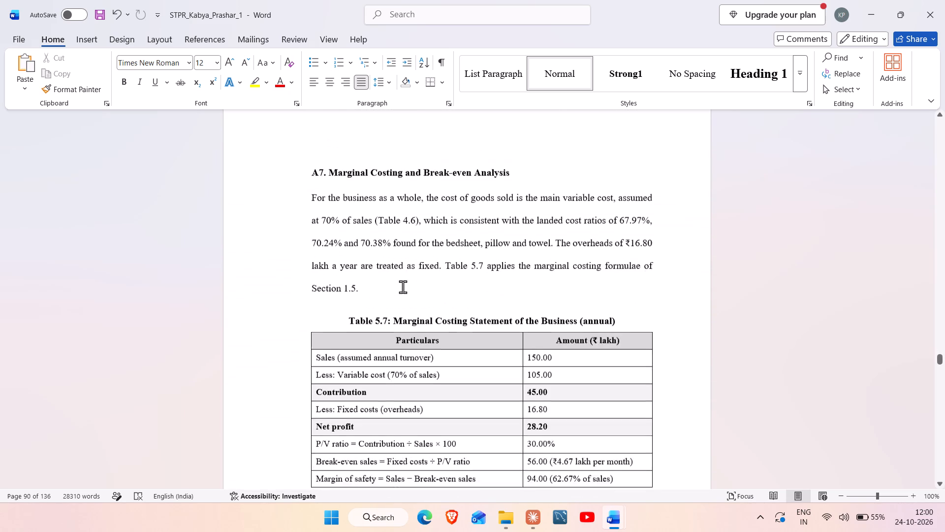
scroll(403, 287, down, 9)
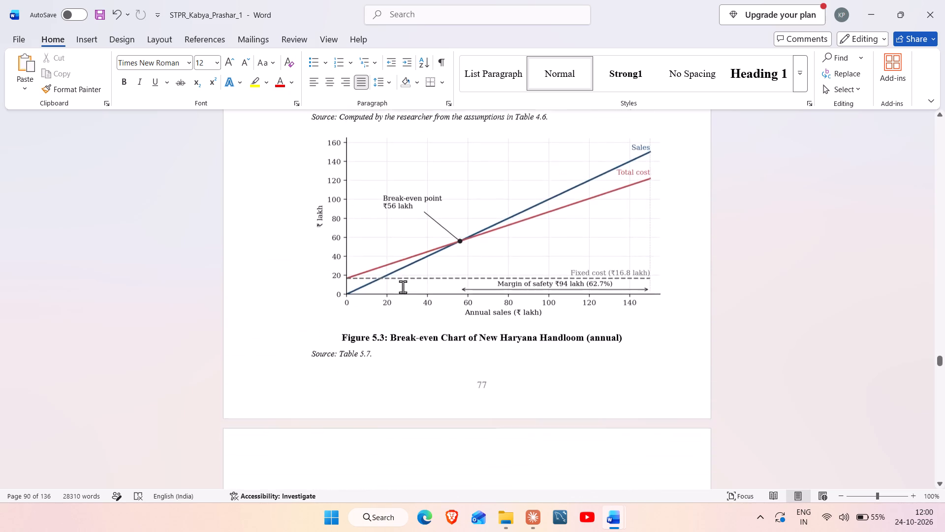
scroll(403, 287, down, 6)
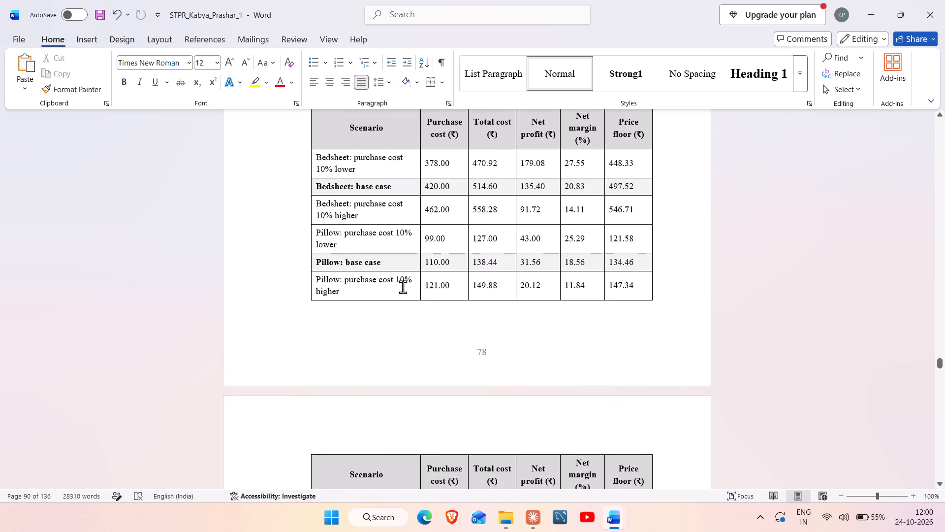
scroll(403, 287, down, 6)
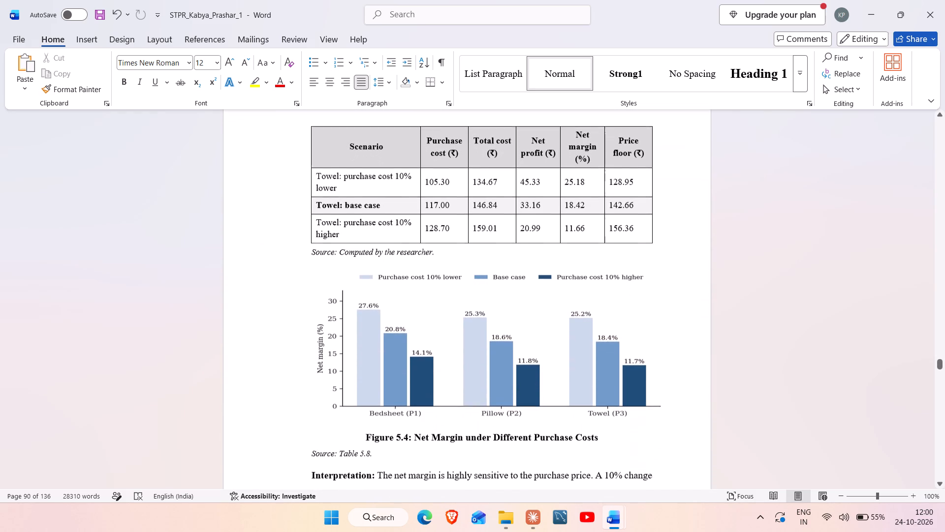
scroll(403, 287, down, 1)
Examine the opening of Part B on competitor prices and Table 5.9 on comparable products.
scroll(403, 287, down, 5)
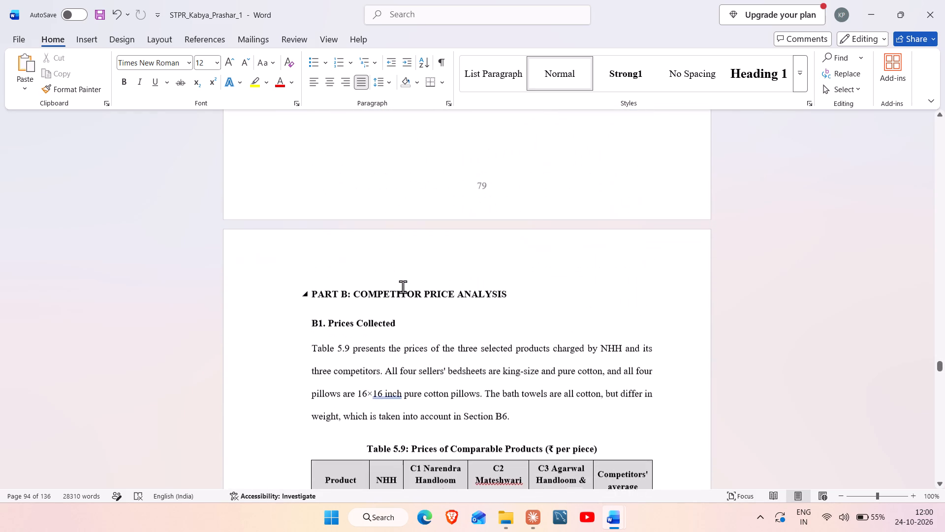
scroll(403, 287, down, 9)
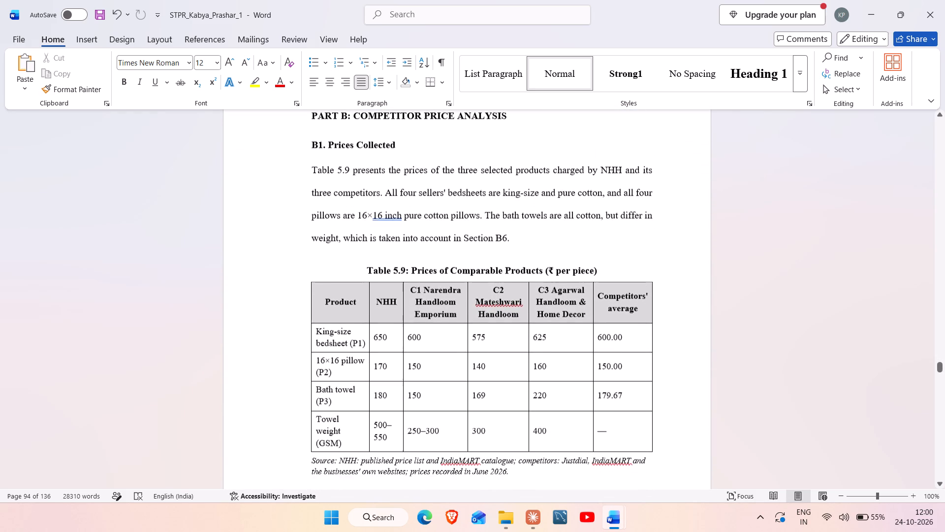
scroll(403, 287, down, 2)
scroll(453, 439, down, 1)
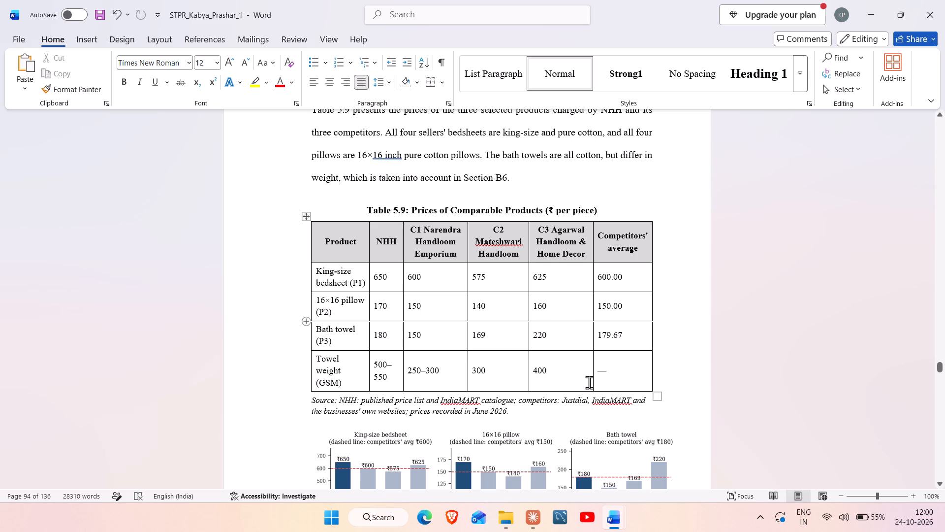
scroll(589, 382, down, 2)
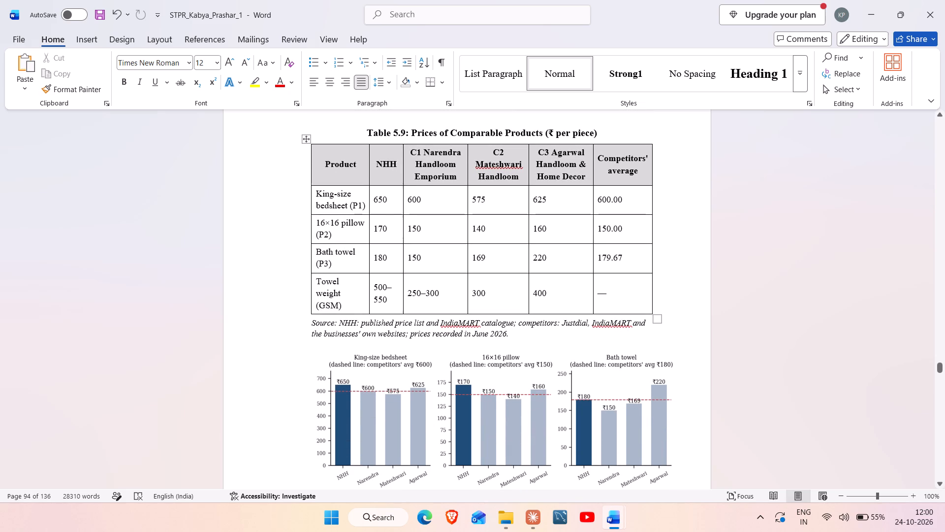
Review the competitor price charts below Table 5.9, their interpretation and the start of section B2.
key(Down)
key(Down)
key(Down)
key(Down)
key(Down)
key(Down)
key(Down)
key(Down)
key(Down)
key(Down)
key(Down)
key(Down)
key(Down)
key(Down)
key(Down)
key(Down)
key(Down)
key(Down)
key(Down)
key(Down)
key(Down)
key(Down)
key(Down)
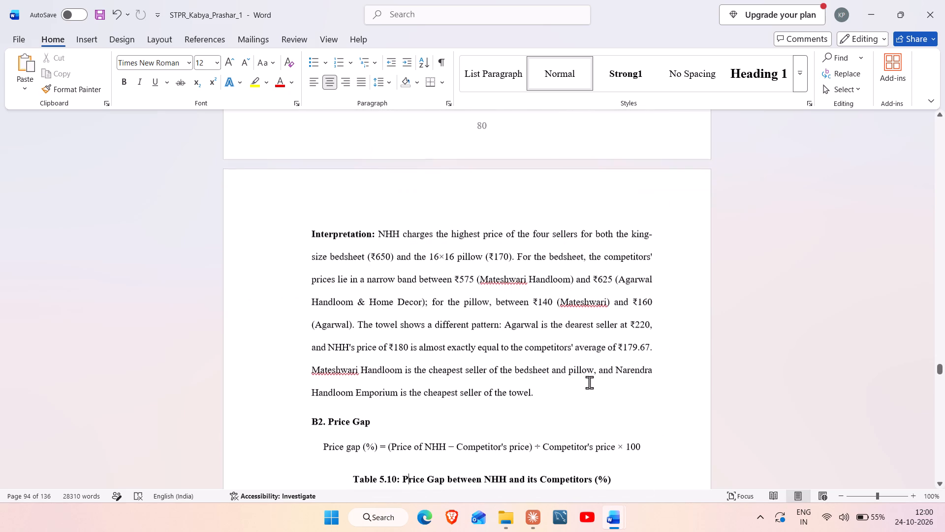
Skim section B2 on the price gap, covering Table 5.10 and its interpretation, as far as section B3.
key(Down)
key(Down)
key(Down)
key(Down)
key(Down)
key(Down)
key(Down)
key(Down)
key(Down)
key(Down)
key(Down)
key(Down)
key(Down)
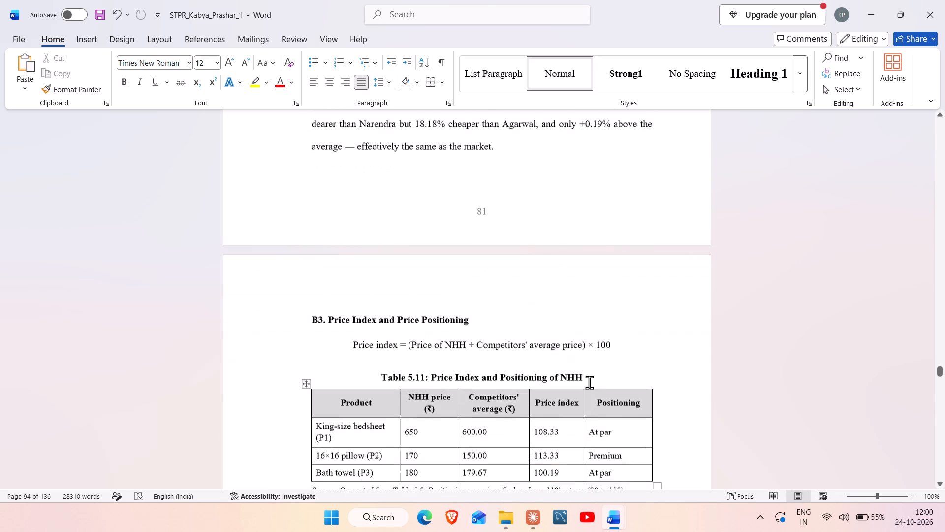
Examine section B3's Table 5.11 on price index and positioning, Figure 5.6 and the accompanying interpretation.
key(Down)
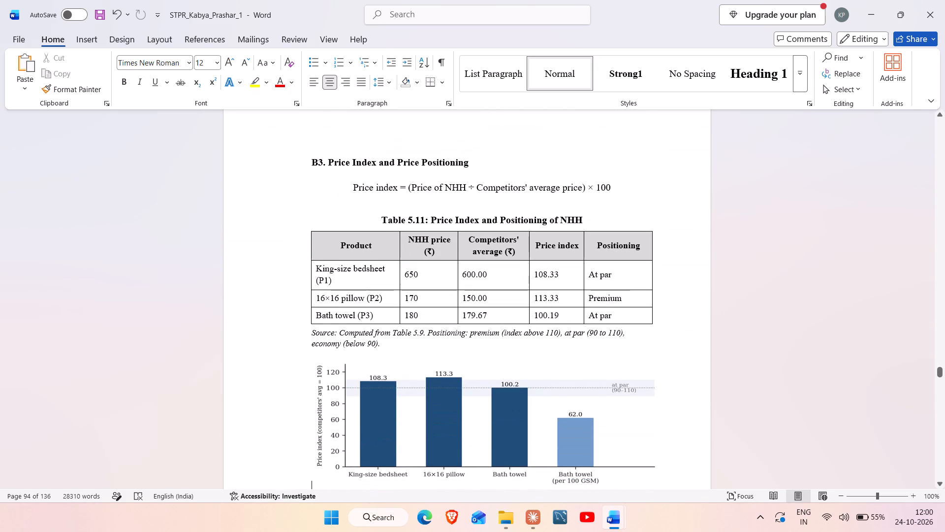
key(Down)
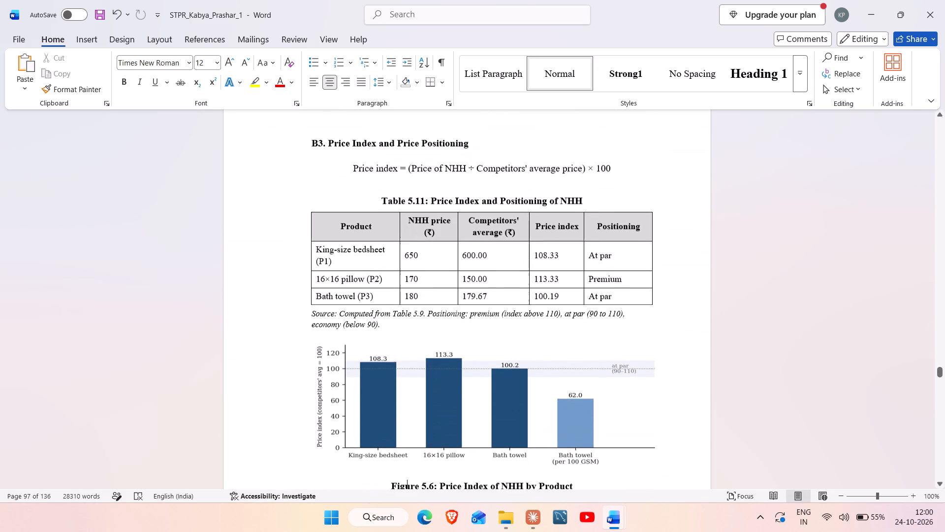
key(Down)
key(Down)
key(Down)
key(Down)
key(Down)
key(Down)
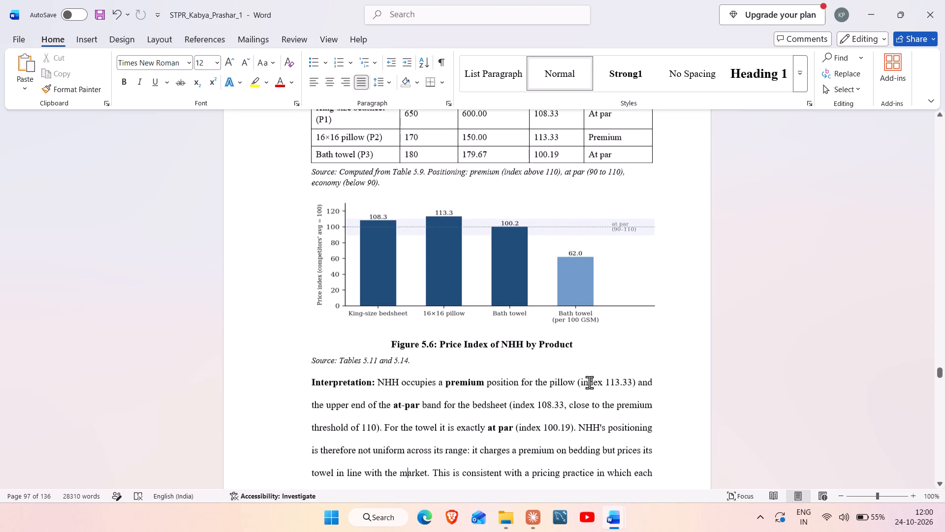
Review the end of section B3, section B4's Table 5.12 of descriptive statistics and the start of its interpretation.
key(Down)
key(Down)
key(Down)
key(Down)
key(Down)
key(Down)
key(Down)
key(Down)
key(Down)
key(Down)
key(Down)
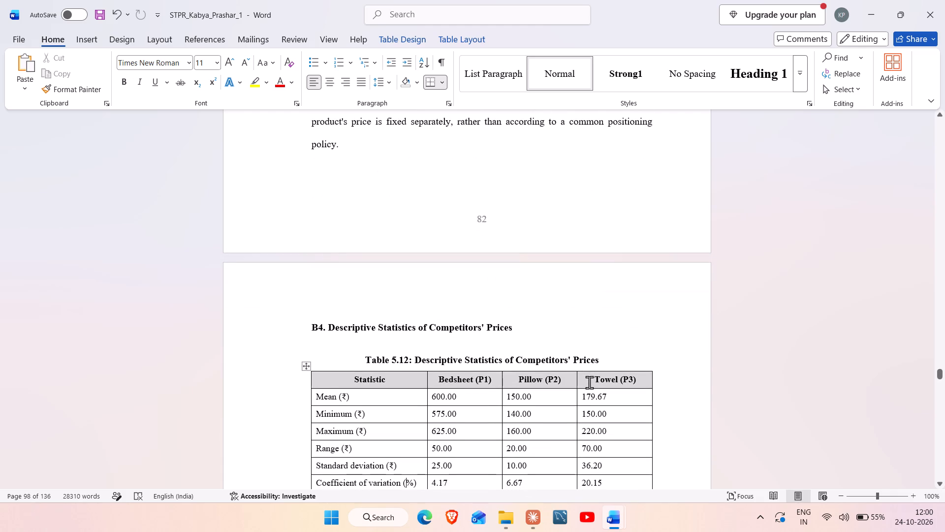
key(Down)
key(Down)
key(Down)
key(Down)
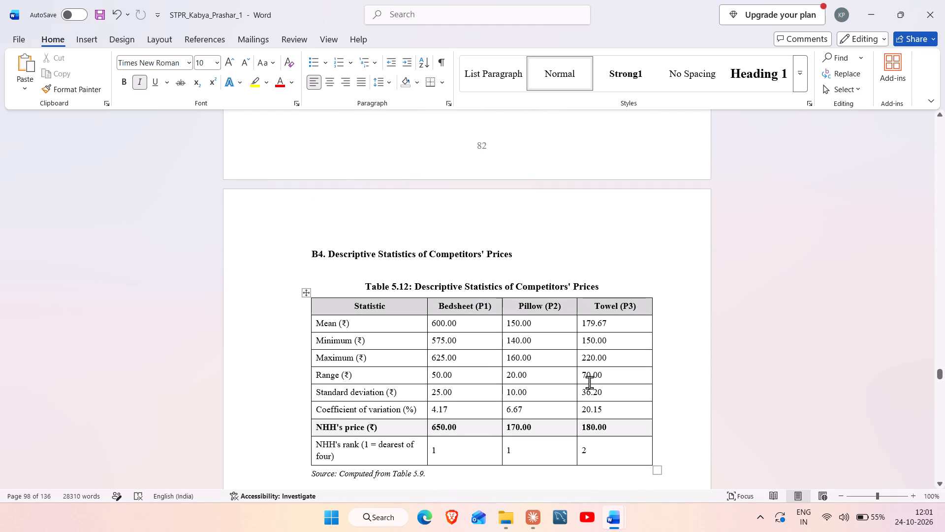
key(Down)
key(Down)
key(Down)
key(Down)
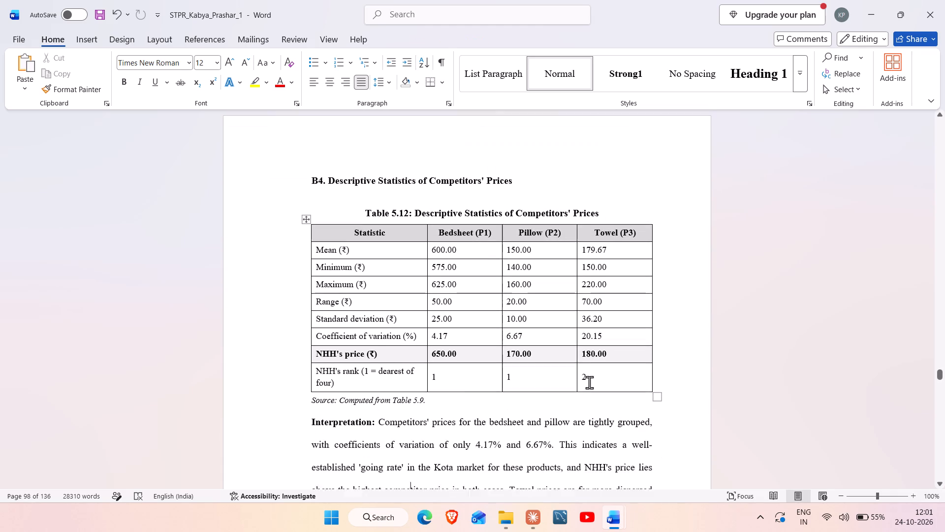
Read the rest of the Table 5.12 interpretation and section B5's introduction on each seller's overall price level.
key(Down)
key(Down)
key(Down)
key(Down)
key(Down)
key(Down)
key(Down)
key(Down)
key(Down)
key(Down)
key(Down)
key(Down)
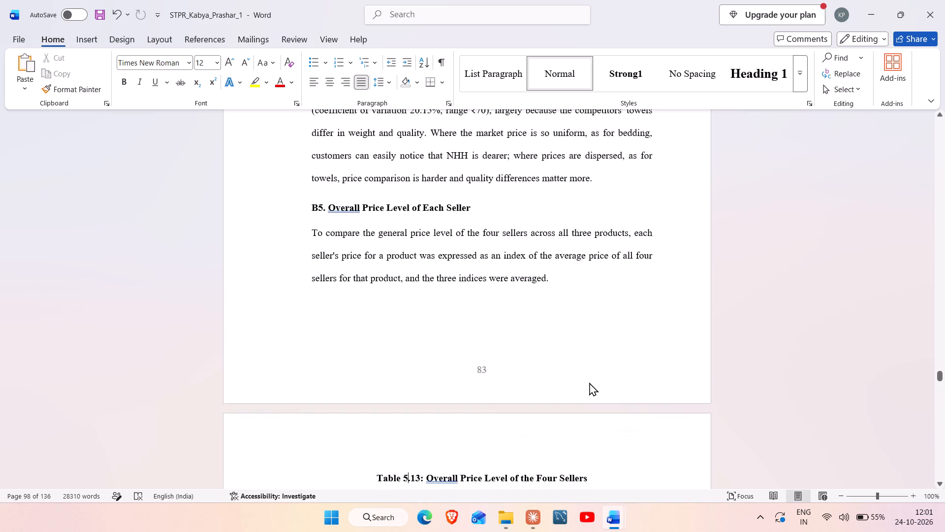
Examine Table 5.13 on the overall price level of the four sellers.
key(Down)
key(Down)
key(Down)
key(Down)
key(Down)
key(Down)
key(Down)
key(Down)
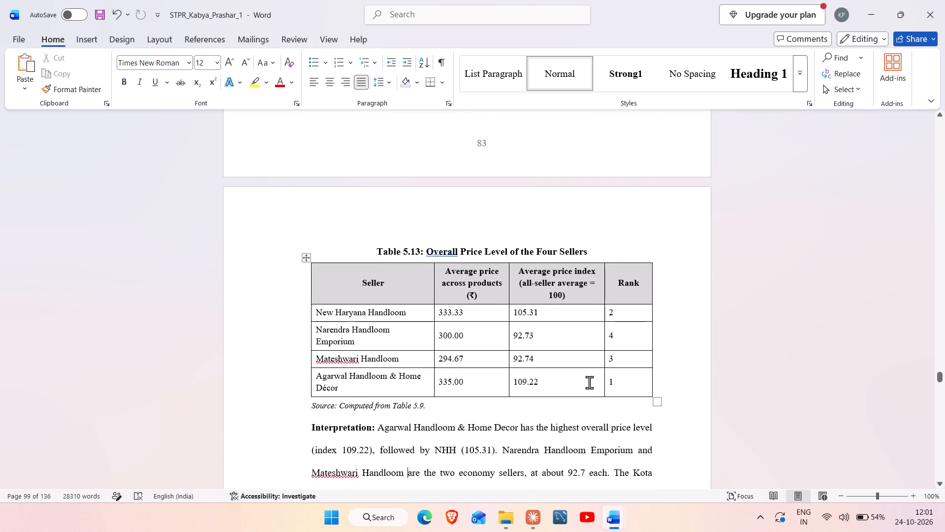
Read the Table 5.13 interpretation and the start of section B6 on quality-adjusted towel prices.
key(Down)
key(Down)
key(Down)
key(Down)
key(Down)
key(Down)
key(Down)
key(Down)
key(Down)
key(Down)
key(Down)
key(Down)
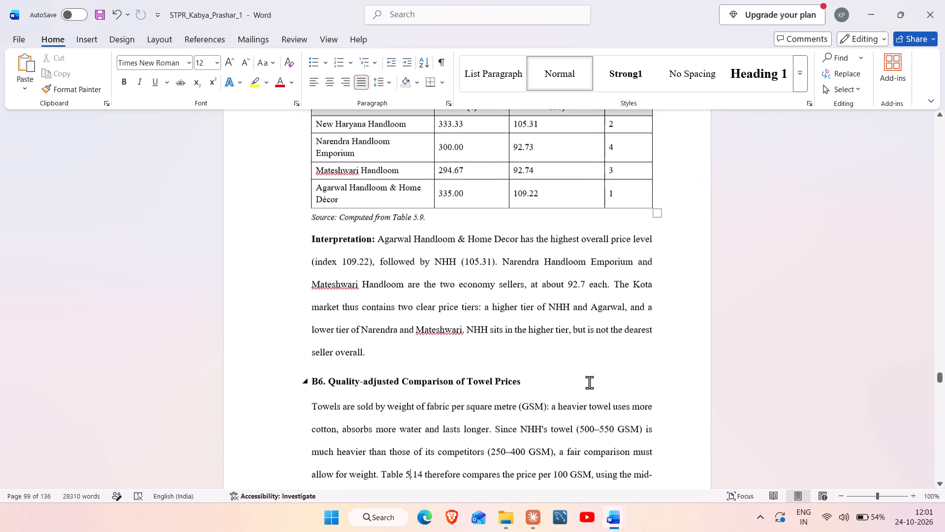
Examine Table 5.14 on bath towel prices per 100 GSM, including where it splits across pages.
key(Down)
key(Down)
key(Down)
key(Down)
key(Down)
key(Down)
key(Down)
key(Down)
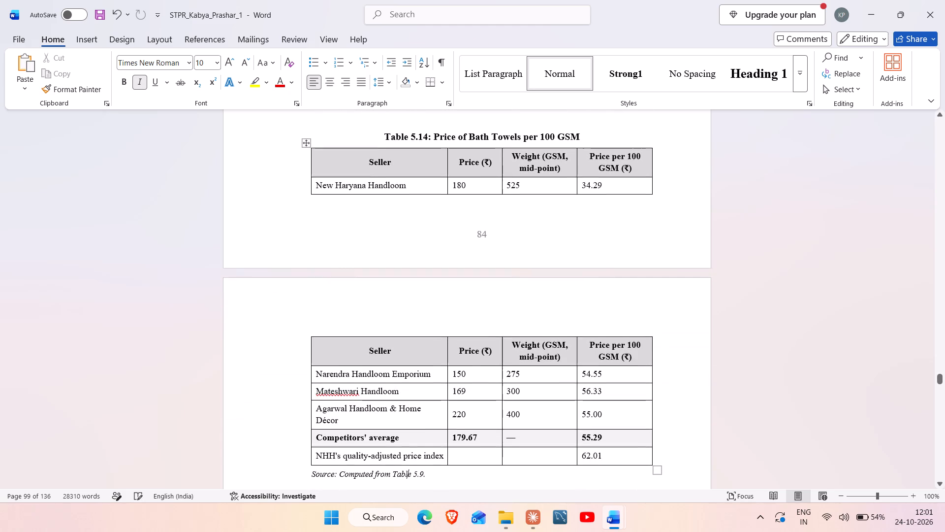
Examine the end of Table 5.14 and Figure 5.7 on bath towel prices per 100 GSM, including their interpretation.
key(Down)
key(Down)
key(Down)
key(Down)
key(Down)
key(Down)
key(Down)
key(Down)
key(Down)
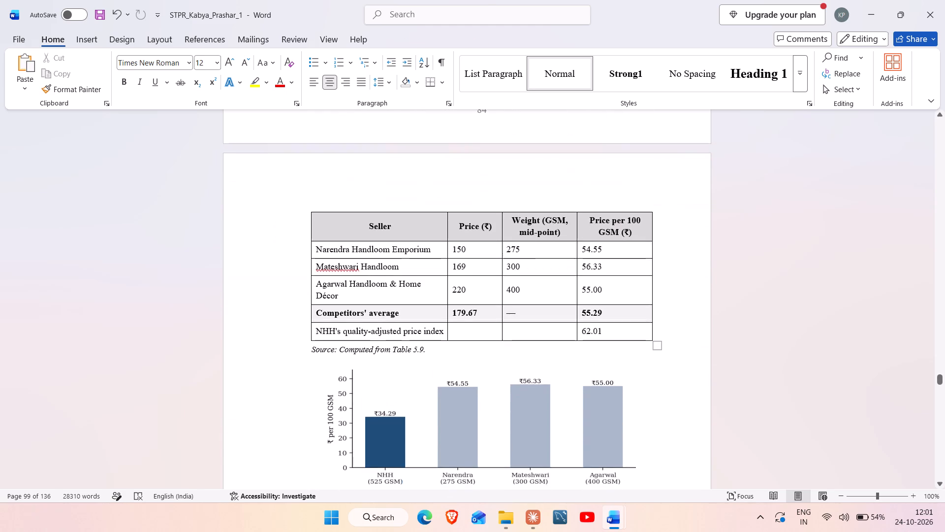
key(Down)
key(Down)
key(Down)
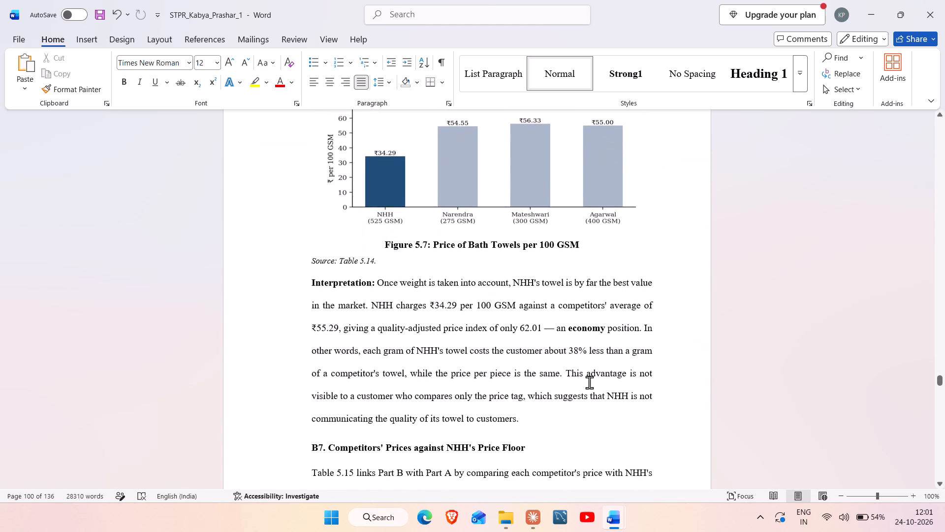
Read section B7's introduction and examine Table 5.15 comparing competitors' prices with NHH's price floor.
key(Down)
key(Down)
key(Down)
key(Down)
key(Down)
key(Down)
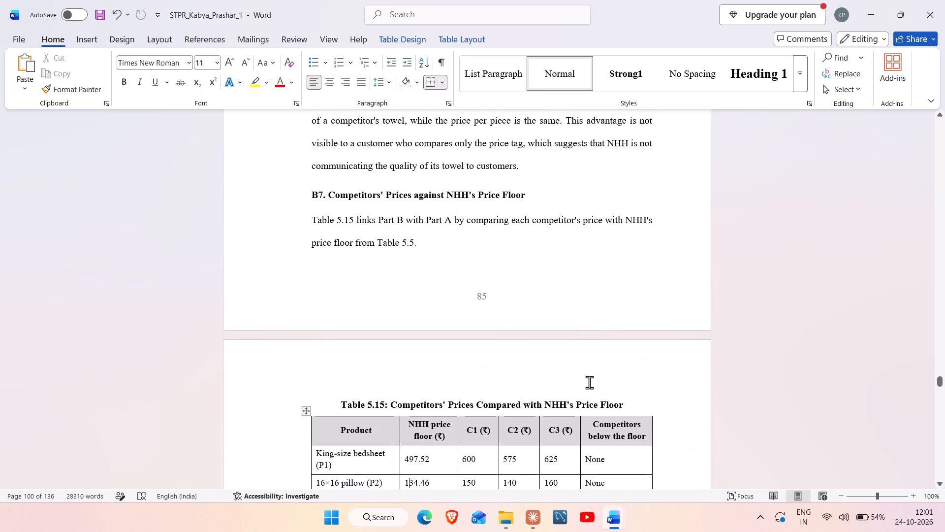
key(Down)
key(Down)
key(Down)
key(Down)
key(Down)
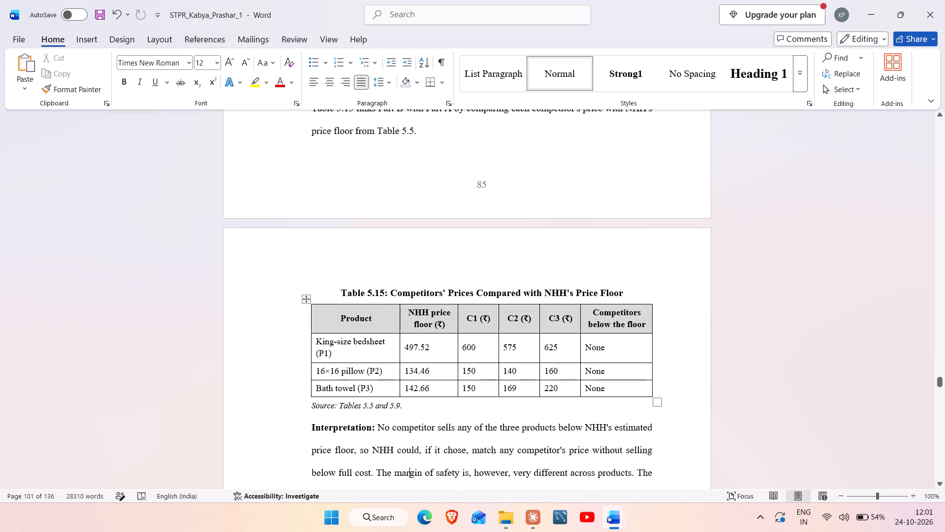
Review the pages from the Table 5.15 interpretation to the Hypothesis 1 statements and one-sample t-test formula.
key(Down)
key(Down)
key(Down)
key(Down)
key(Down)
key(Down)
key(Down)
key(Down)
key(Down)
key(Down)
key(Down)
key(Down)
key(Down)
key(Down)
key(Down)
key(Down)
key(Down)
key(Down)
key(Down)
key(Down)
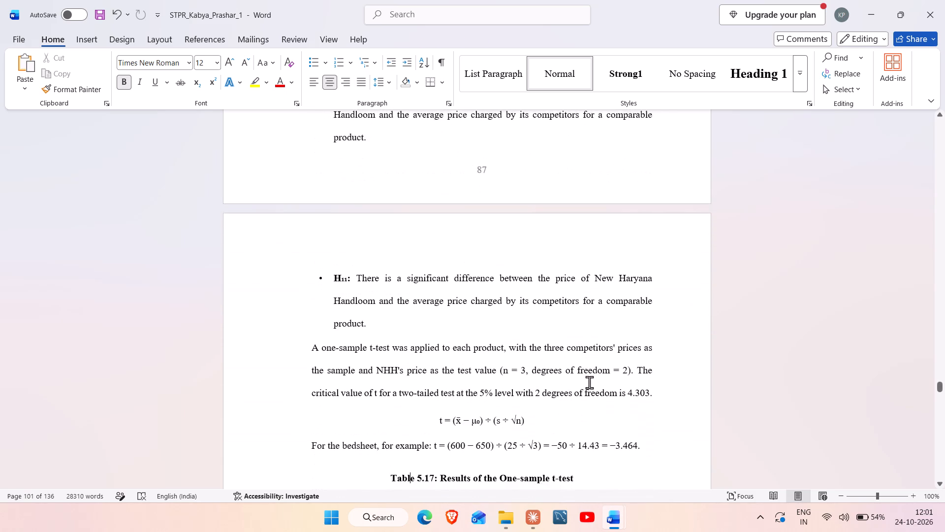
Review Table 5.17 on the one-sample t-test and its interpretation, up to the start of Hypothesis 2.
key(Down)
key(Down)
key(Down)
key(Down)
key(Down)
key(Down)
key(Down)
key(Down)
key(Down)
key(Down)
key(Down)
key(Down)
key(Down)
key(Down)
key(Down)
key(Down)
key(Down)
key(Down)
key(Down)
key(Down)
key(Down)
key(Down)
key(Down)
key(Down)
key(Down)
key(Down)
key(Down)
key(Down)
key(Down)
key(Down)
key(Down)
key(Down)
key(Down)
key(Down)
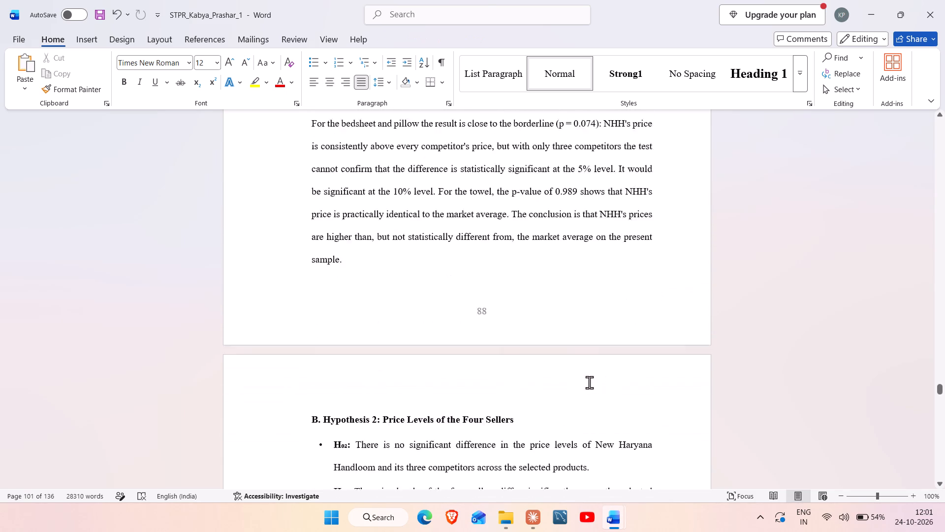
Skim Hypothesis 2 on the four sellers' price levels and the opening findings in section 5.3.
key(Down)
key(Down)
key(Down)
key(Down)
key(Down)
key(Down)
key(Down)
key(Down)
key(Down)
key(Down)
key(Down)
key(Down)
key(Down)
key(Down)
key(Down)
key(Down)
key(Down)
key(Down)
key(Down)
key(Down)
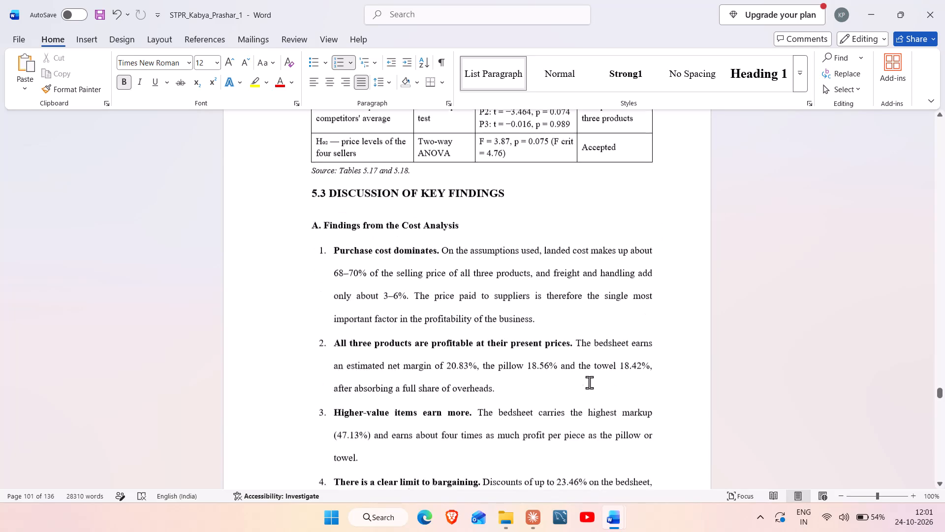
Go back from the section 5.3 findings to examine Table 5.19, the summary of hypothesis testing.
key(Up)
key(Up)
key(Up)
key(Up)
key(Up)
key(Up)
key(Up)
key(Up)
key(Up)
key(Up)
key(Up)
key(Up)
key(Up)
key(Up)
key(Up)
key(Up)
key(Up)
key(Up)
key(Up)
key(Up)
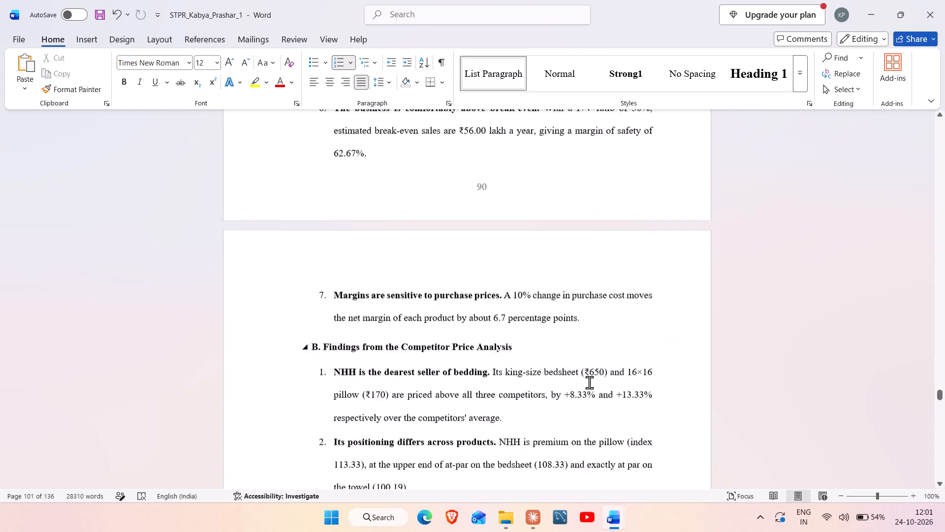
key(Up)
key(Up)
key(Up)
key(Up)
key(Up)
key(Up)
key(Up)
key(Up)
key(Up)
key(Up)
key(Up)
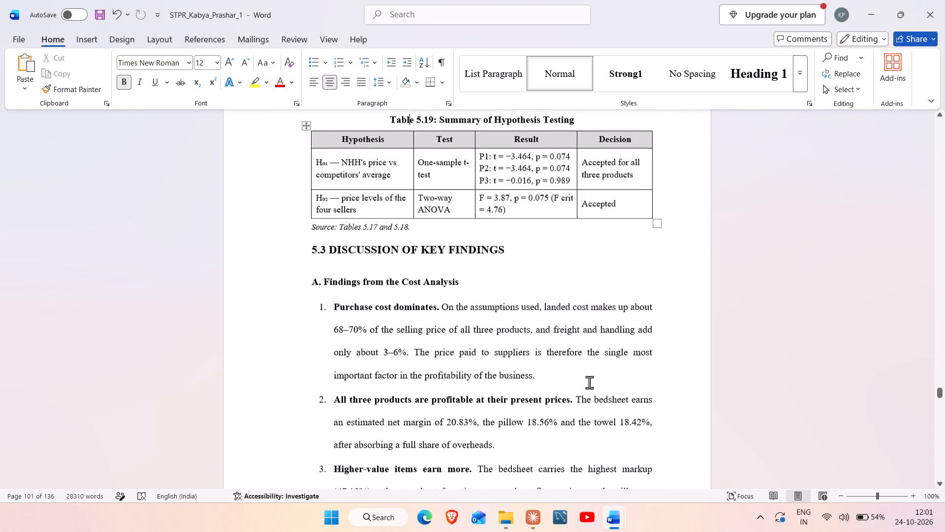
Read the first cost analysis findings in section 5.3, covering purchase cost, product profitability and higher-value items.
key(Down)
key(Down)
key(Down)
key(Down)
key(Down)
key(Down)
key(Down)
key(Down)
key(Down)
key(Down)
key(Down)
key(Down)
key(Down)
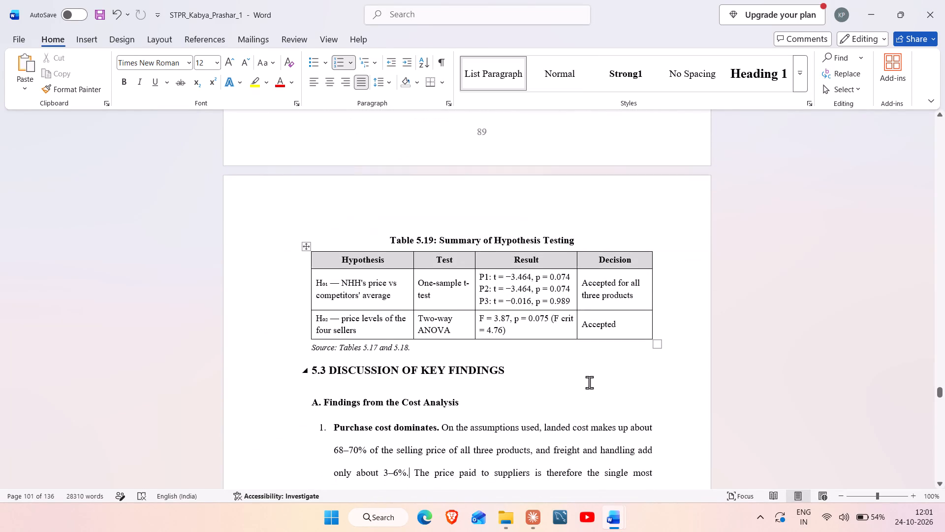
key(Down)
key(Down)
key(Down)
key(Down)
key(Down)
key(Down)
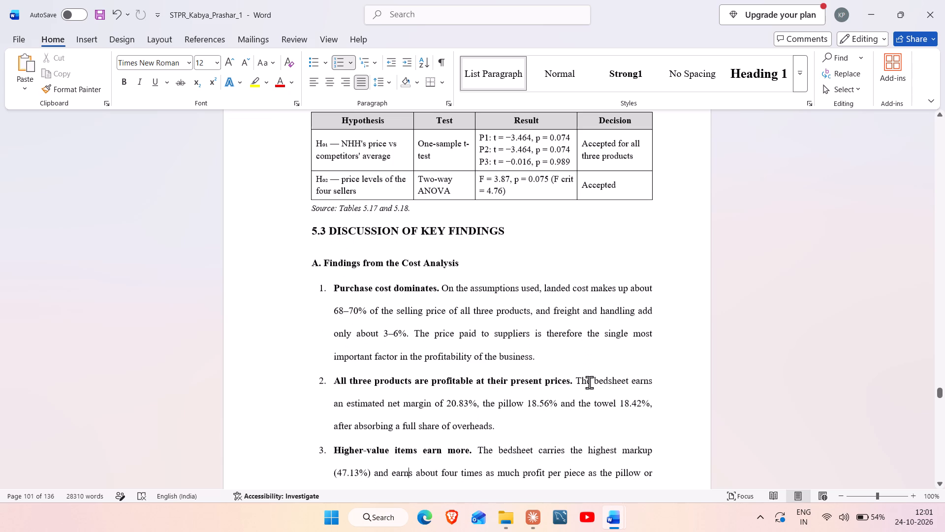
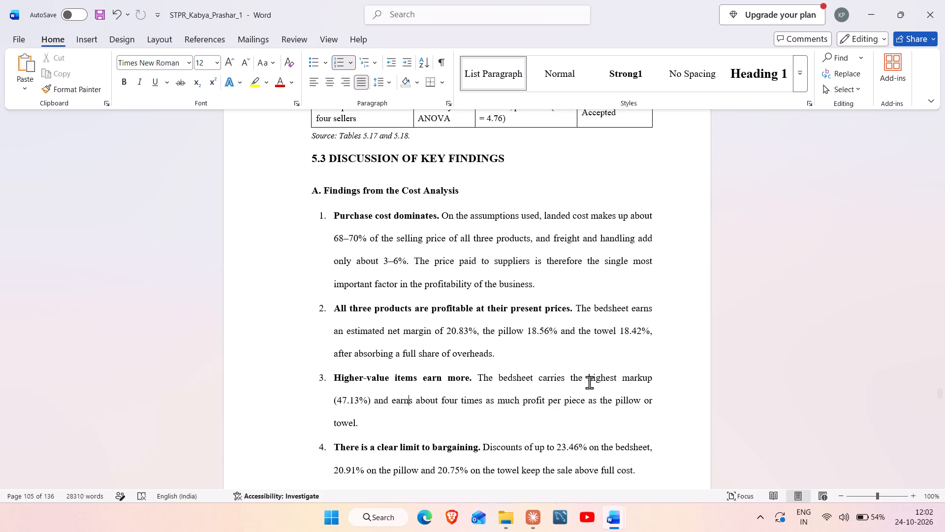
Skim the remaining findings in section 5.3, through the product-wise discussion of bedsheet, pillow and towel that closes Chapter 5.
scroll(589, 382, down, 7)
scroll(589, 382, down, 17)
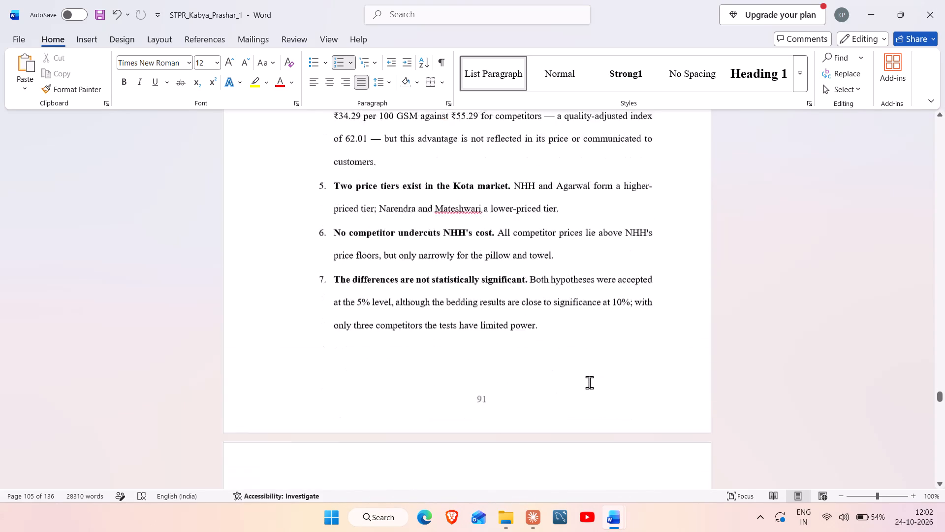
scroll(589, 382, down, 4)
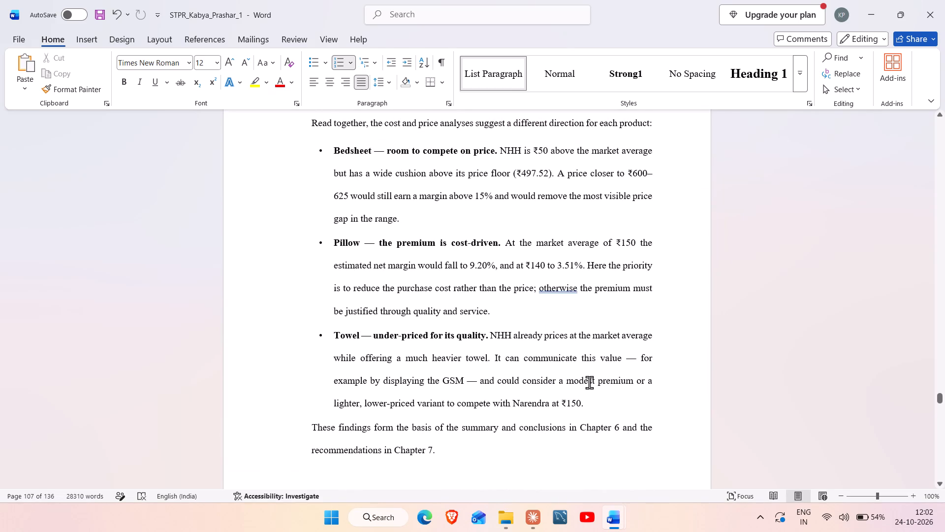